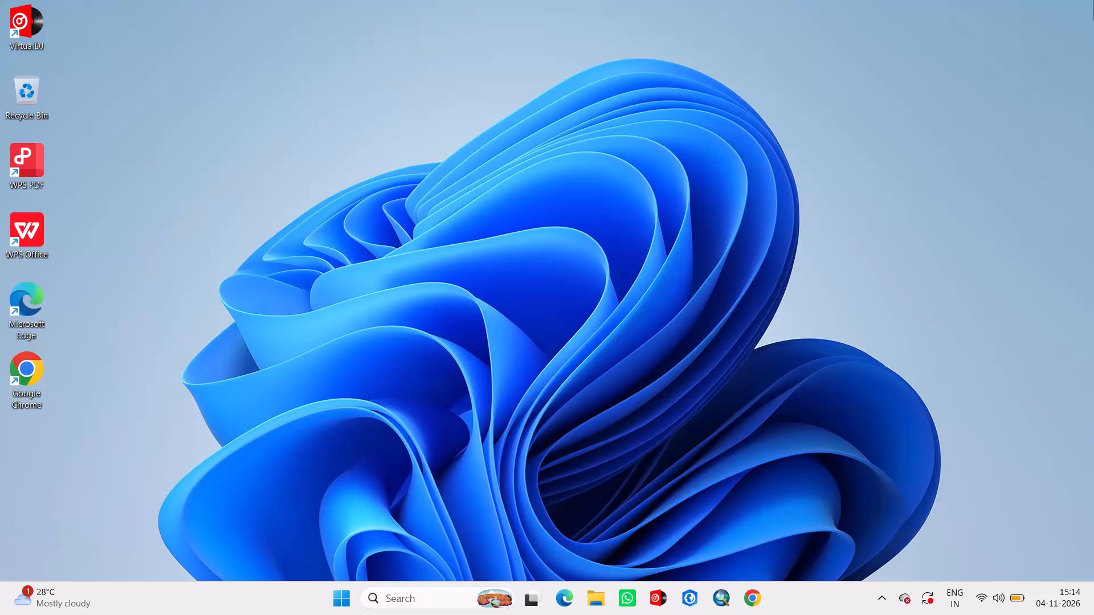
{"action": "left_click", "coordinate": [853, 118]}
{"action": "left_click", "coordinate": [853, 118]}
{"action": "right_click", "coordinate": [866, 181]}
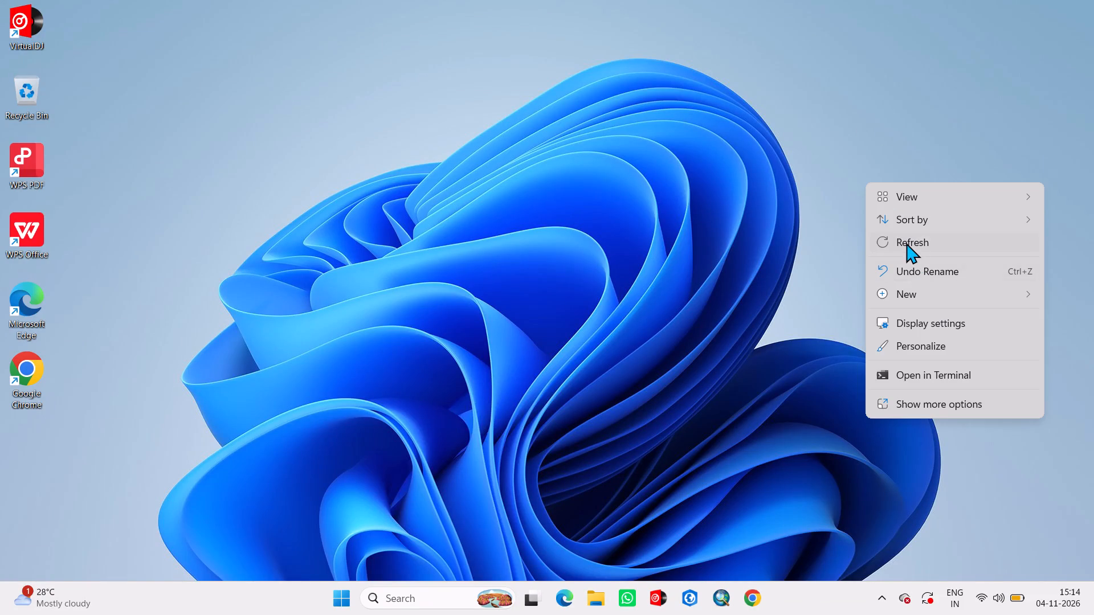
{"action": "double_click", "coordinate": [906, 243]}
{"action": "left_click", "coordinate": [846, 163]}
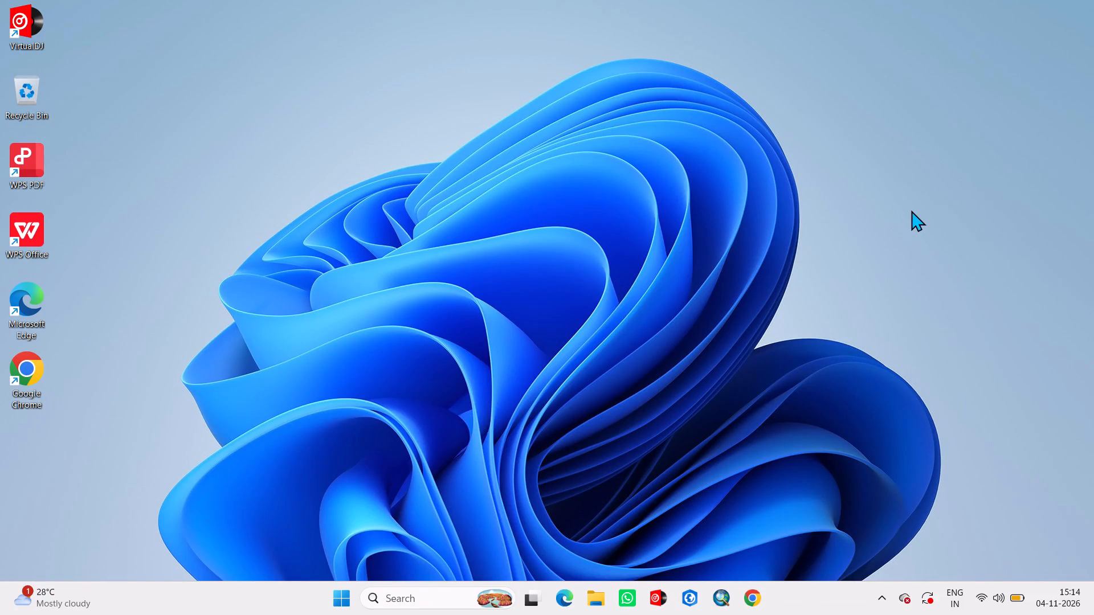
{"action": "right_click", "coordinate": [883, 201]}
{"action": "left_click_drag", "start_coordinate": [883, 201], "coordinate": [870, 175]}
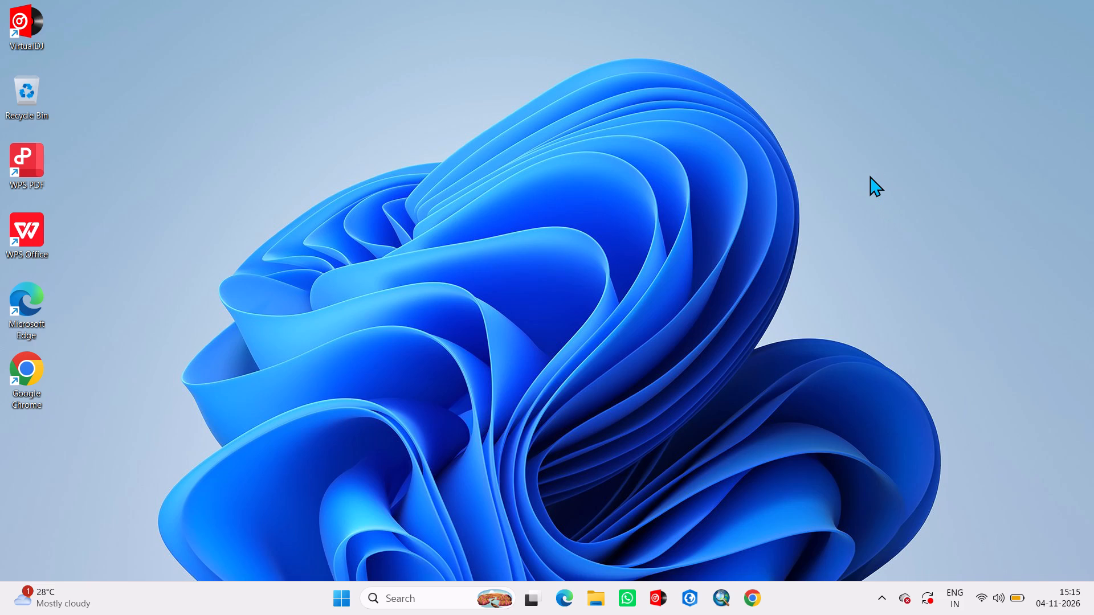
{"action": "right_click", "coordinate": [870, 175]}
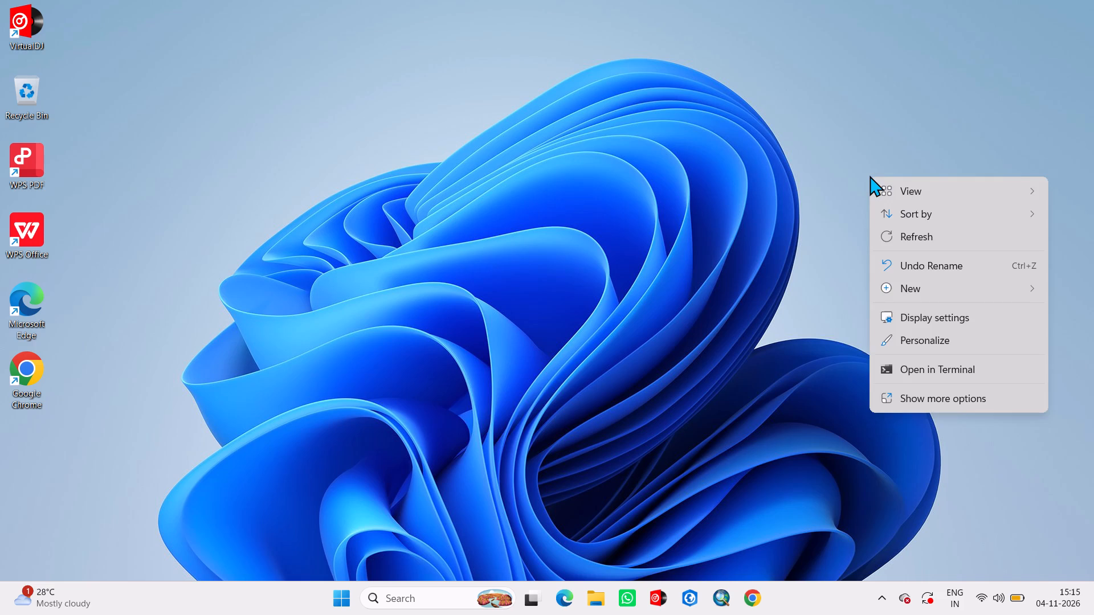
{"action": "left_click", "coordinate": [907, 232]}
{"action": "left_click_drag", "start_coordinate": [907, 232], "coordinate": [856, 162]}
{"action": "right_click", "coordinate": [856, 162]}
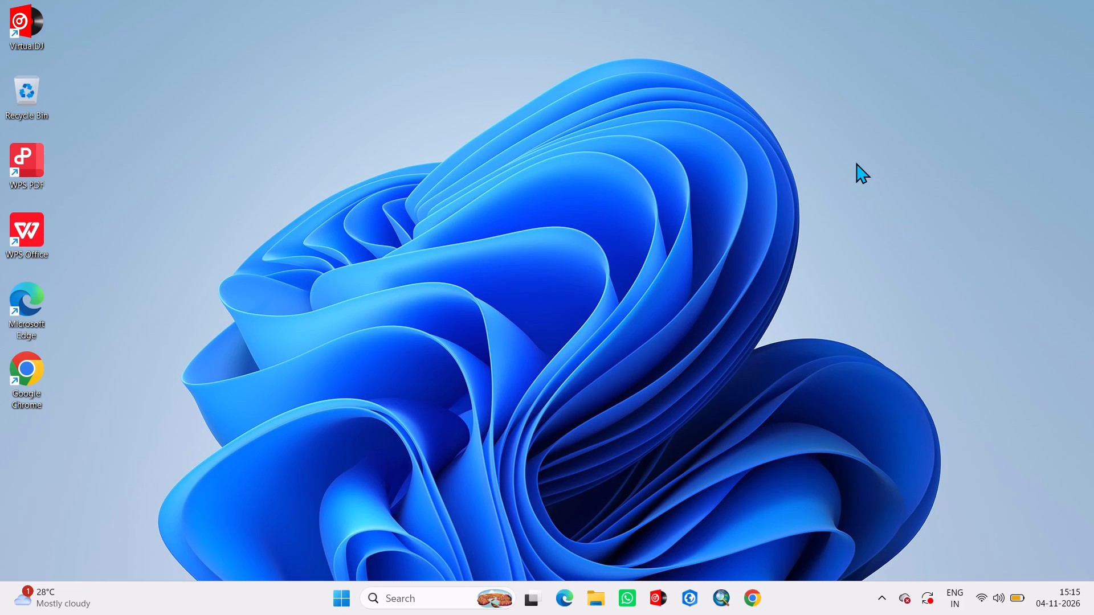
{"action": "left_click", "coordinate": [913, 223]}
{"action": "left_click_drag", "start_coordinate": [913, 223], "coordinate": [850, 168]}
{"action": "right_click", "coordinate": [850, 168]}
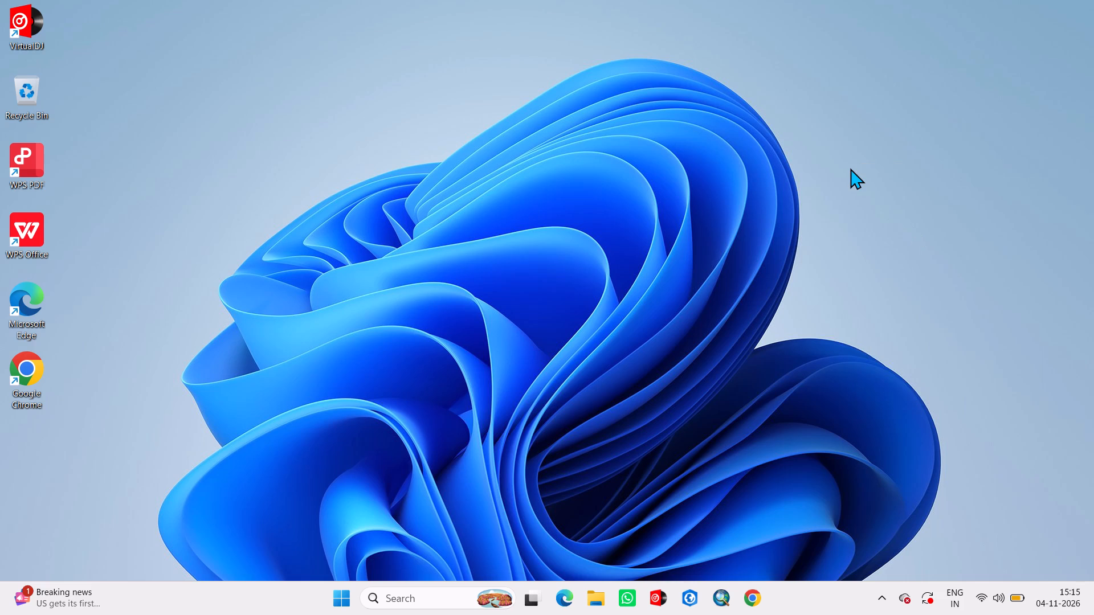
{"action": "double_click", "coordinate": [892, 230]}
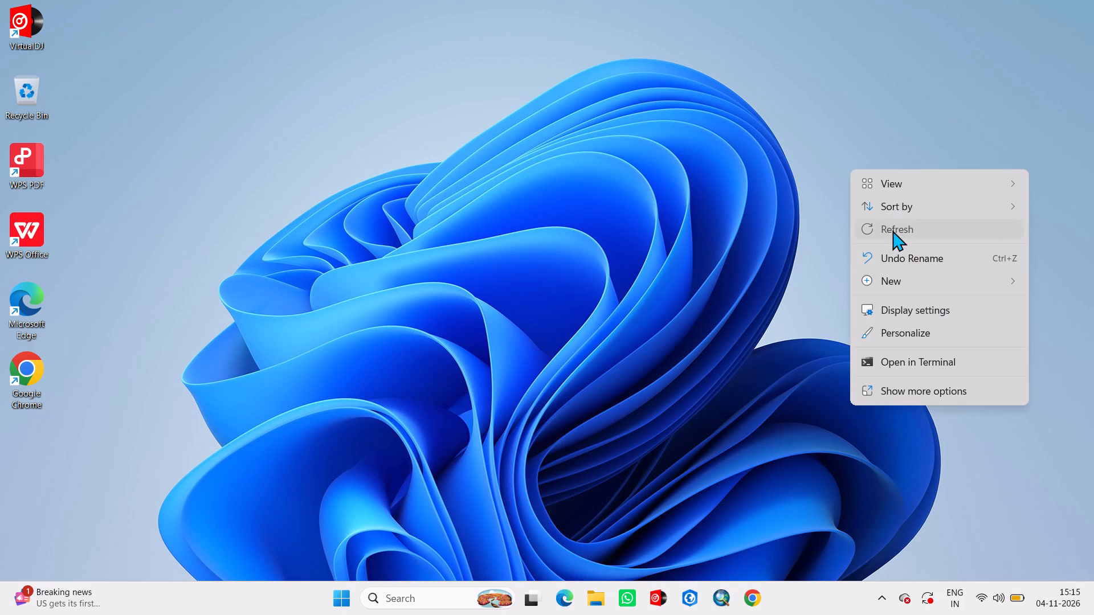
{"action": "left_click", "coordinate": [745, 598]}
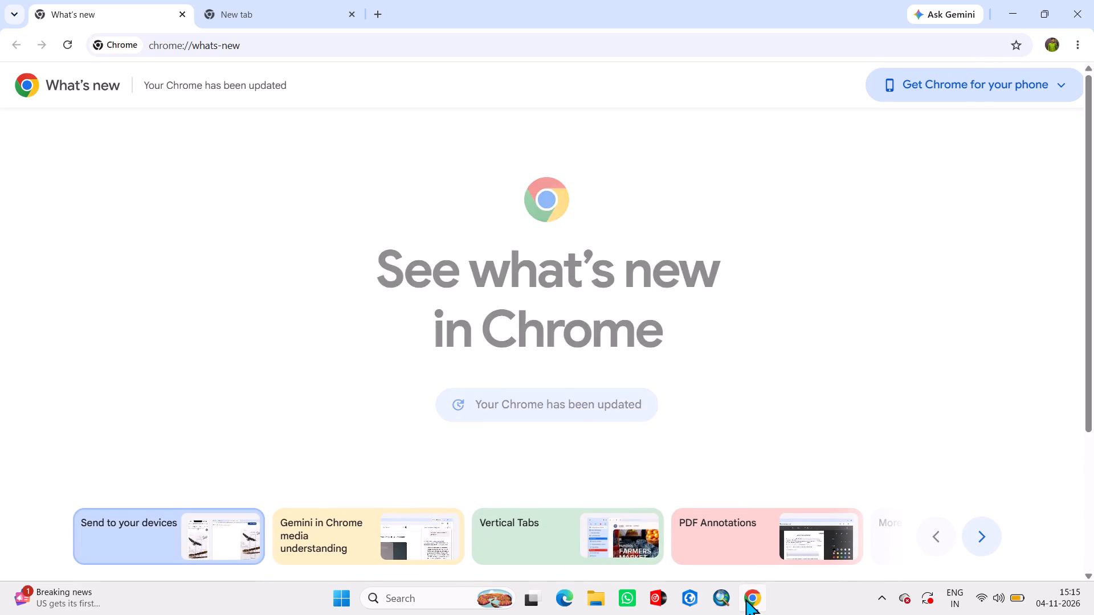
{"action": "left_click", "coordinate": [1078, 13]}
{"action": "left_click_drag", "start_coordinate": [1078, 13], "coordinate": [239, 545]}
Switch to Word and create a new blank document.
{"action": "left_click", "coordinate": [400, 590]}
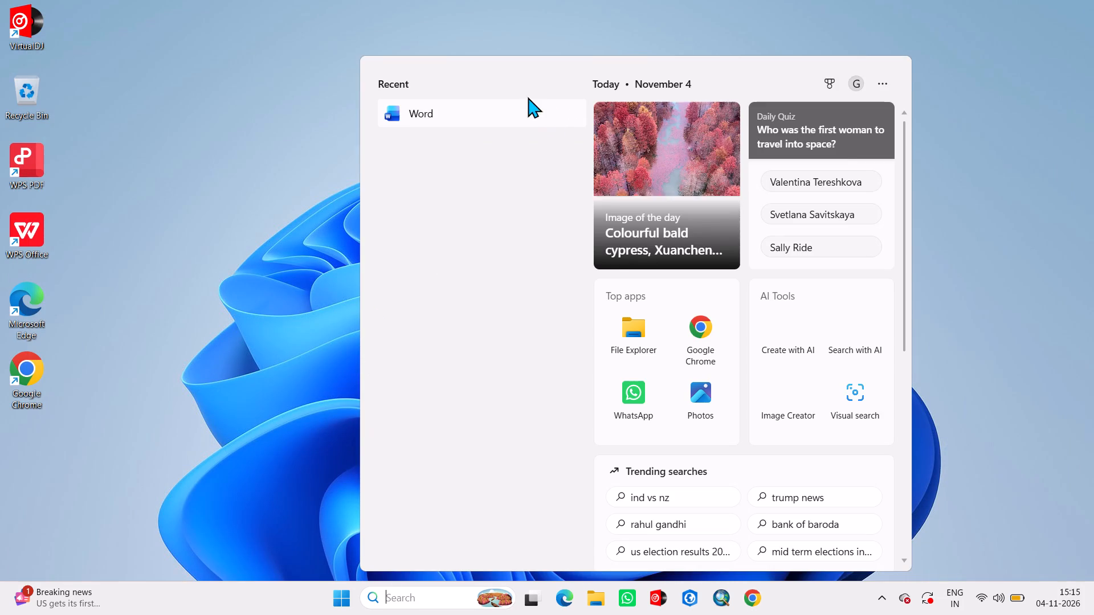
{"action": "left_click", "coordinate": [424, 122]}
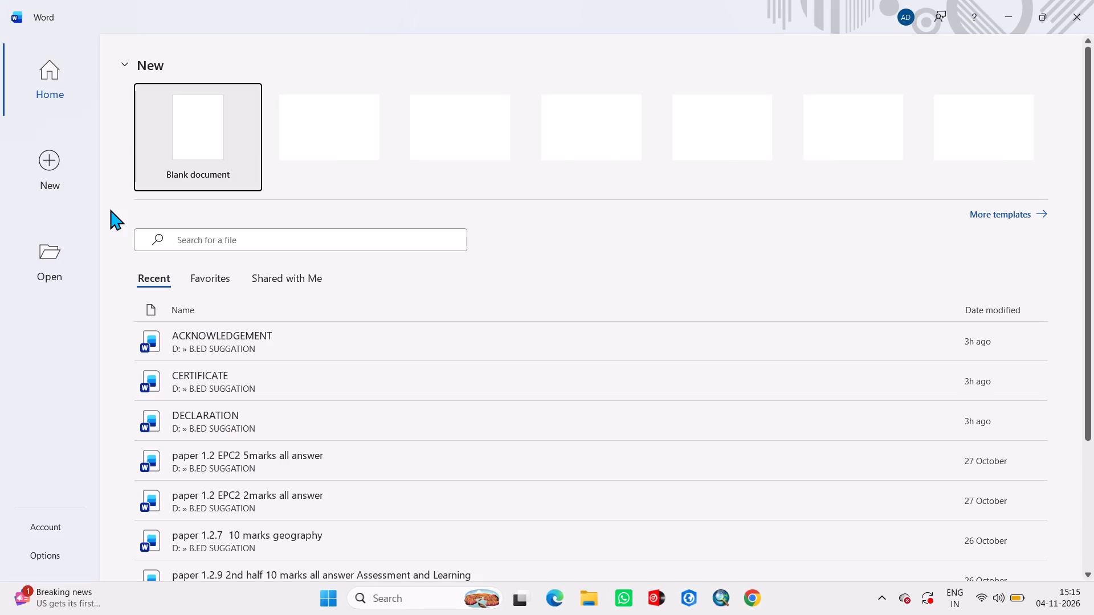
{"action": "double_click", "coordinate": [211, 140]}
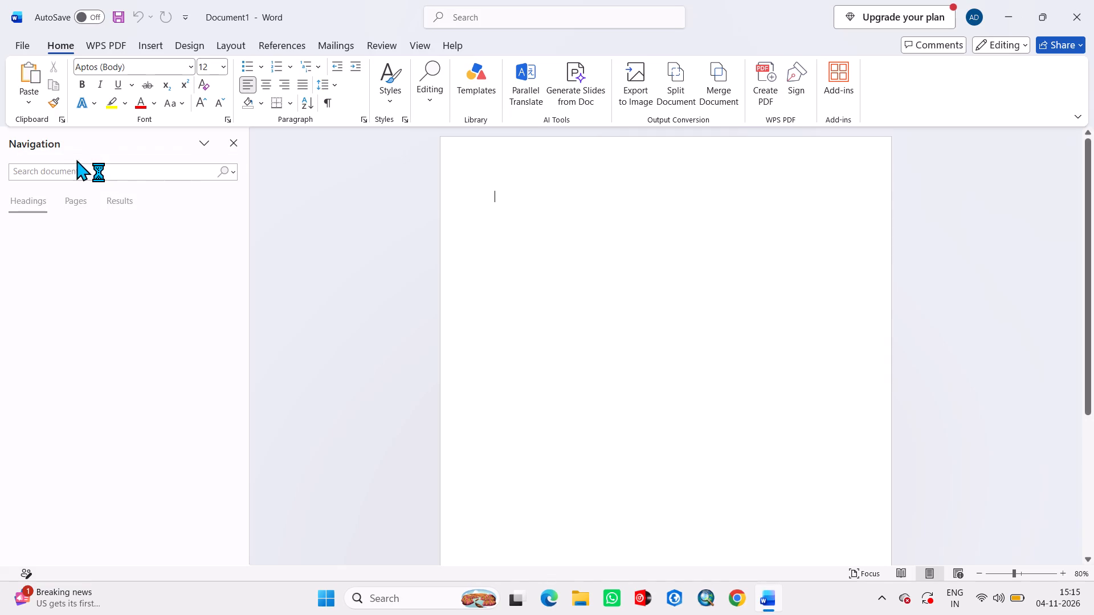
{"action": "left_click", "coordinate": [67, 211]}
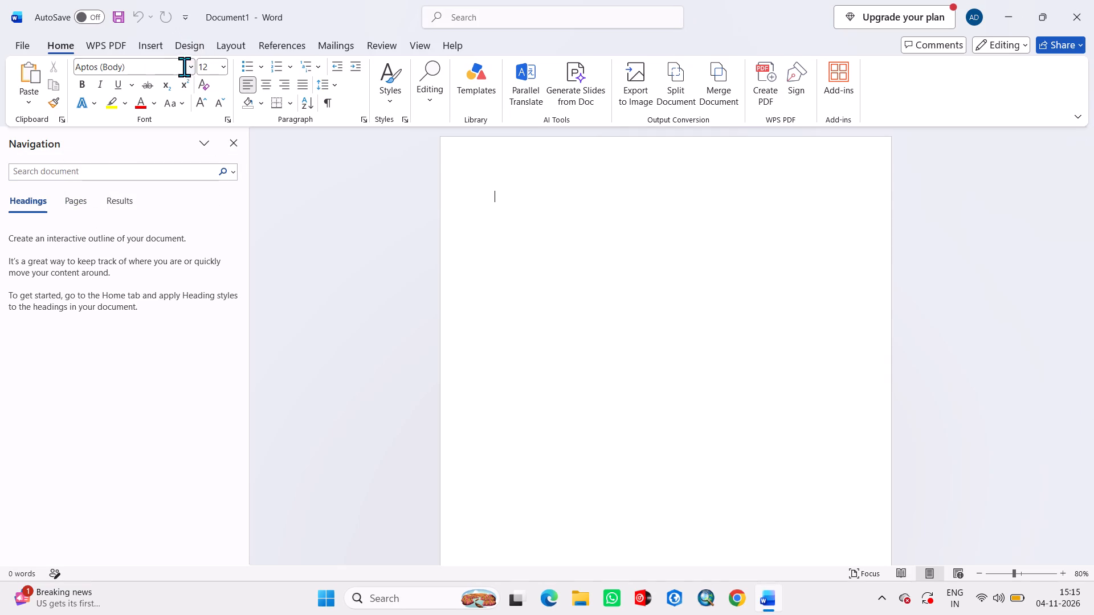
Set the font of the blank document's text to Times New Roman.
{"action": "double_click", "coordinate": [184, 67]}
{"action": "left_click", "coordinate": [191, 65]}
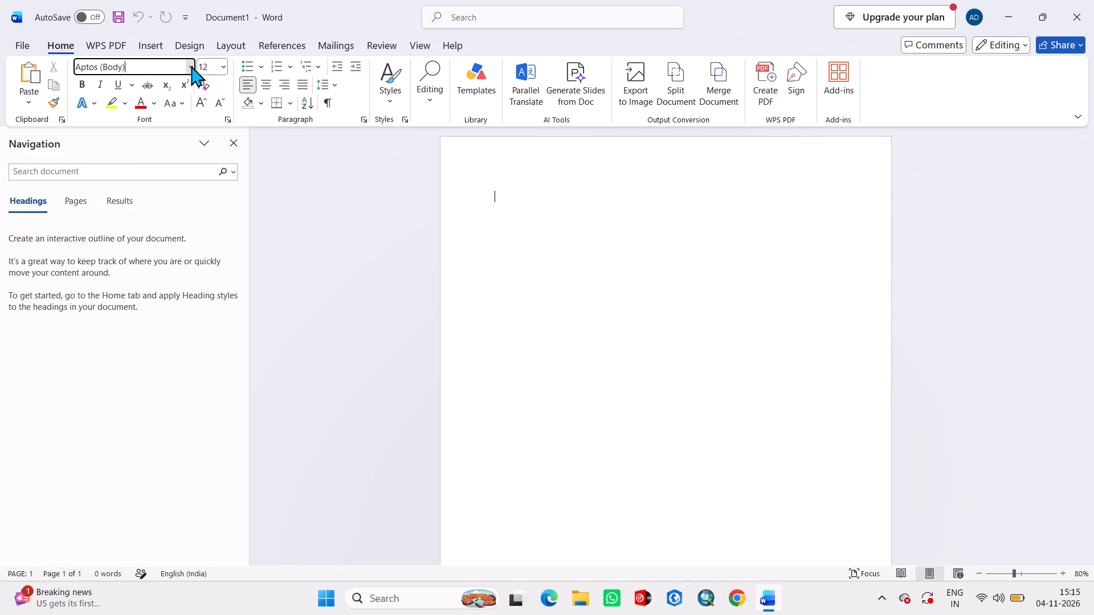
{"action": "double_click", "coordinate": [141, 163]}
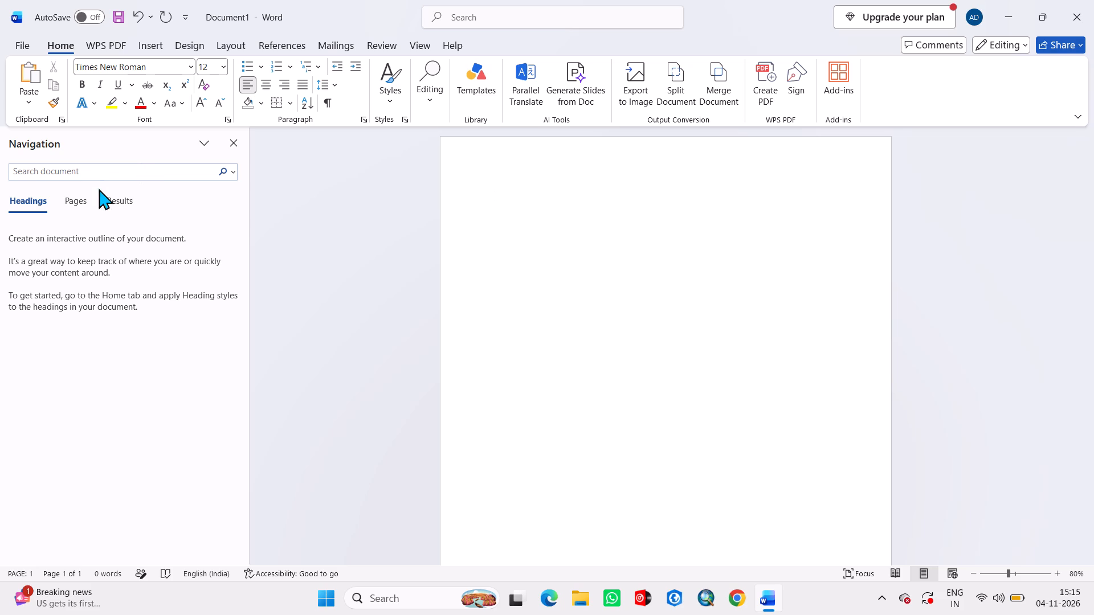
Show the page thumbnails in the Navigation pane.
{"action": "left_click", "coordinate": [78, 203]}
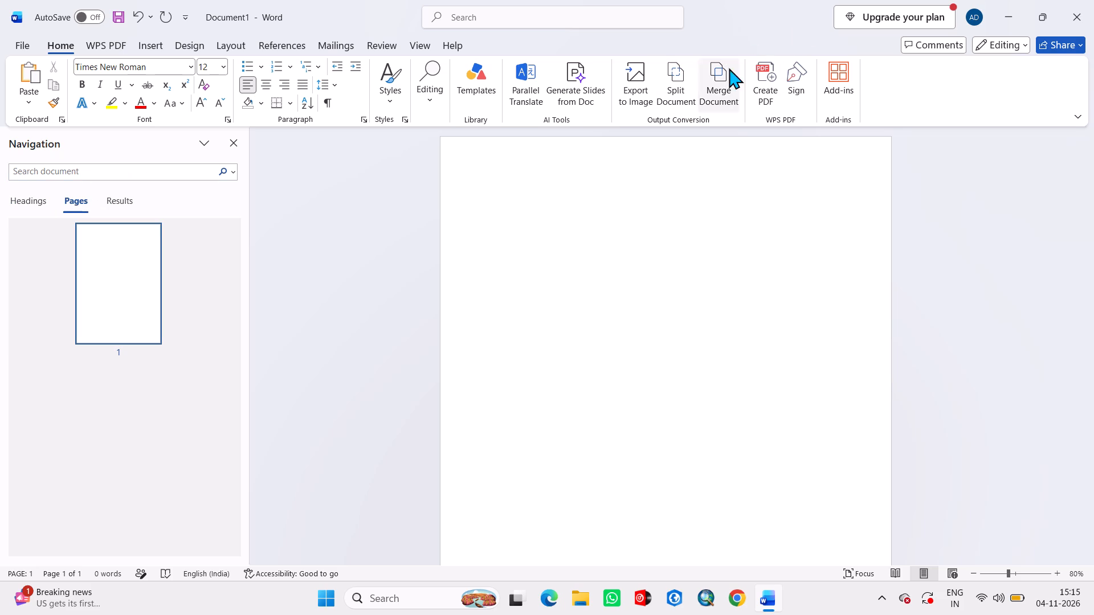
Add a page border to the document using the 3-D setting.
{"action": "left_click", "coordinate": [191, 45]}
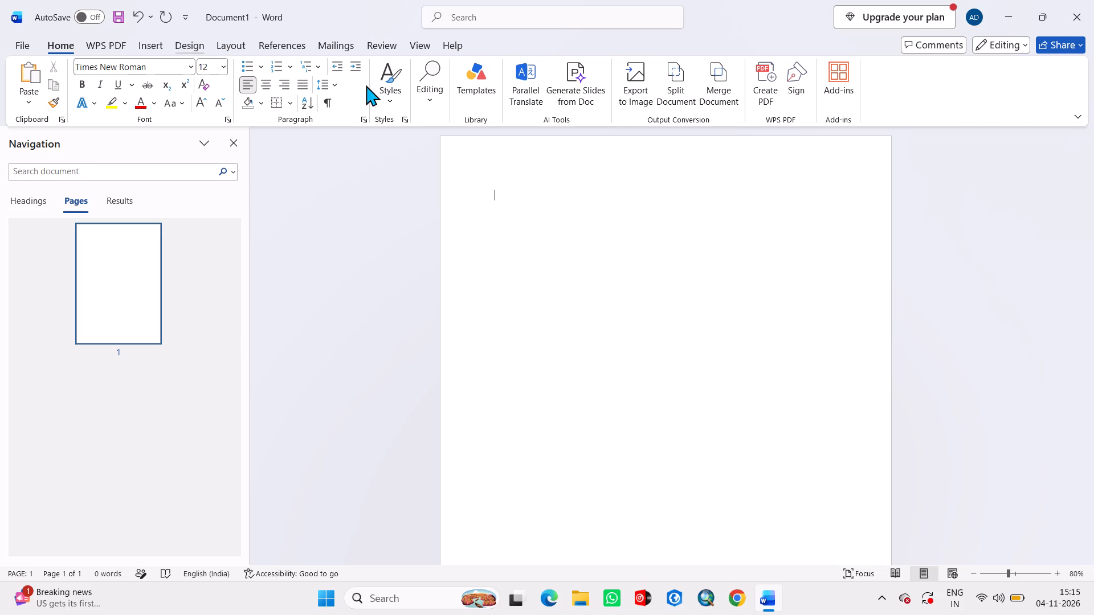
{"action": "left_click", "coordinate": [998, 86]}
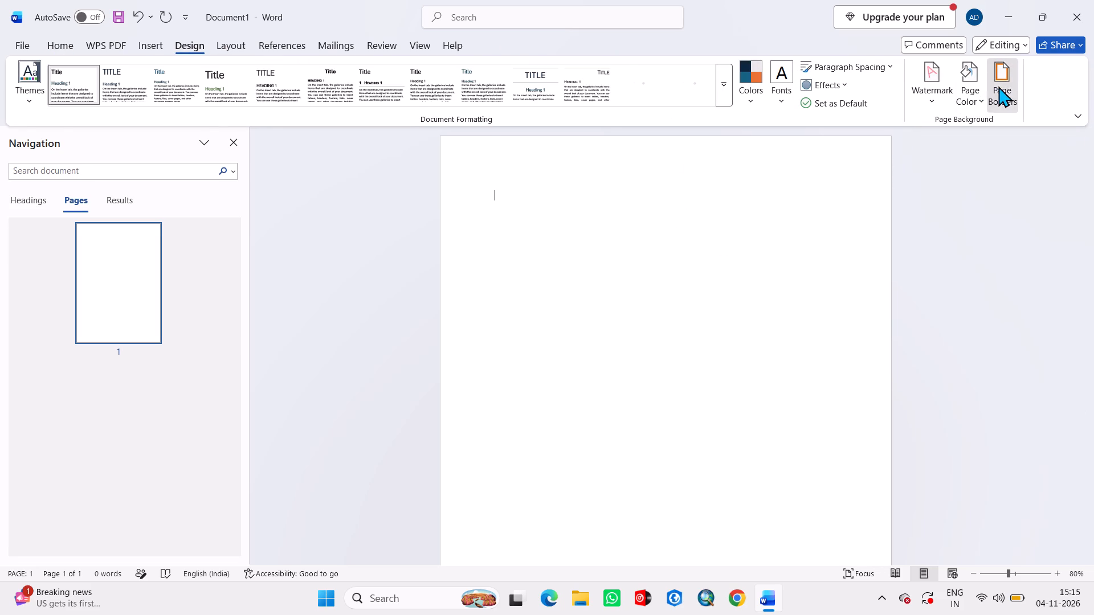
{"action": "left_click", "coordinate": [361, 306]}
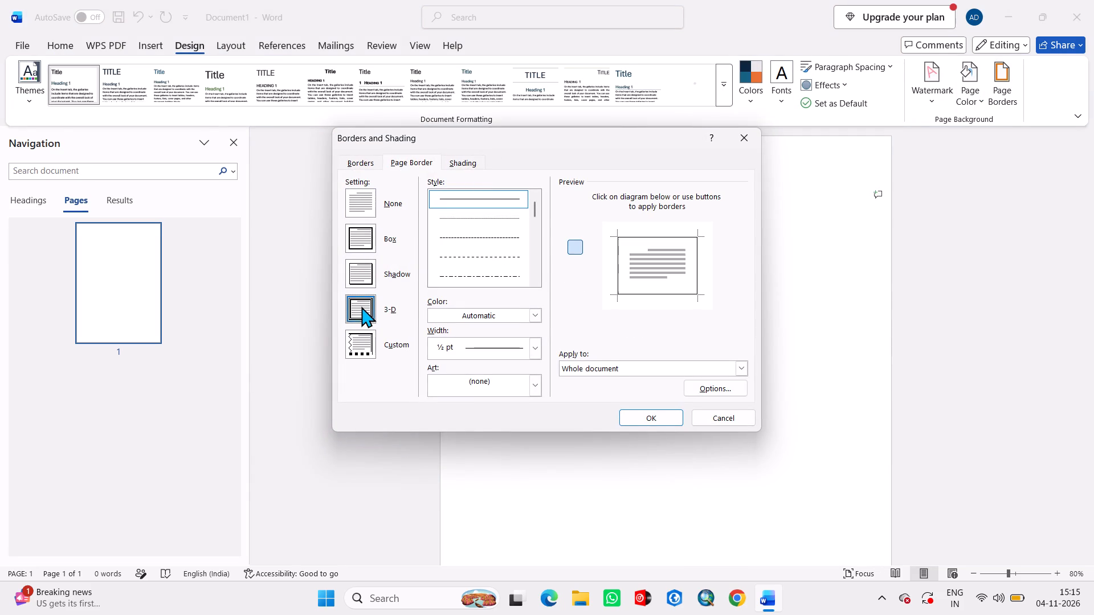
{"action": "left_click", "coordinate": [639, 418]}
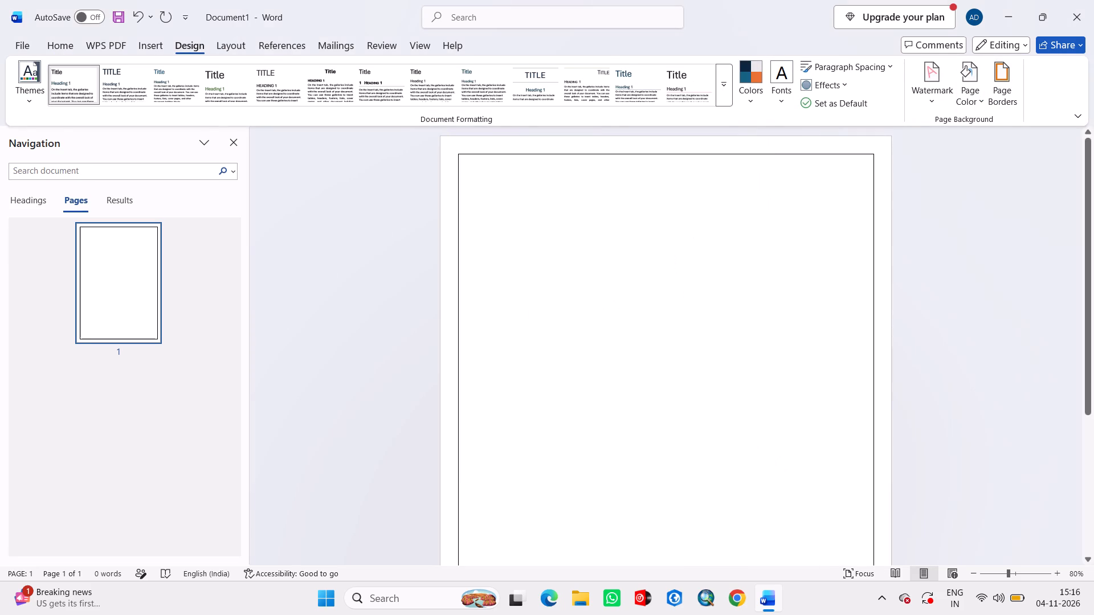
Enter the heading "BABA SAHEB AMBEDKAR EDUCATION UNIVERSITY" on the first line of the page.
{"action": "type", "text": "BAB"}
{"action": "type", "text": "A"}
{"action": "key", "text": "space"}
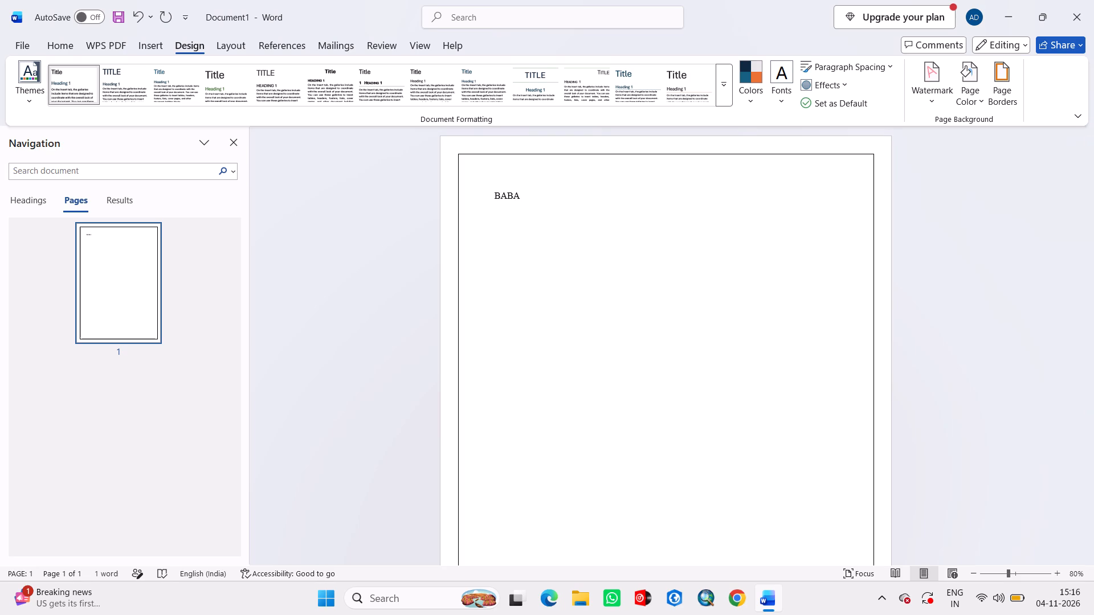
{"action": "key", "text": "s"}
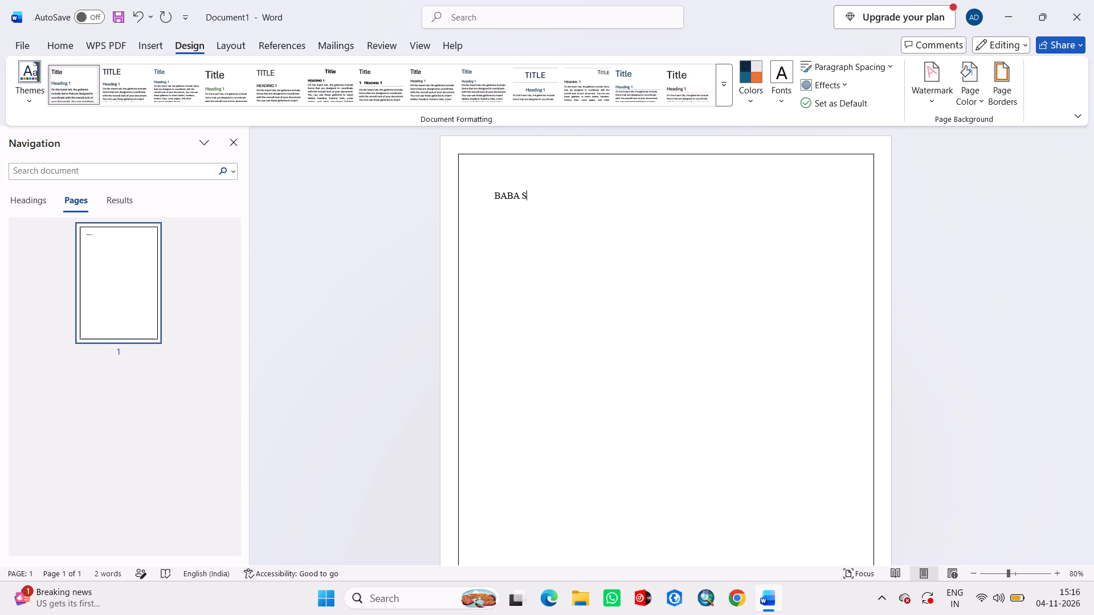
{"action": "type", "text": "AH"}
{"action": "type", "text": "EB AM"}
{"action": "key", "text": "b"}
{"action": "type", "text": "EDKAR"}
{"action": "key", "text": "space"}
{"action": "key", "text": "e"}
{"action": "type", "text": "DU"}
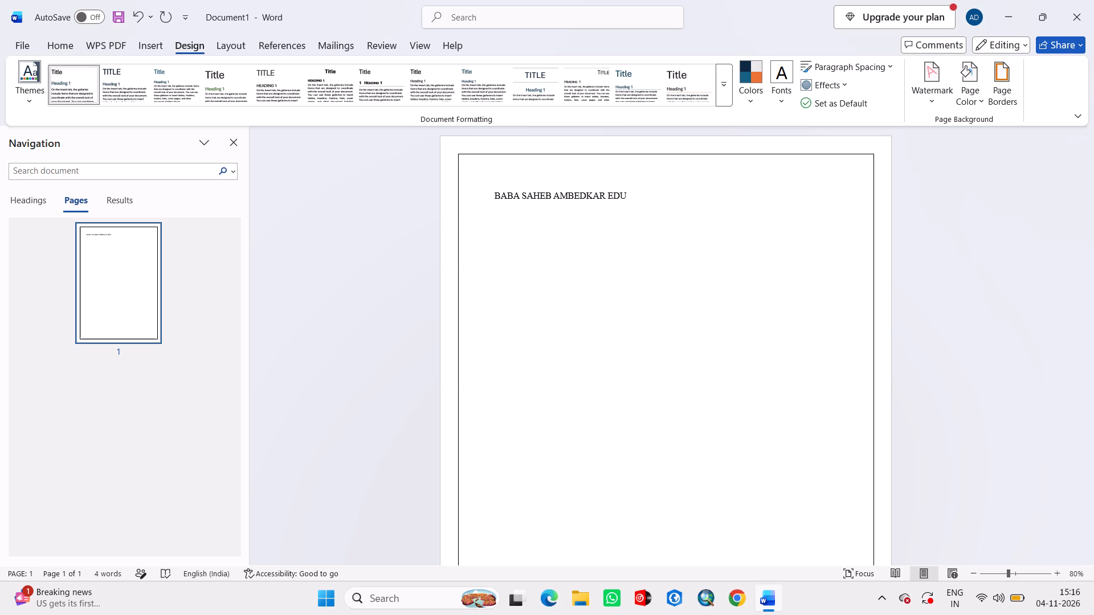
{"action": "type", "text": "CATION"}
{"action": "key", "text": "space"}
{"action": "type", "text": "UNIVW"}
{"action": "key", "text": "BackSpace"}
{"action": "type", "text": "ER"}
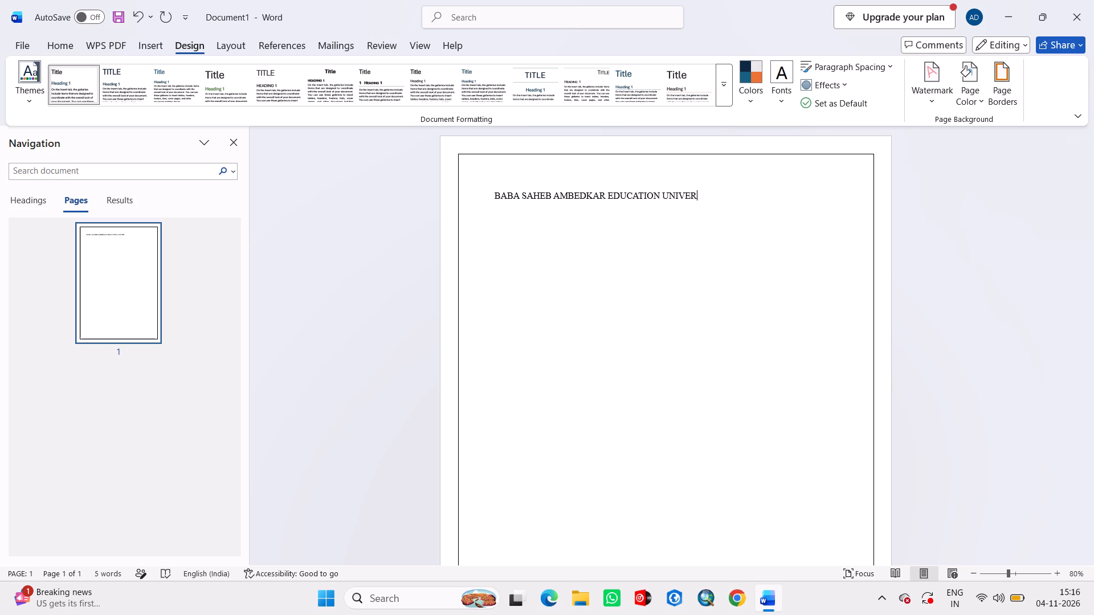
{"action": "type", "text": "SITY"}
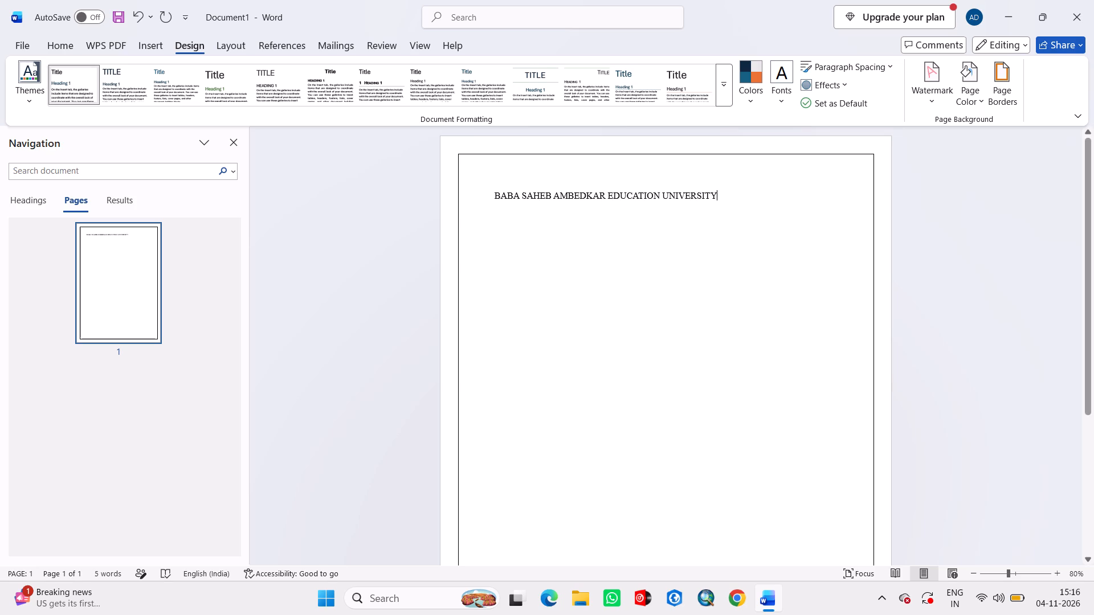
Make the whole heading "BABA SAHEB AMBEDKAR EDUCATION UNIVERSITY" bold.
{"action": "left_click_drag", "start_coordinate": [728, 195], "coordinate": [589, 175]}
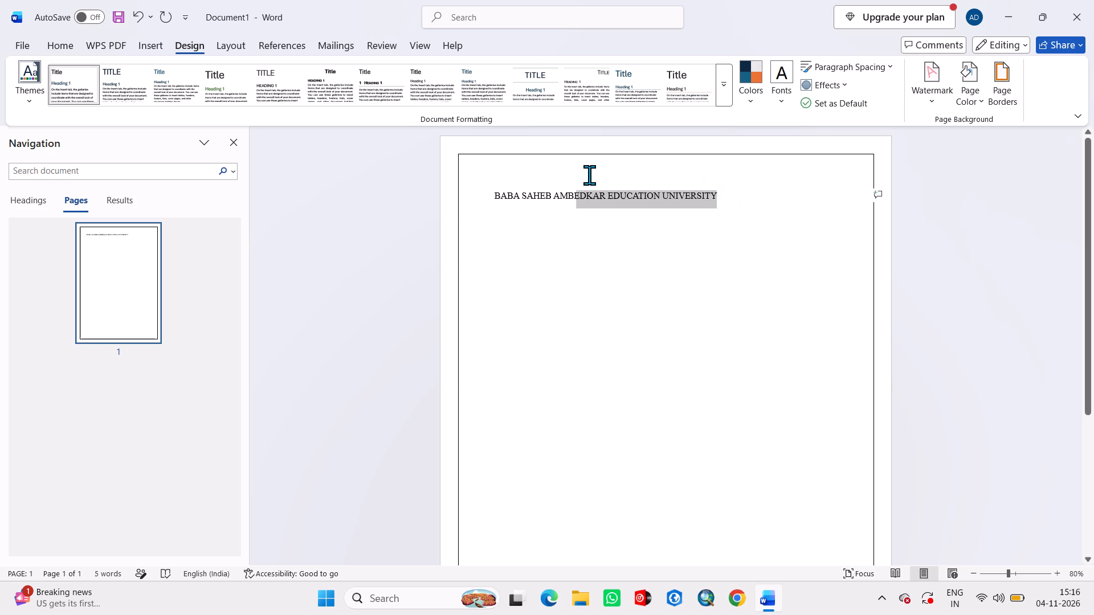
{"action": "left_click_drag", "start_coordinate": [589, 175], "coordinate": [468, 196]}
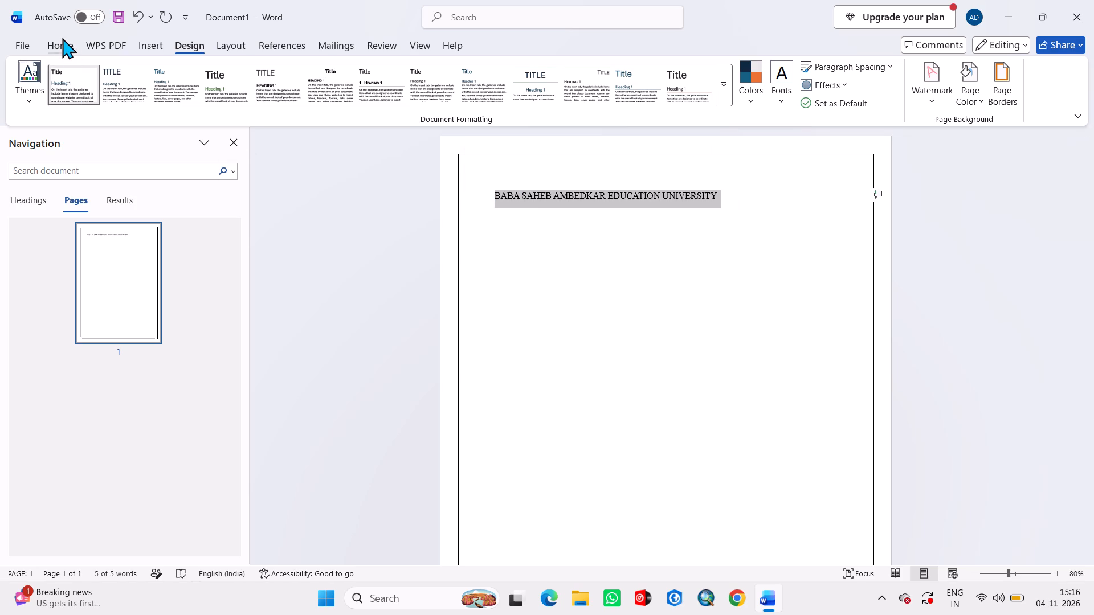
{"action": "left_click", "coordinate": [66, 50]}
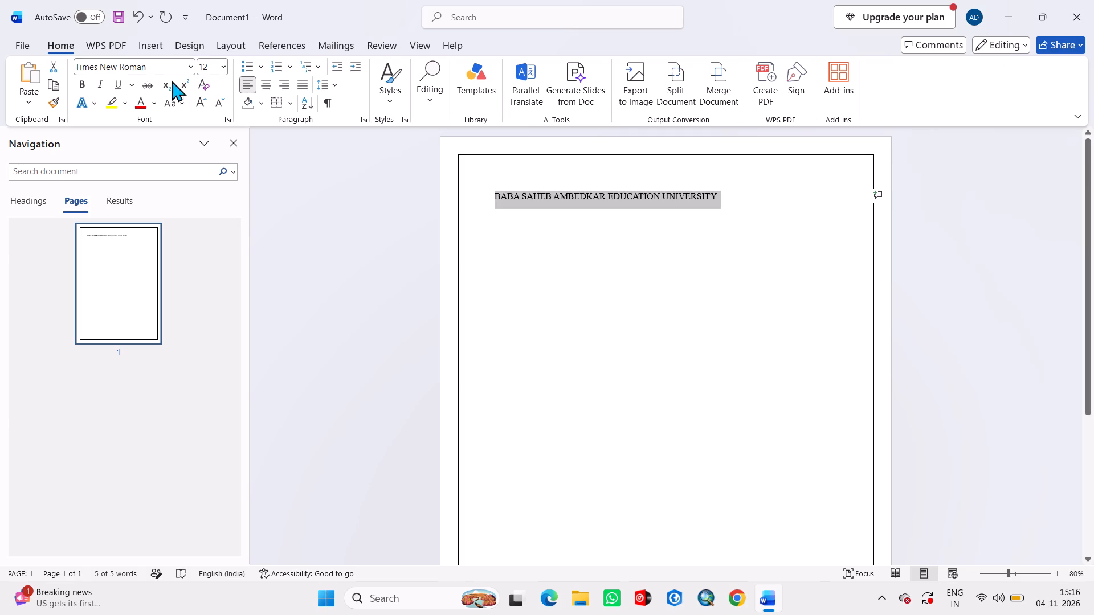
{"action": "left_click", "coordinate": [83, 84]}
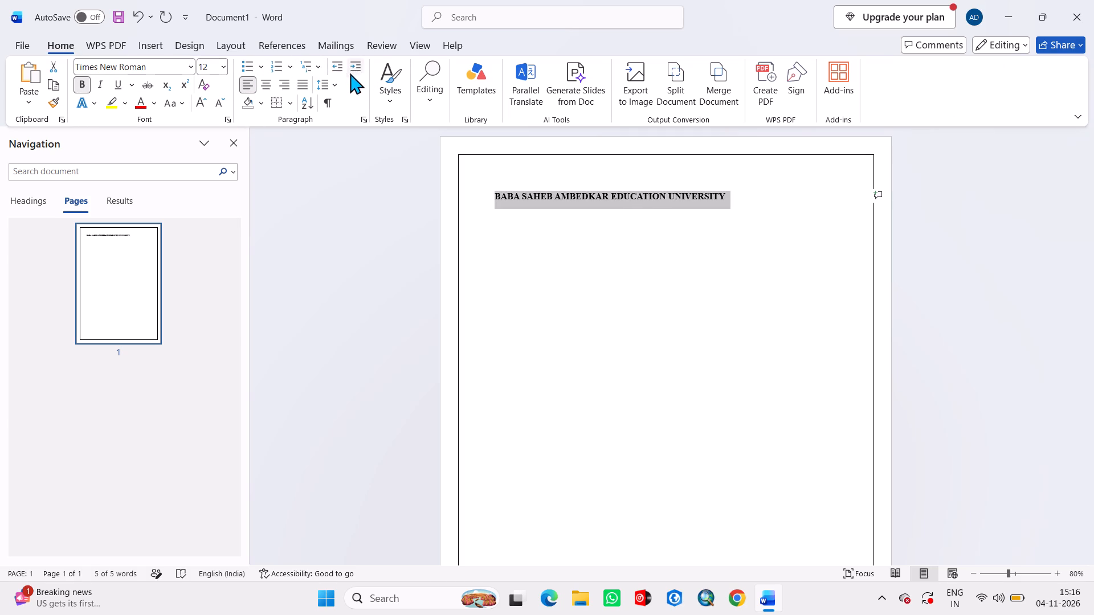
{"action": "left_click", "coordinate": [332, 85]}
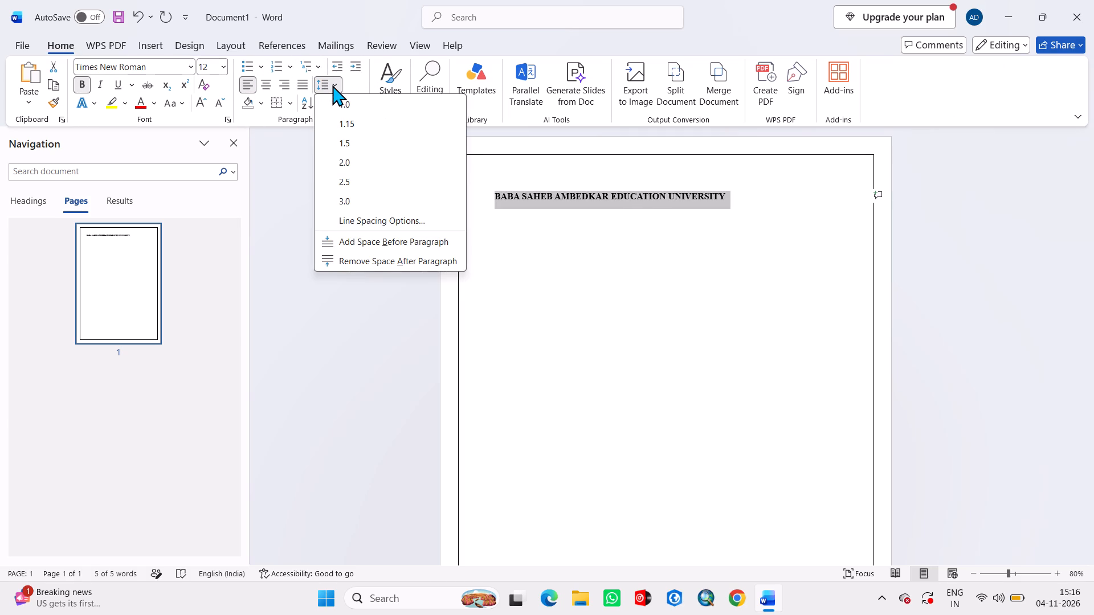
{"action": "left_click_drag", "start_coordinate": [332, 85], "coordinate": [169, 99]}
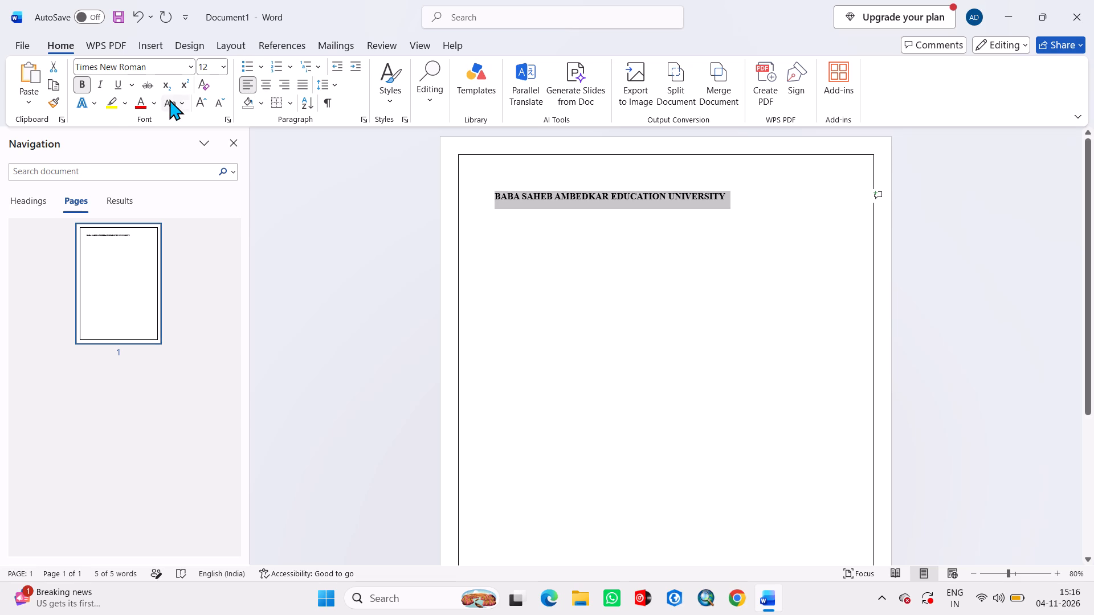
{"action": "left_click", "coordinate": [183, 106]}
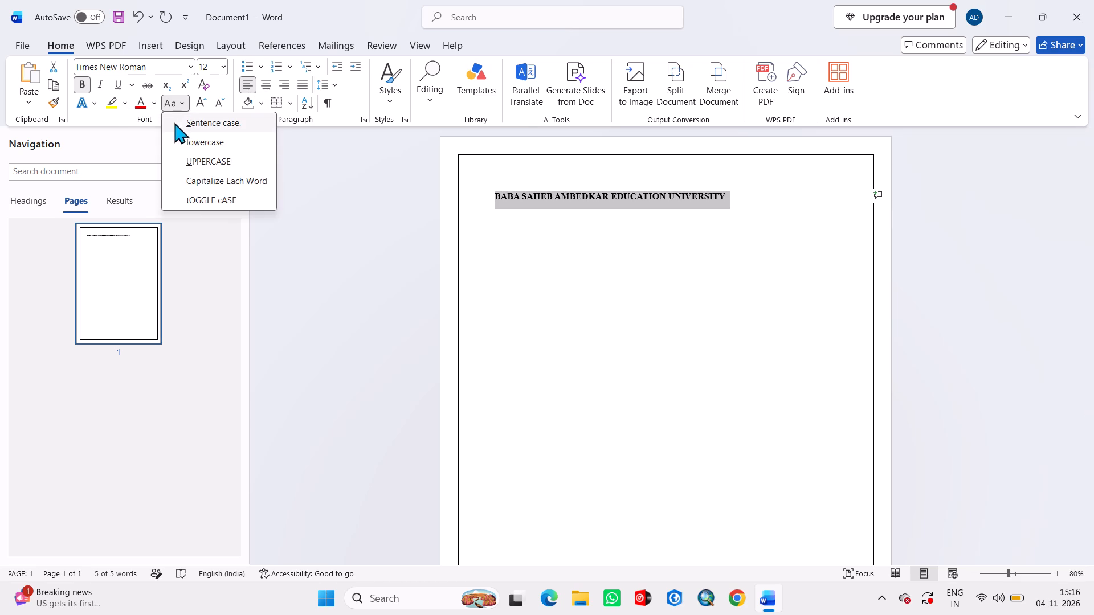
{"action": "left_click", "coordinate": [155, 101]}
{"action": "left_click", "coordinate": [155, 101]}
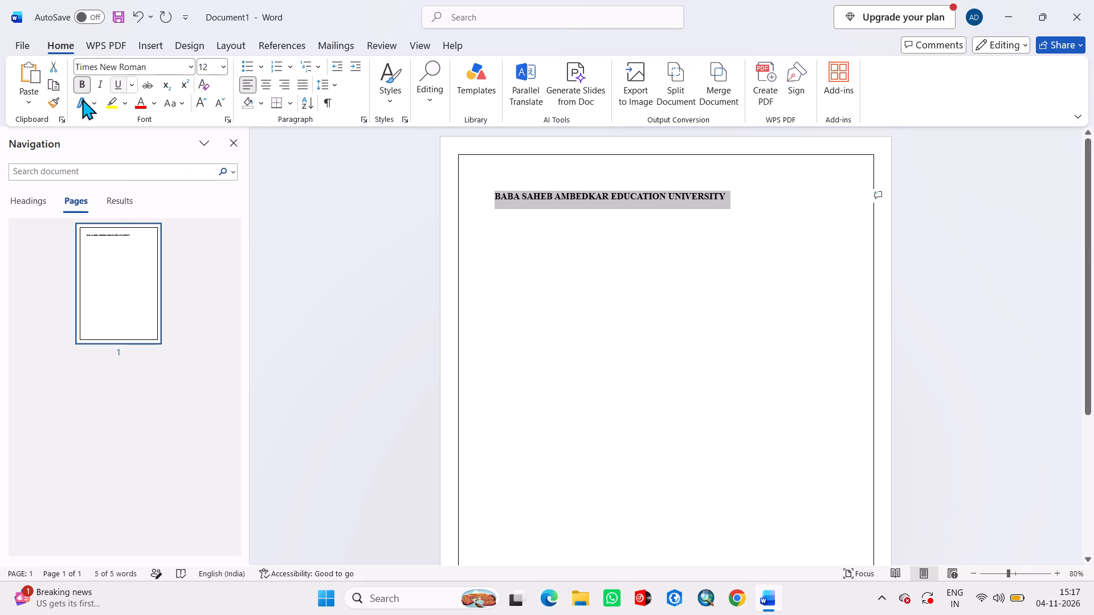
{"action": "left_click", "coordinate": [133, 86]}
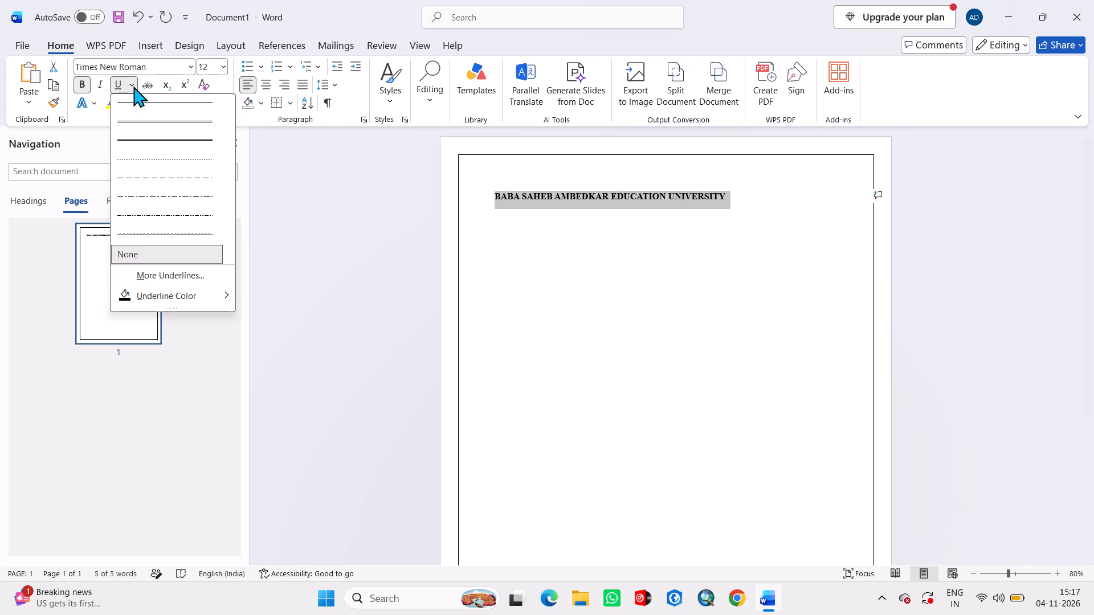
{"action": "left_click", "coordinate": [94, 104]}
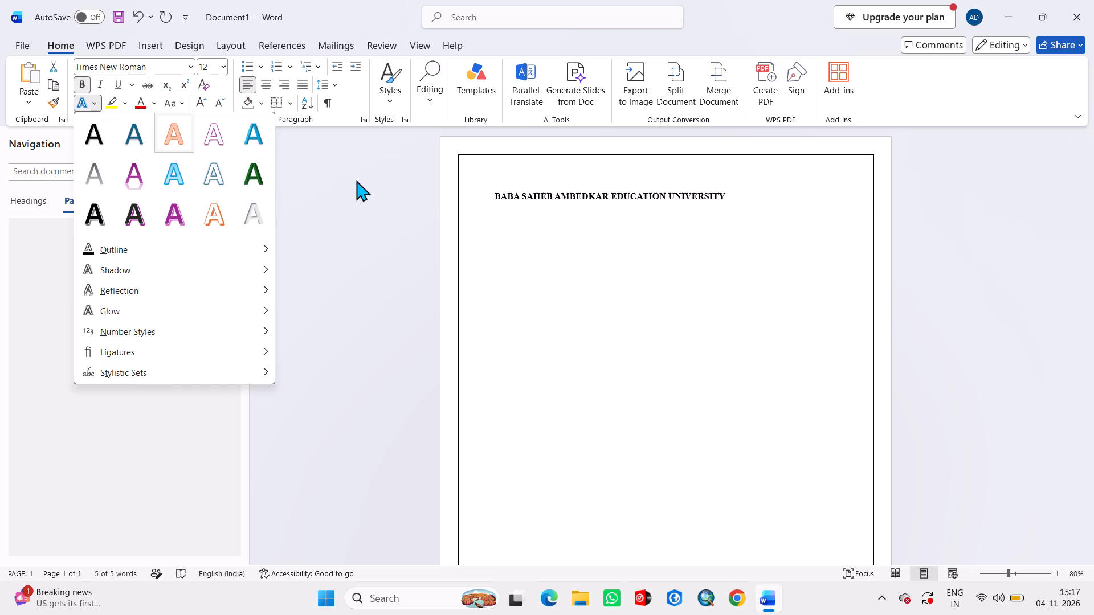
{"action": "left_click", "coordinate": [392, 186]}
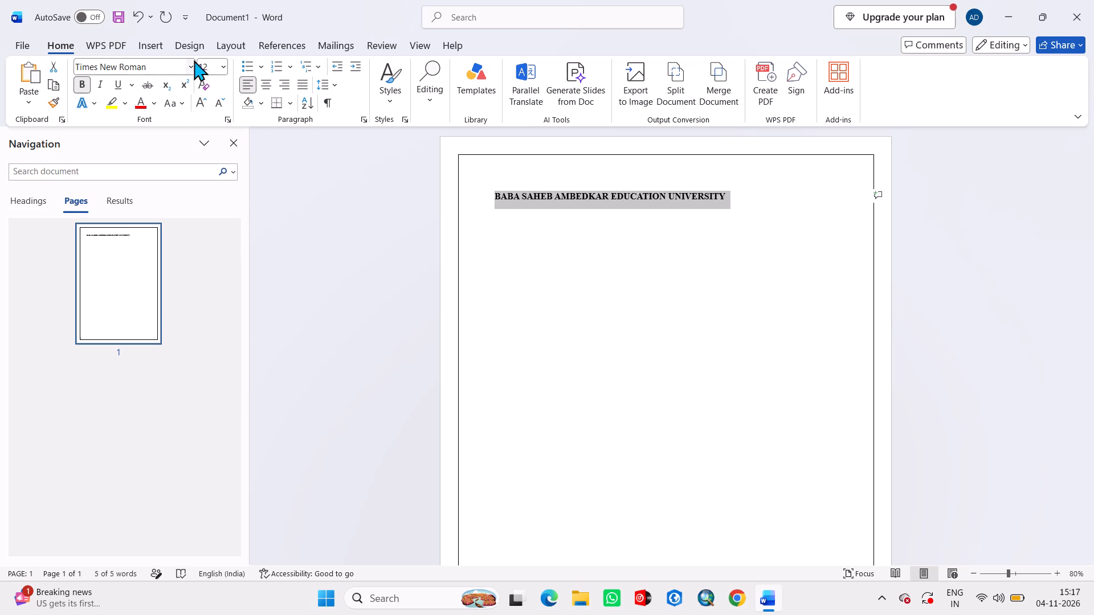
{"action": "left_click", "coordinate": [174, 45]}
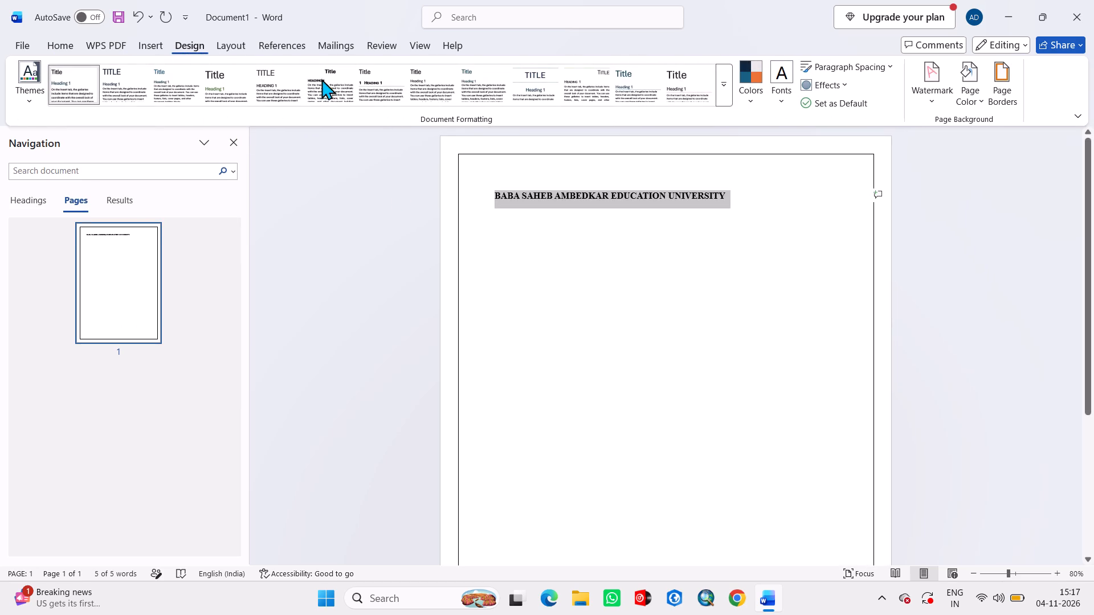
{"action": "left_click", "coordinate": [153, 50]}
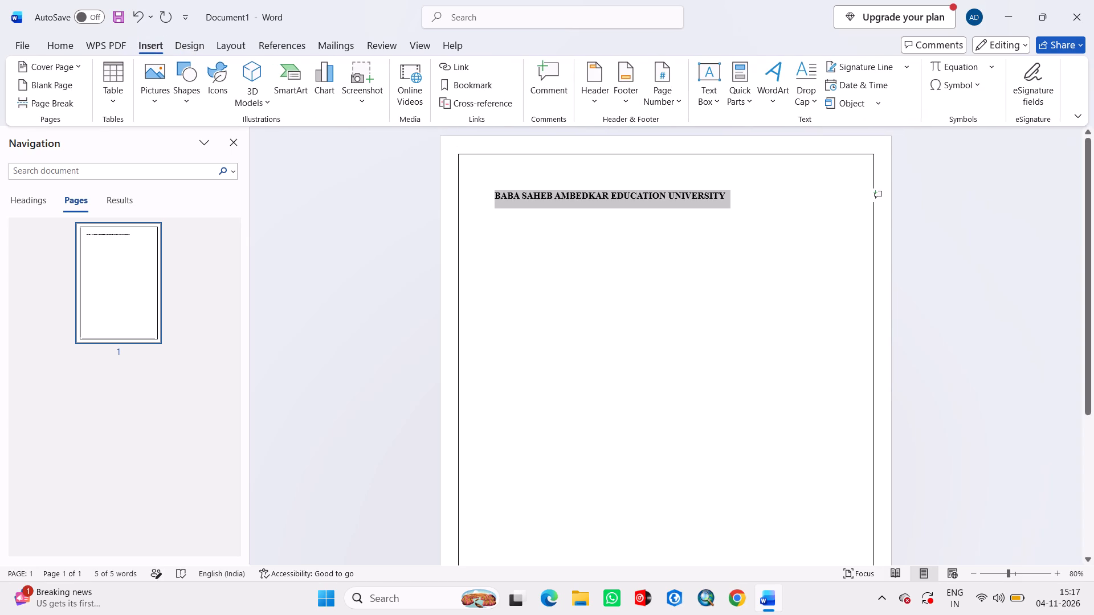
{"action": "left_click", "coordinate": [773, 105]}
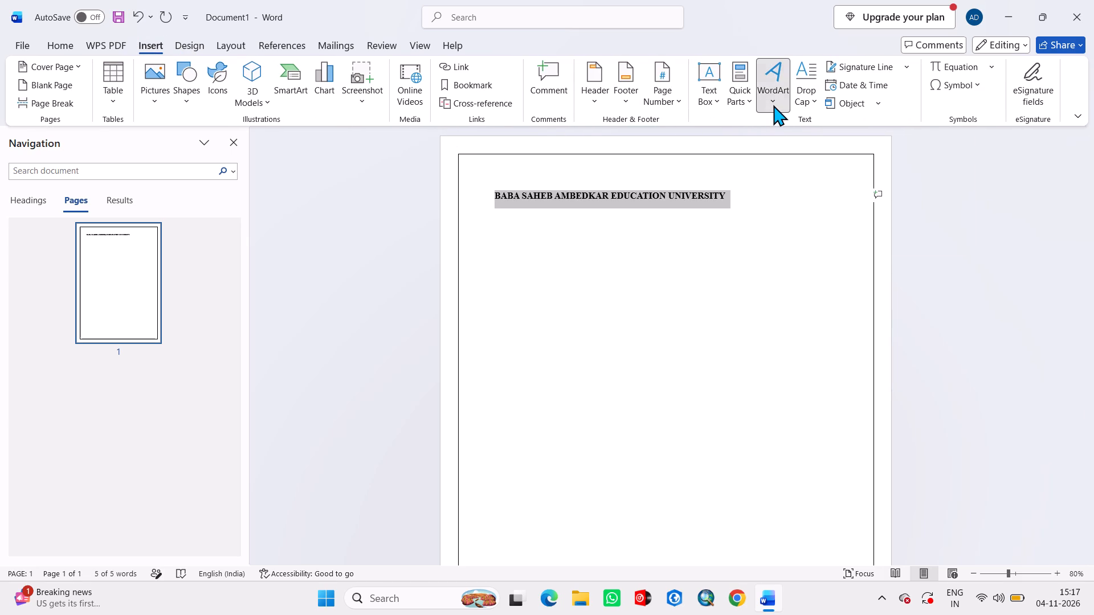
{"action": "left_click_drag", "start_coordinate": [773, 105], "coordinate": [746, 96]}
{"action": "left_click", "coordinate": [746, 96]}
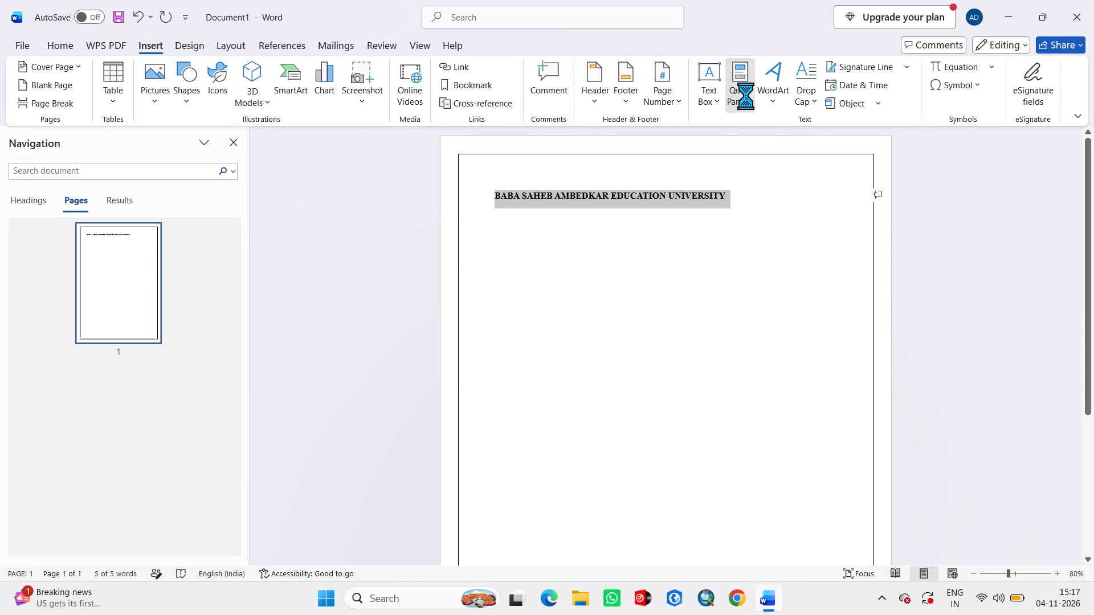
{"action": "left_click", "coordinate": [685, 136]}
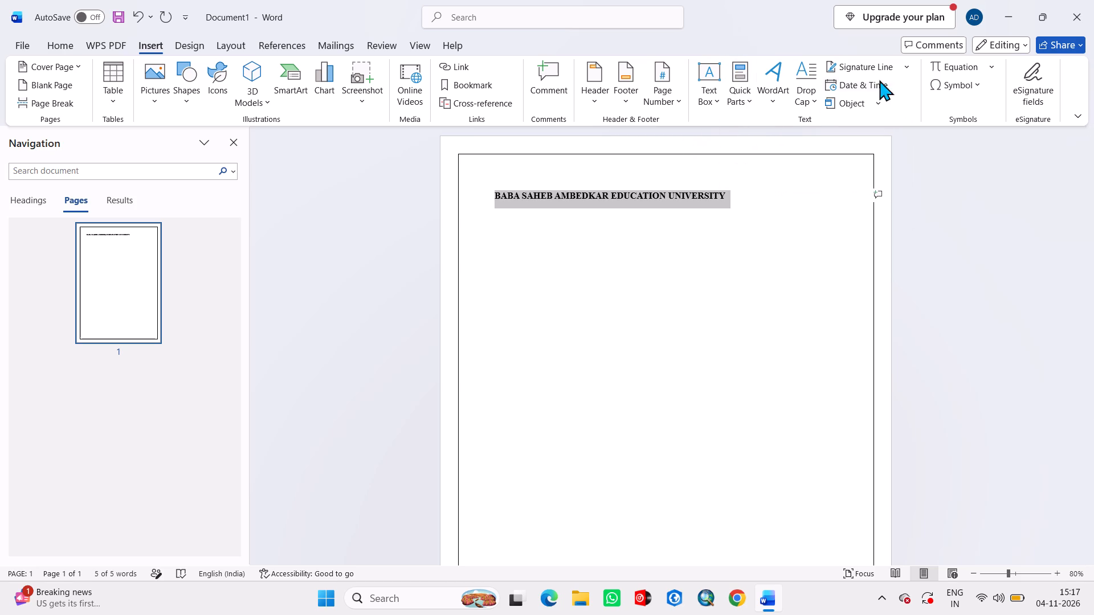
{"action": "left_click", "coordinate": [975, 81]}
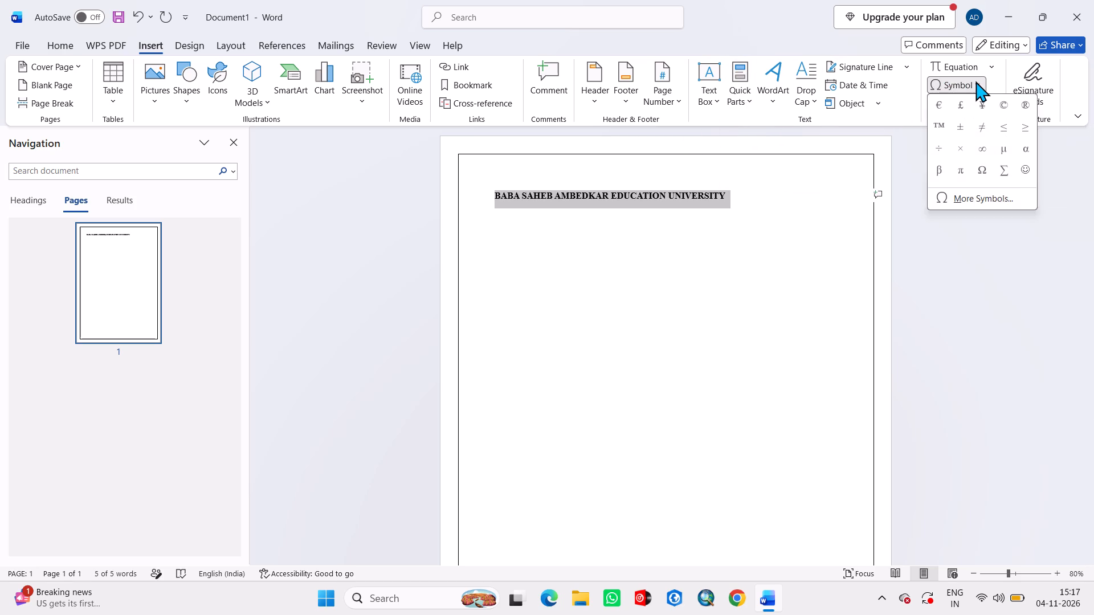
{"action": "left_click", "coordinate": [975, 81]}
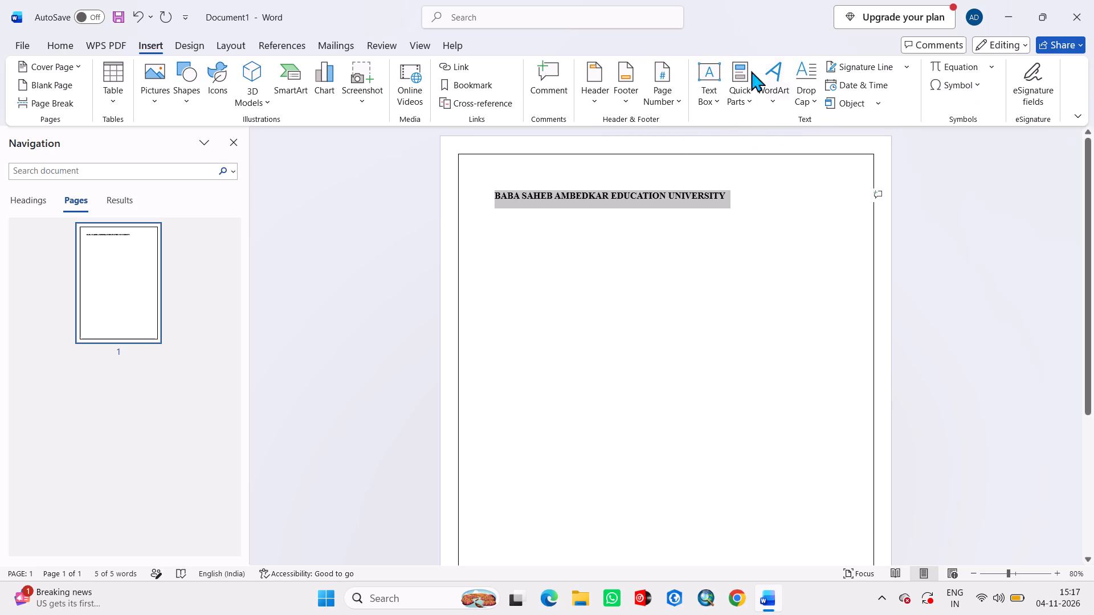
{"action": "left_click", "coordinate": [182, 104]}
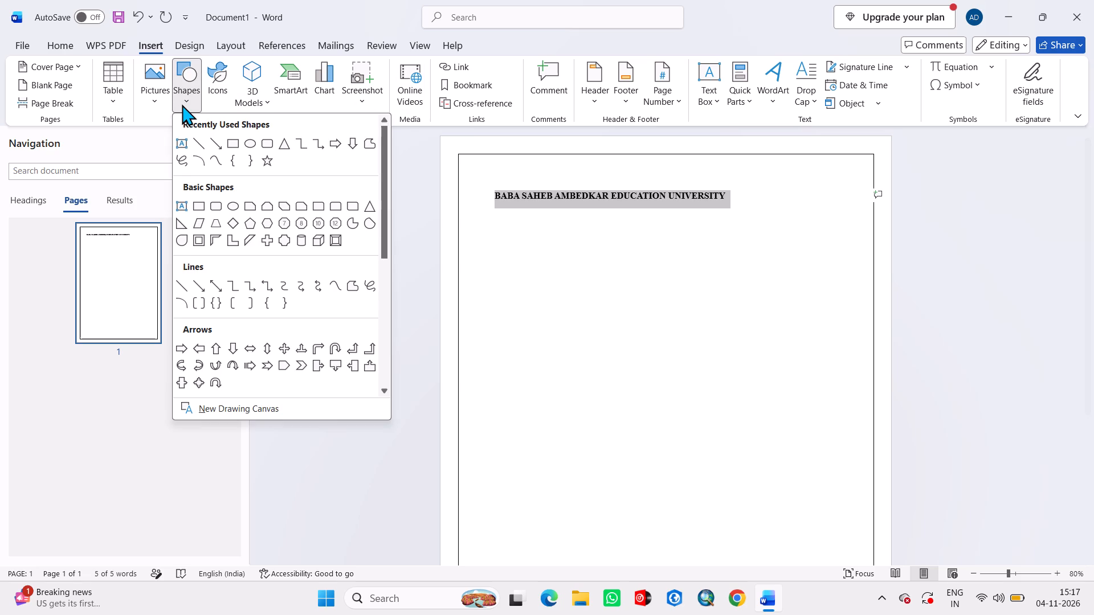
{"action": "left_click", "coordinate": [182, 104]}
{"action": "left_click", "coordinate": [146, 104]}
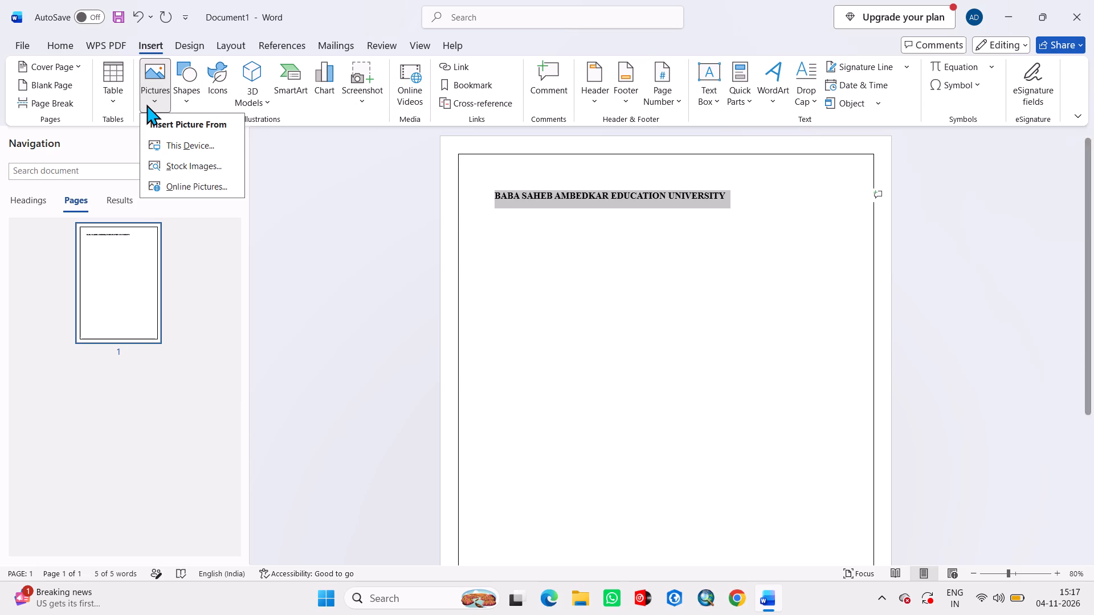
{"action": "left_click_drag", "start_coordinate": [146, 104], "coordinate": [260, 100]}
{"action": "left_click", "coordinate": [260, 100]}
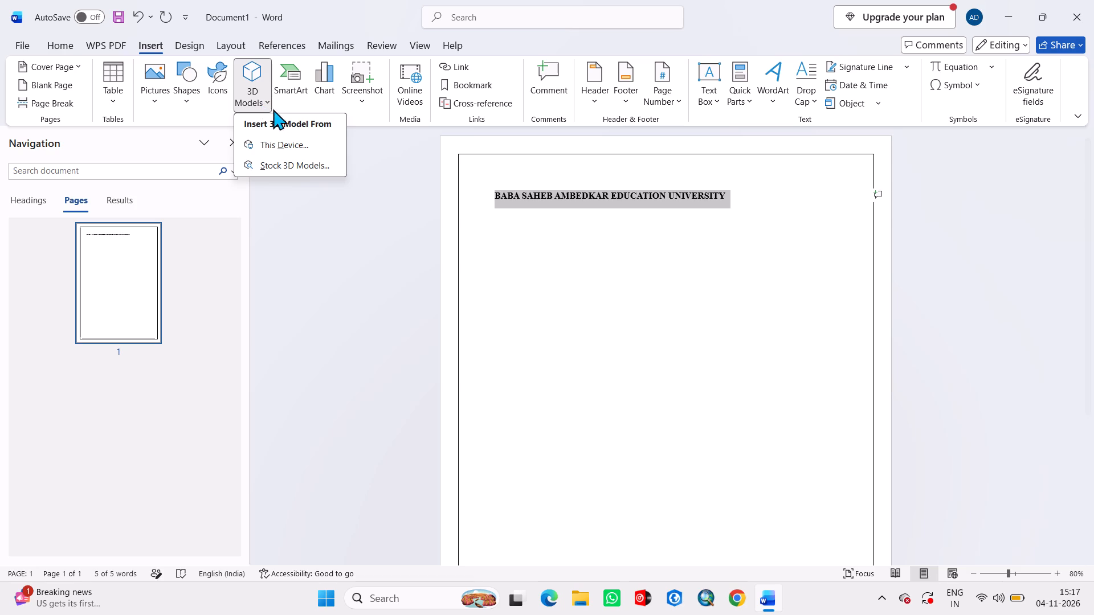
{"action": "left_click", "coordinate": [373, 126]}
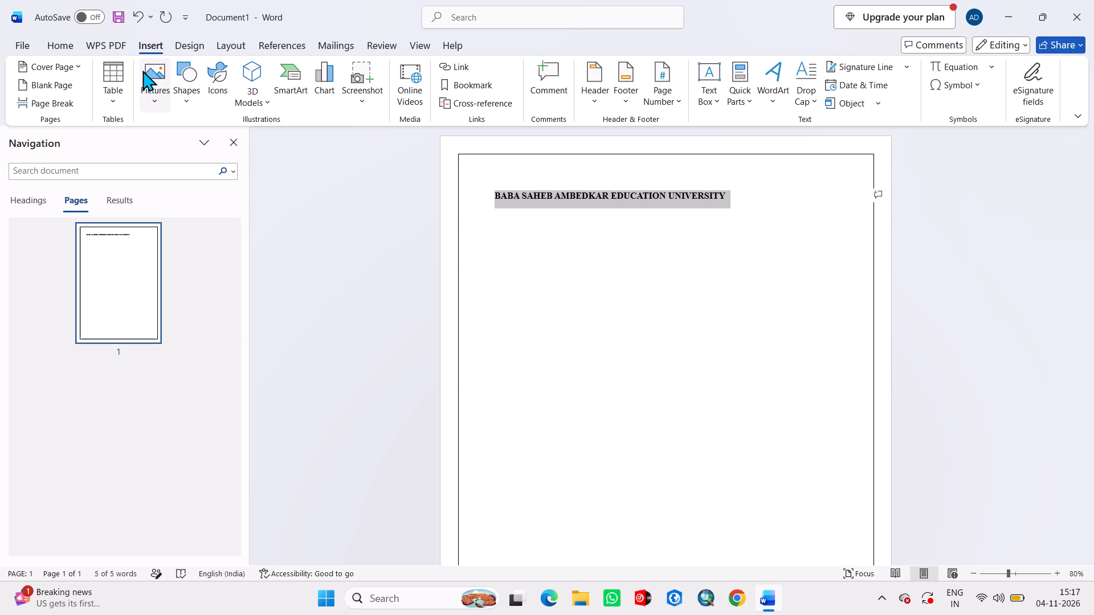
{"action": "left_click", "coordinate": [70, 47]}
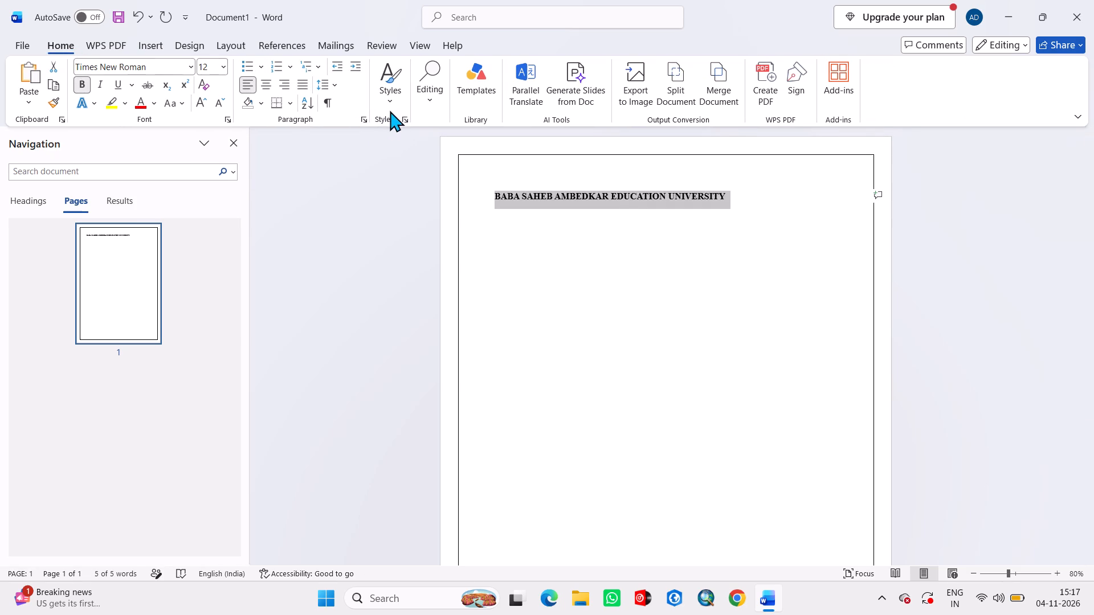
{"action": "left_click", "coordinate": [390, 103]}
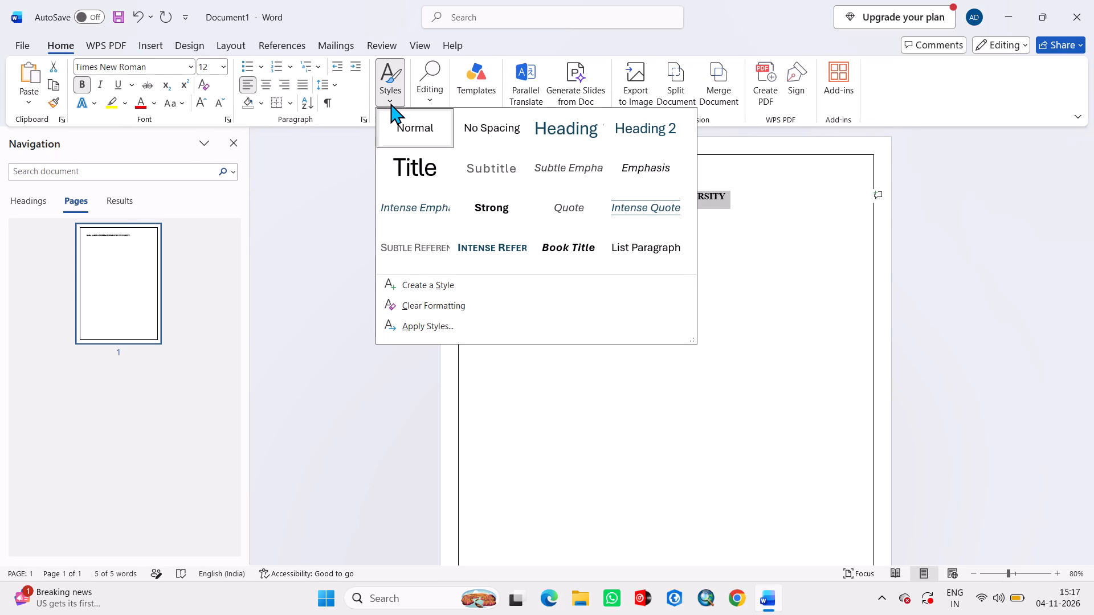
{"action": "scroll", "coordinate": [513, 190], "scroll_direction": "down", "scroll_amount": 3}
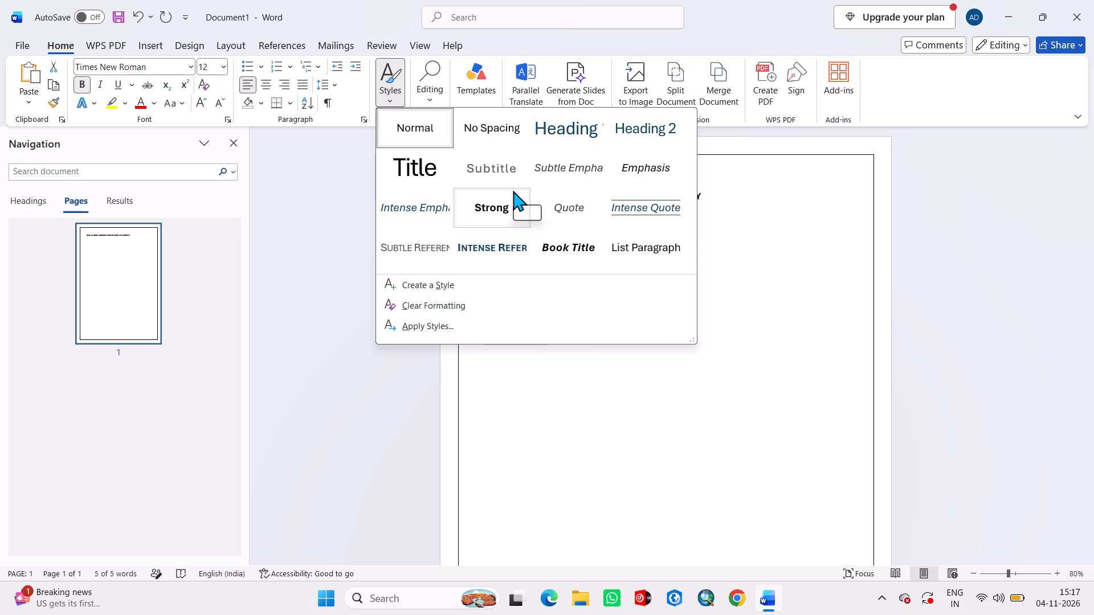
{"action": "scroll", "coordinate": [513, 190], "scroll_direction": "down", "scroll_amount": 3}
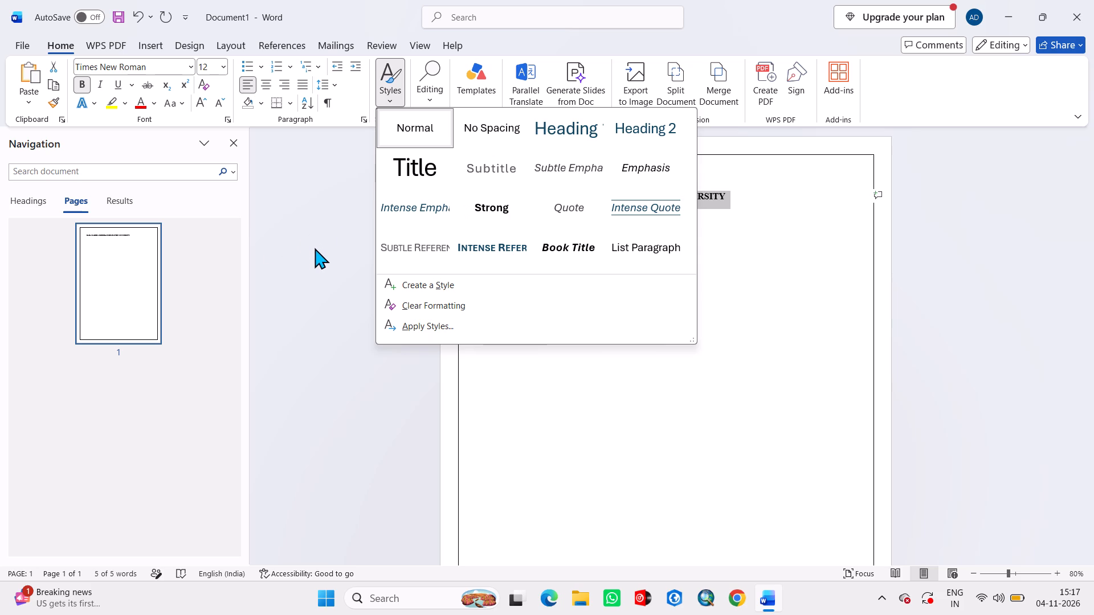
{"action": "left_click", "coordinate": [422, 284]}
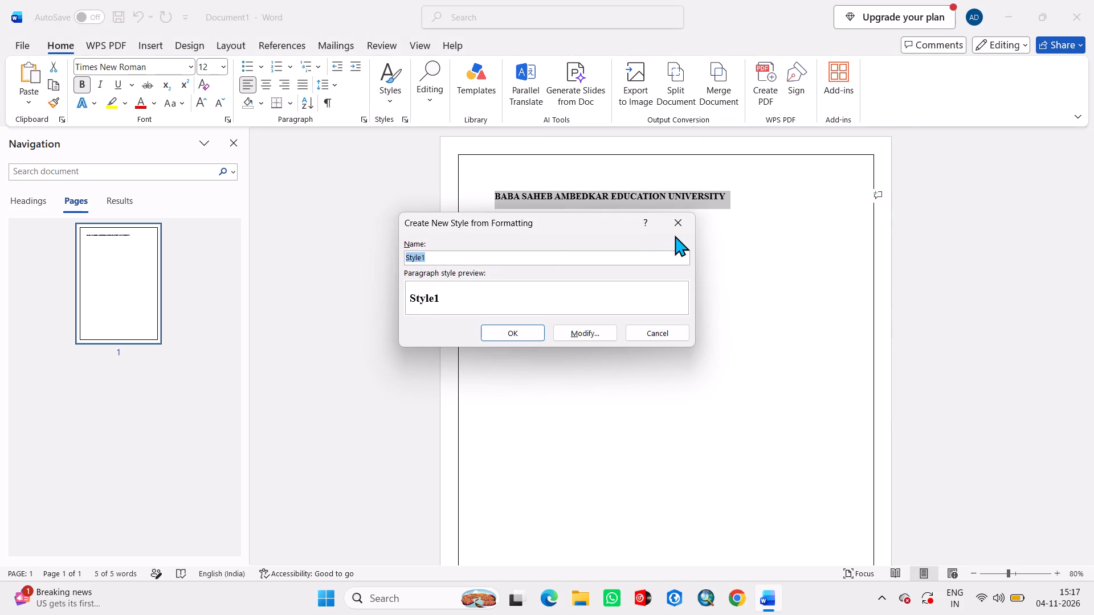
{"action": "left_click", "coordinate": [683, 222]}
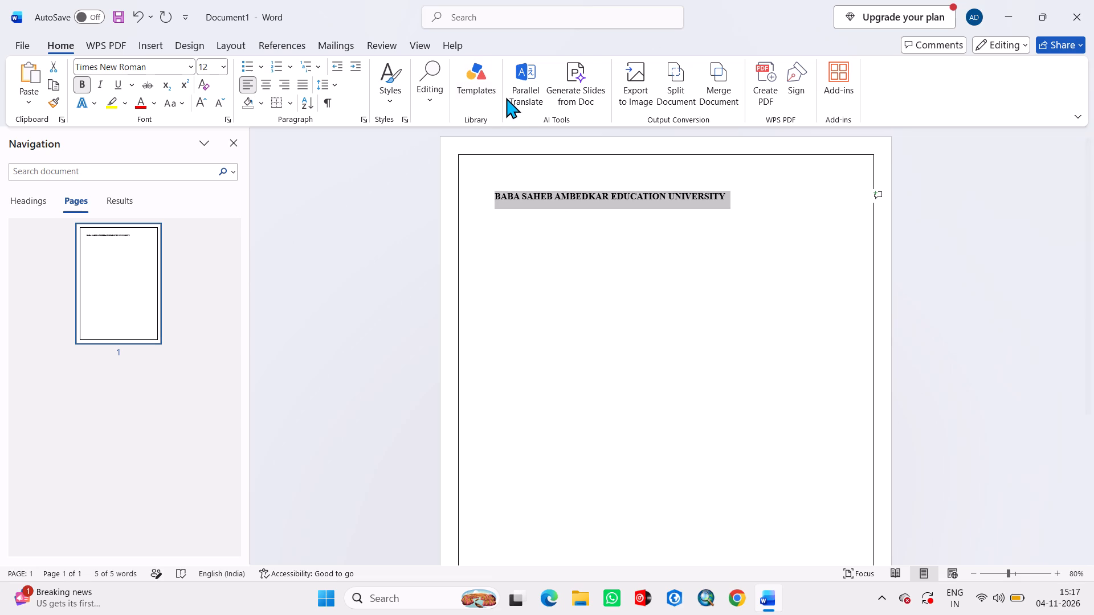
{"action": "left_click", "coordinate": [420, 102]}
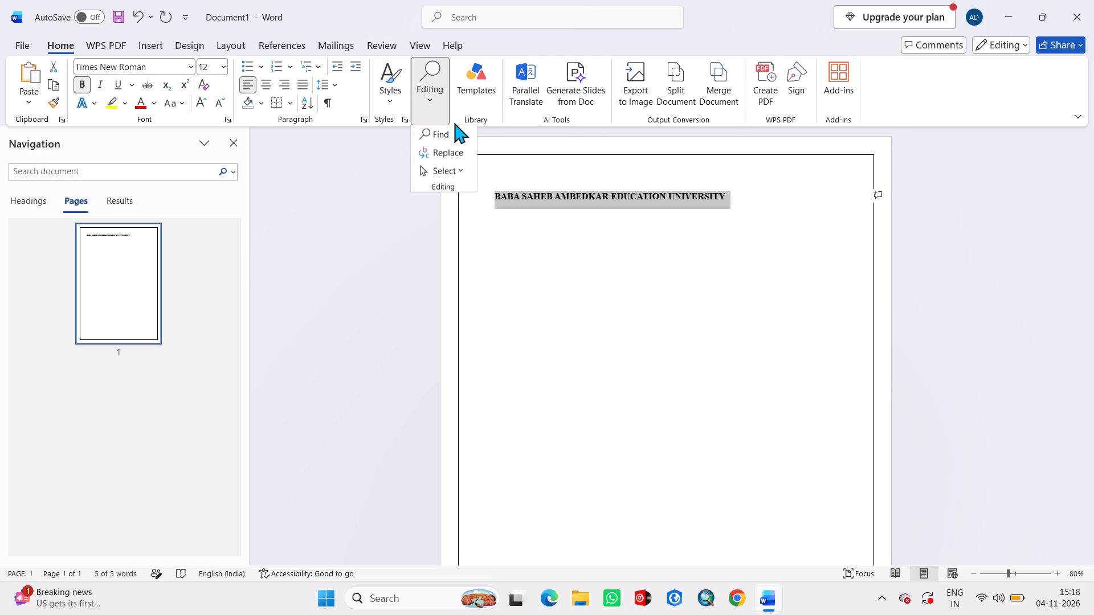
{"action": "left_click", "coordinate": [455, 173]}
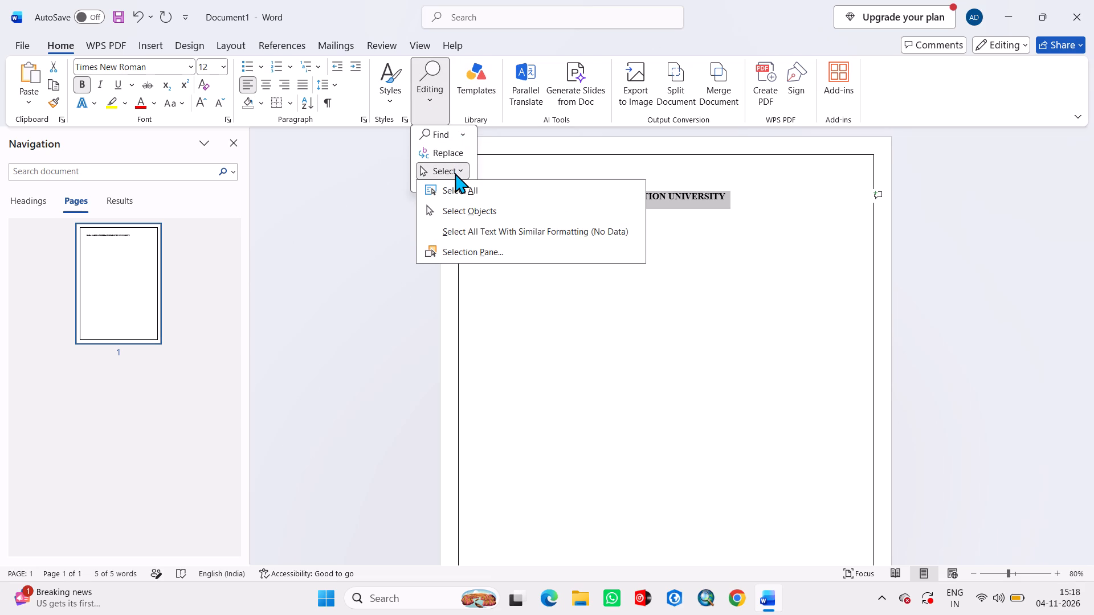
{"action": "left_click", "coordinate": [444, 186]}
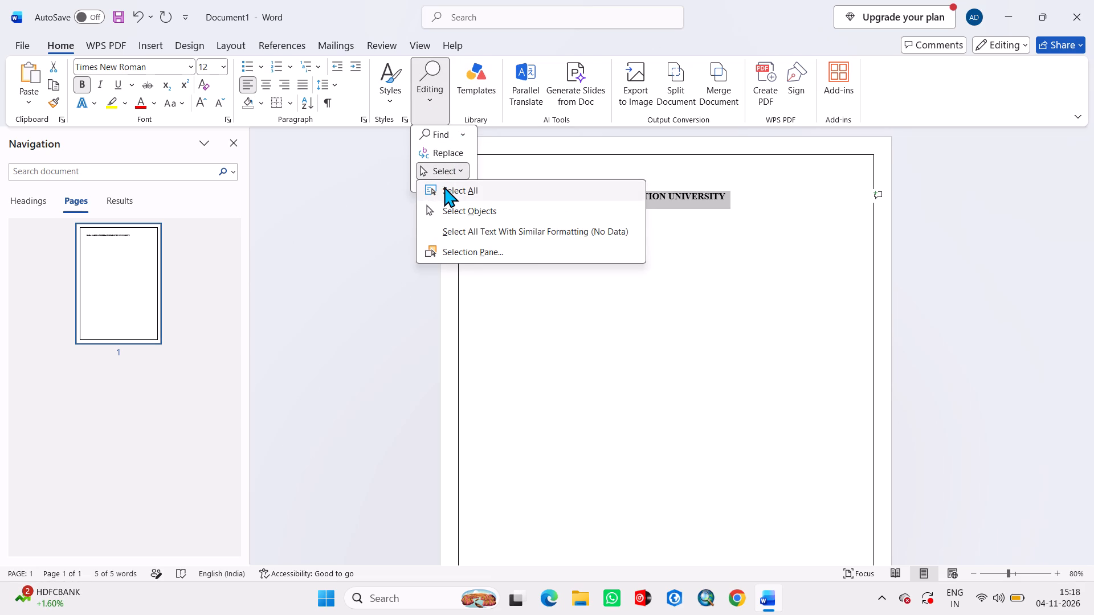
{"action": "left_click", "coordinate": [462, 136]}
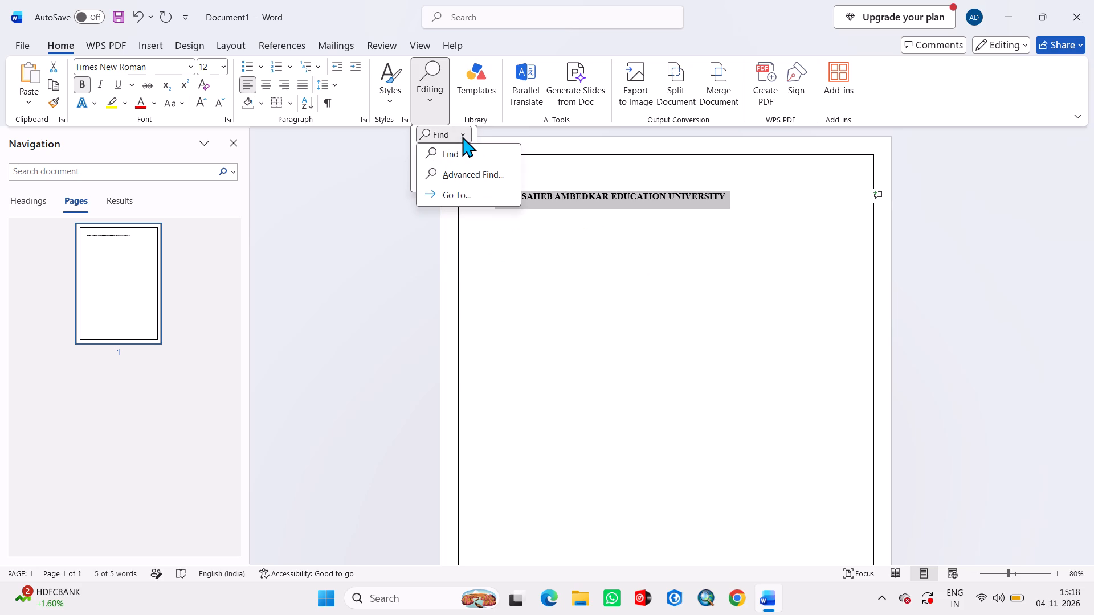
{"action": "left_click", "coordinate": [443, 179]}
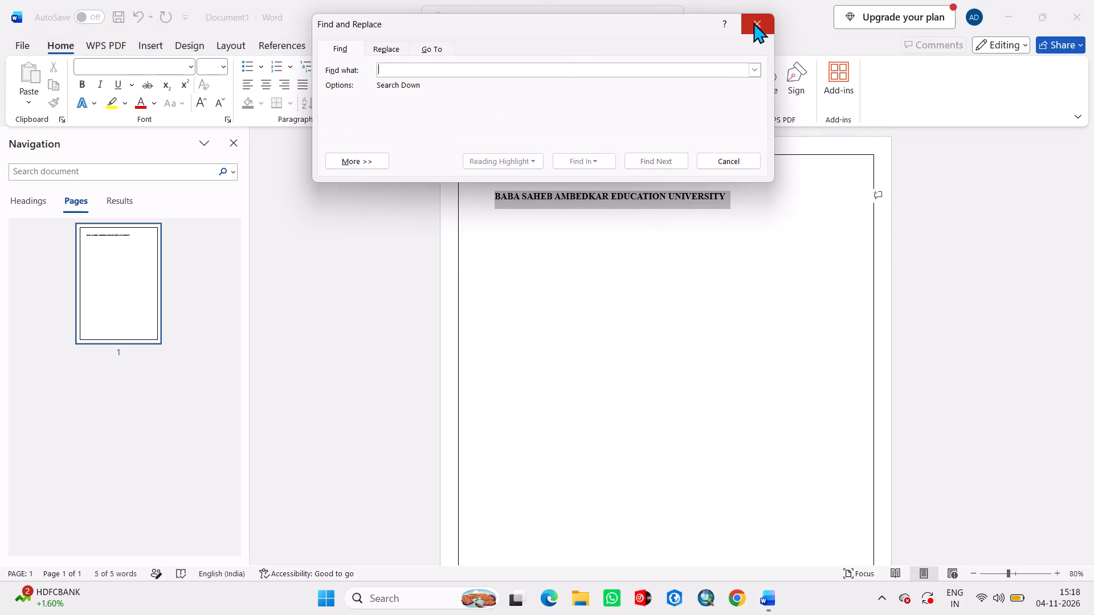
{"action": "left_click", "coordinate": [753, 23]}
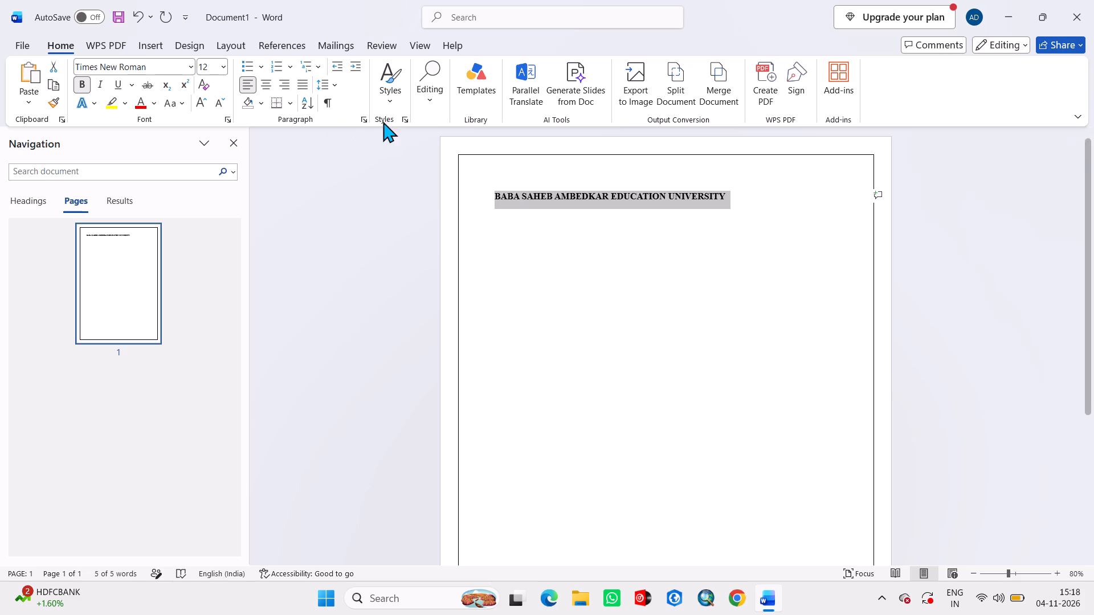
Centre the university heading horizontally on the page.
{"action": "left_click", "coordinate": [262, 85]}
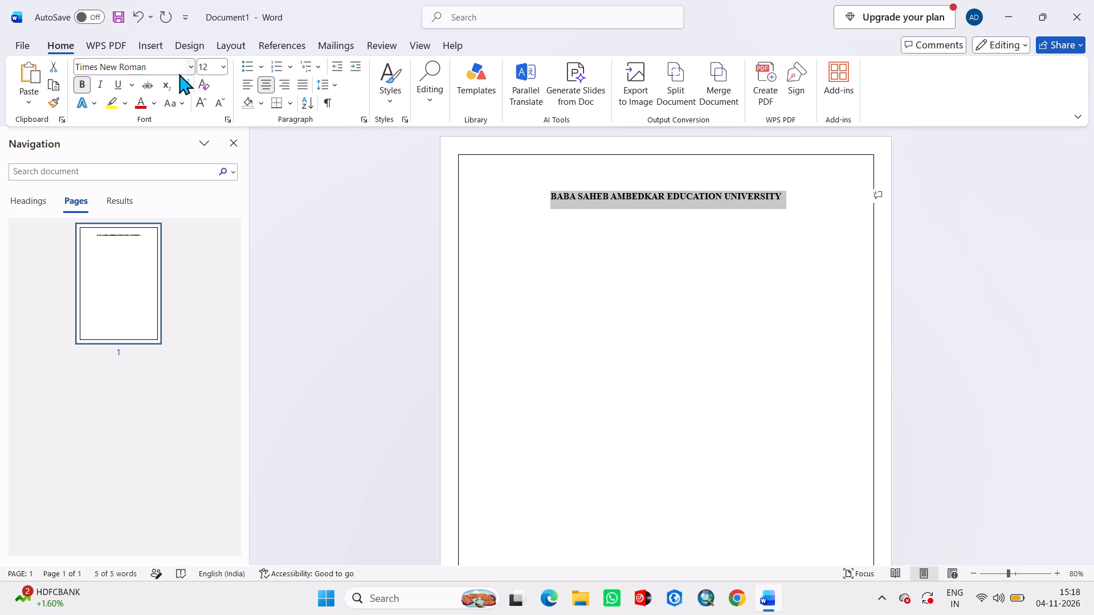
Change the university heading's font colour to the bright blue theme colour.
{"action": "left_click", "coordinate": [186, 66]}
{"action": "left_click", "coordinate": [186, 66]}
{"action": "left_click", "coordinate": [151, 101]}
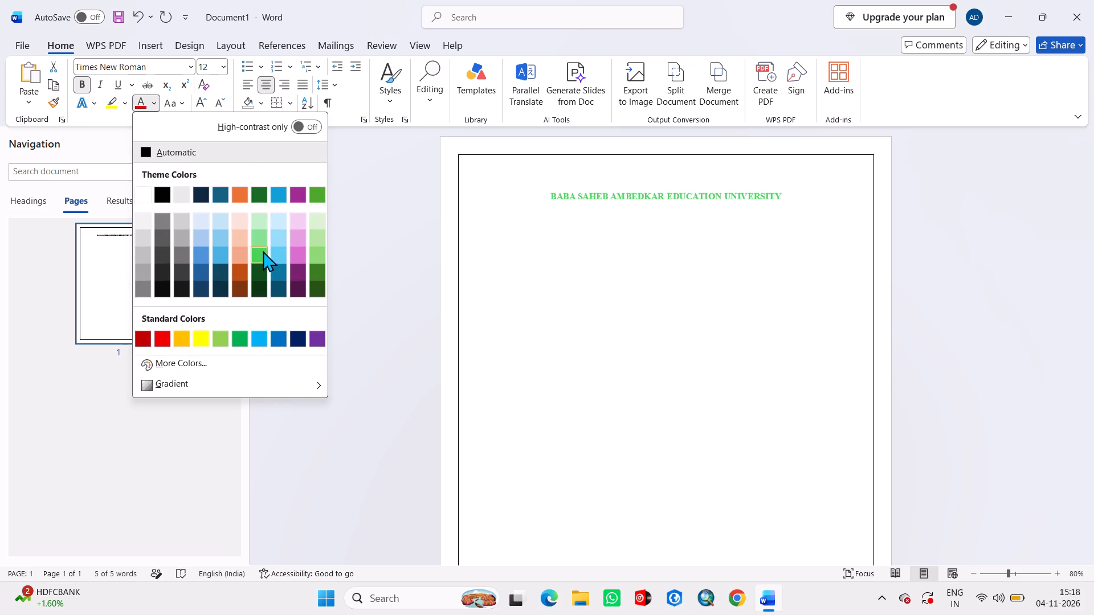
{"action": "left_click", "coordinate": [278, 195]}
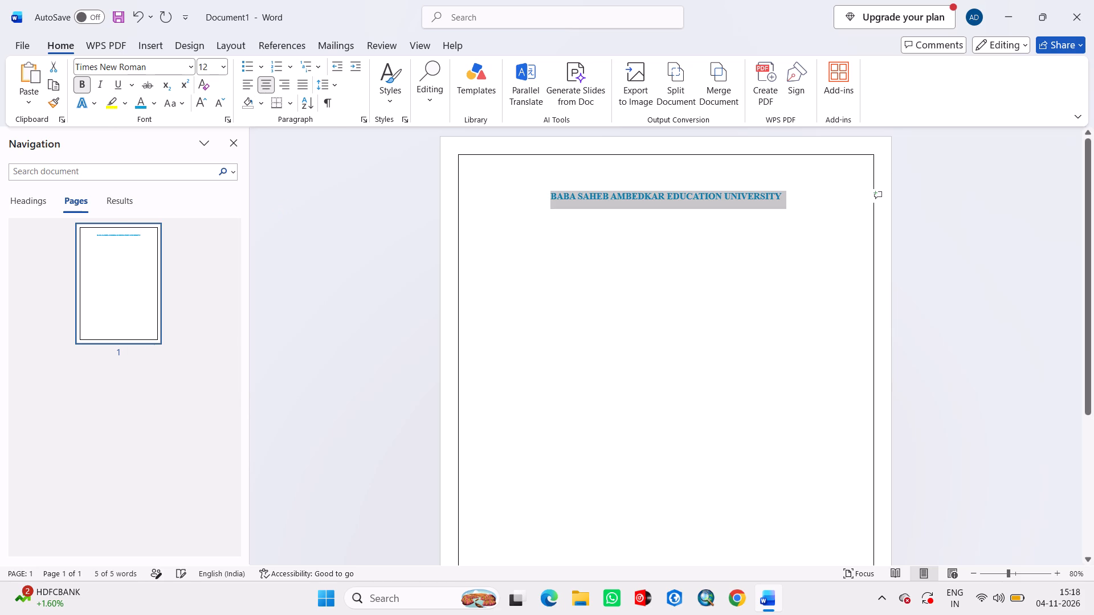
Set the university heading's font size to 16.
{"action": "left_click", "coordinate": [218, 71]}
{"action": "left_click", "coordinate": [225, 68]}
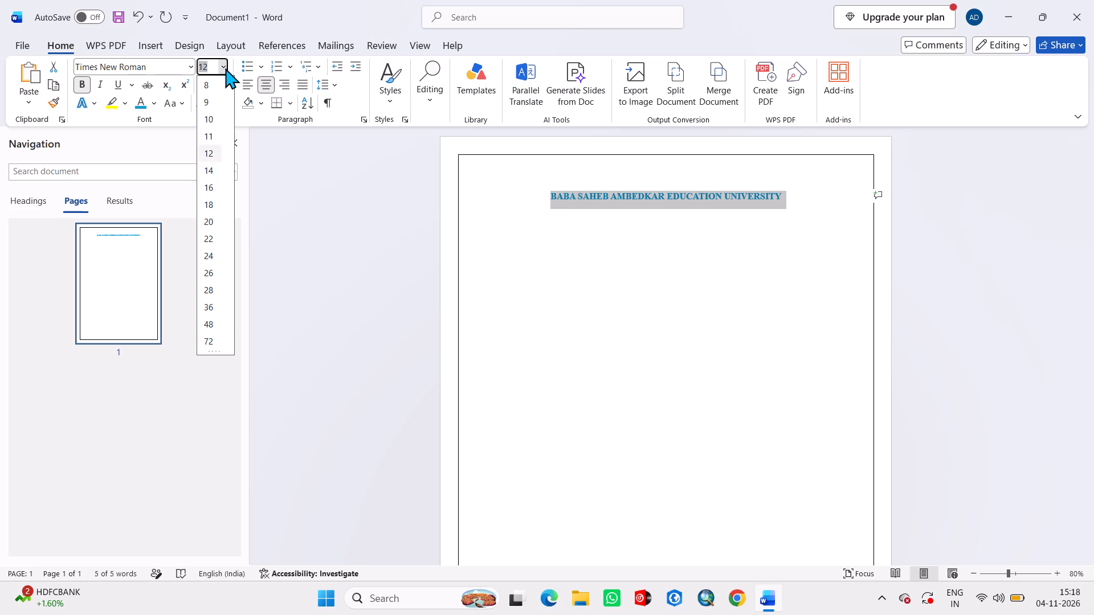
{"action": "left_click", "coordinate": [207, 187]}
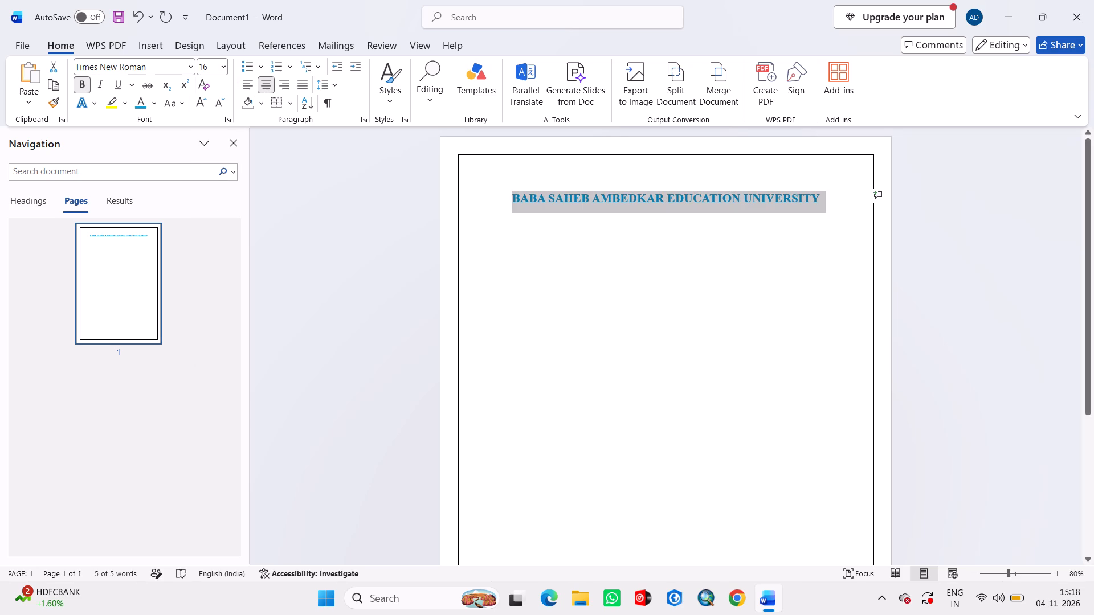
{"action": "left_click", "coordinate": [532, 322]}
{"action": "left_click", "coordinate": [632, 233]}
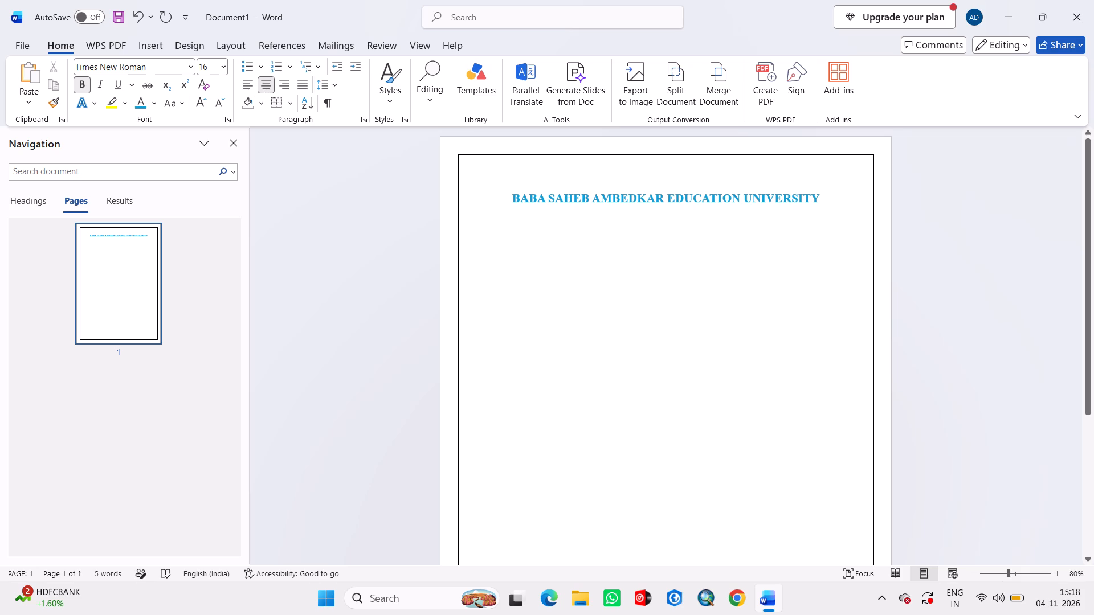
Enter "(WBLITTER)" below the university heading, leaving four blank lines between them.
{"action": "left_click", "coordinate": [808, 212]}
{"action": "left_click", "coordinate": [835, 198]}
{"action": "key", "text": "Return"}
{"action": "key", "text": "Return"}
{"action": "key", "text": "Return"}
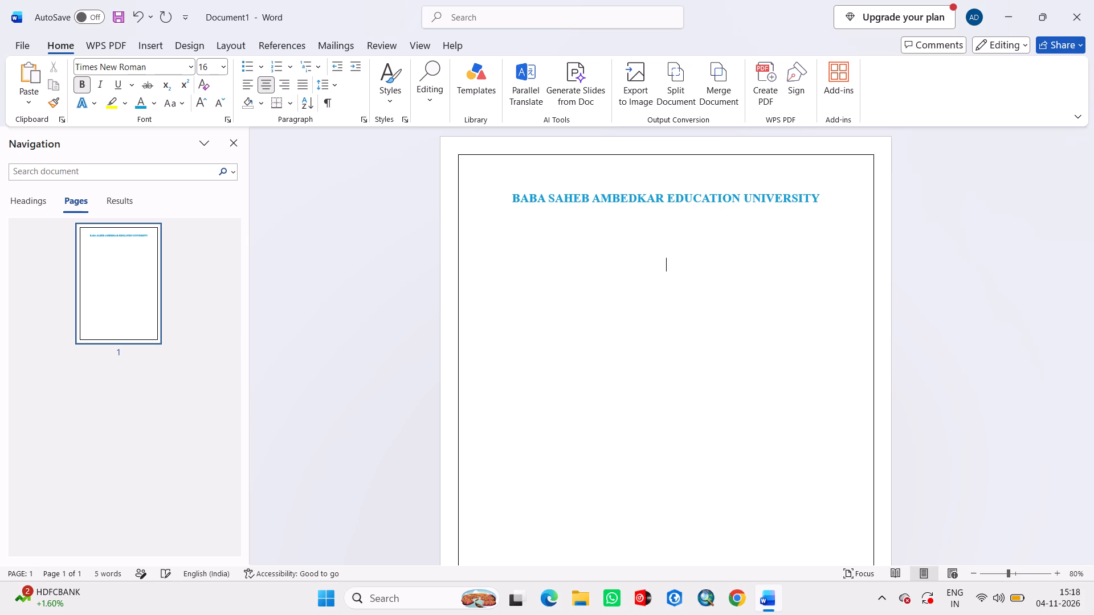
{"action": "key", "text": "Return"}
{"action": "key", "text": "Return"}
{"action": "key", "text": "shift+parenleft"}
{"action": "type", "text": "WB"}
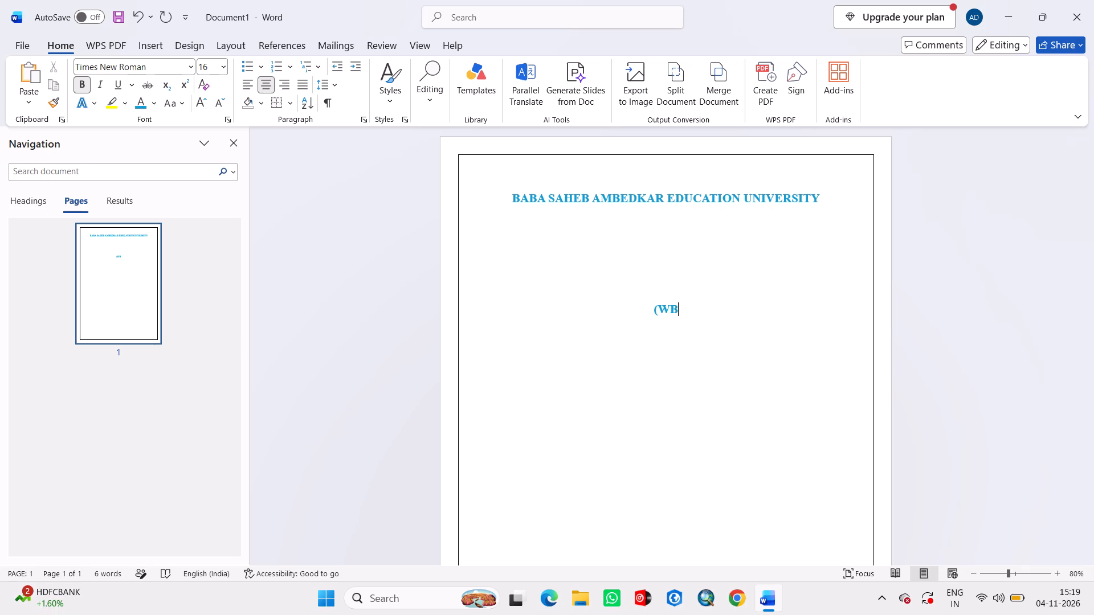
{"action": "type", "text": "LI"}
{"action": "type", "text": "TTER"}
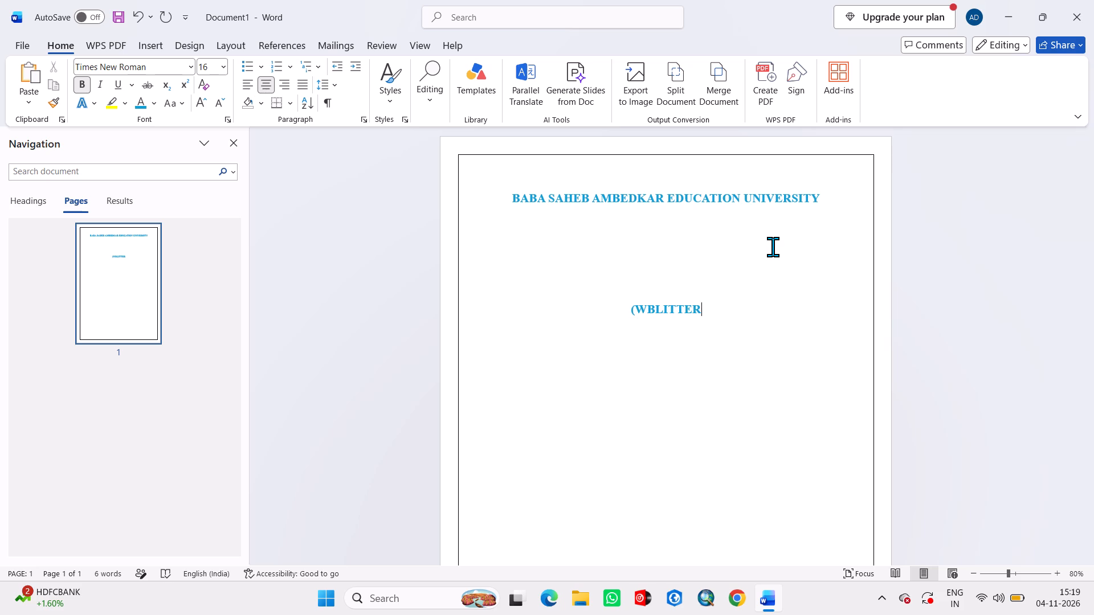
{"action": "key", "text": "shift+parenright"}
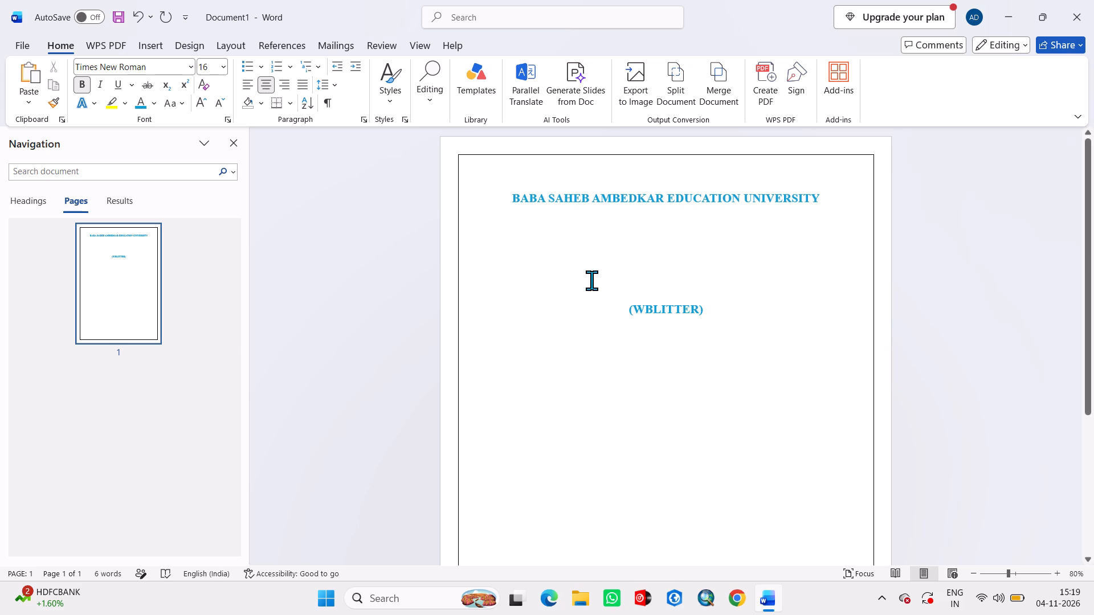
Change the font colour of "(WBLITTER)" to black.
{"action": "left_click_drag", "start_coordinate": [714, 309], "coordinate": [569, 293]}
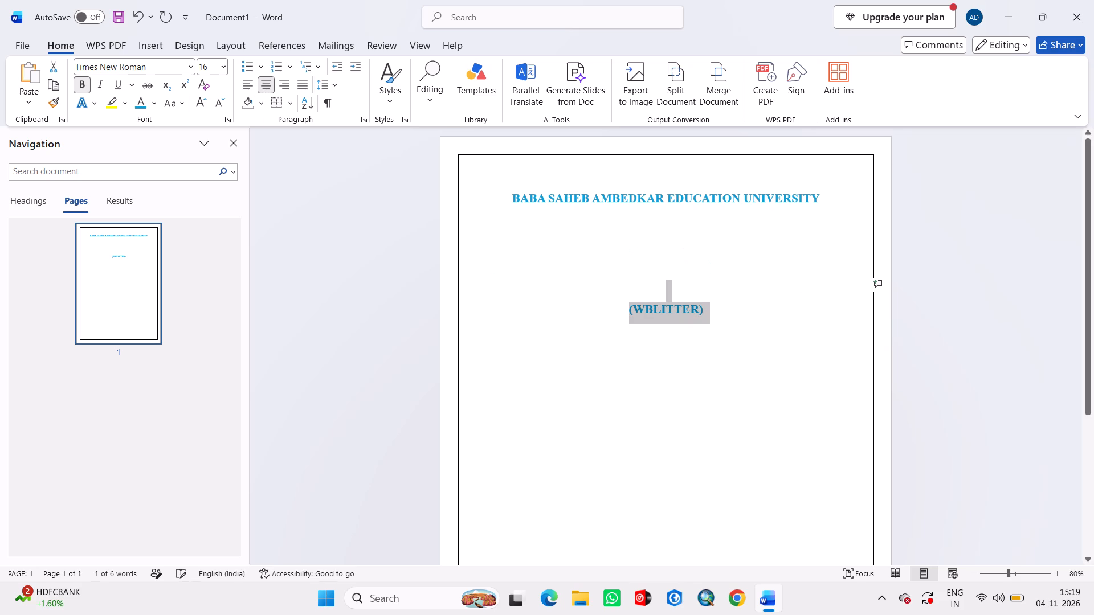
{"action": "left_click", "coordinate": [156, 102]}
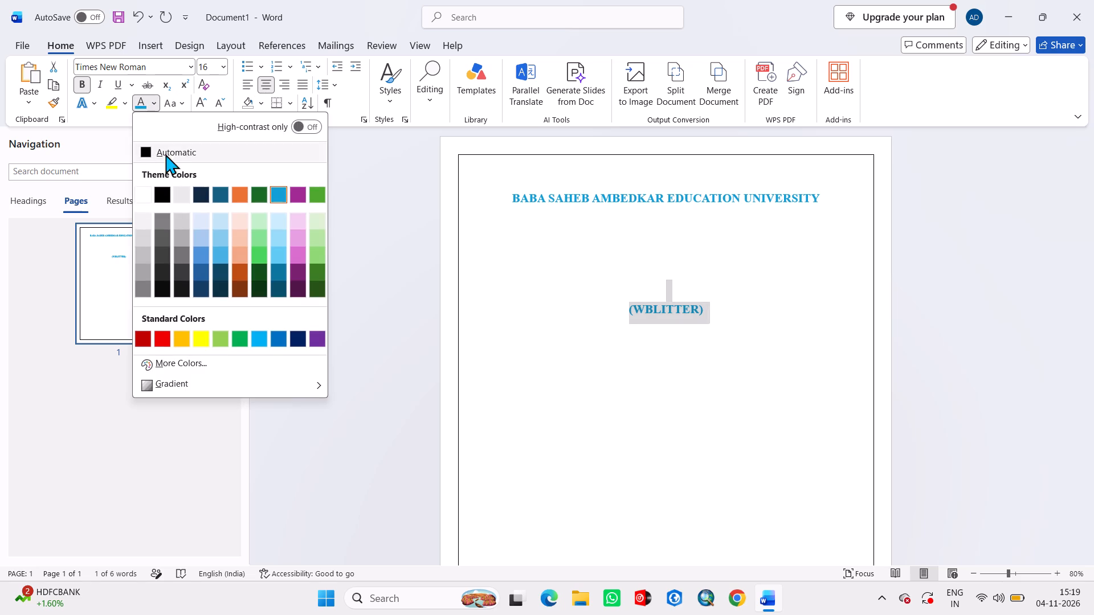
{"action": "left_click", "coordinate": [158, 196]}
{"action": "left_click", "coordinate": [574, 314]}
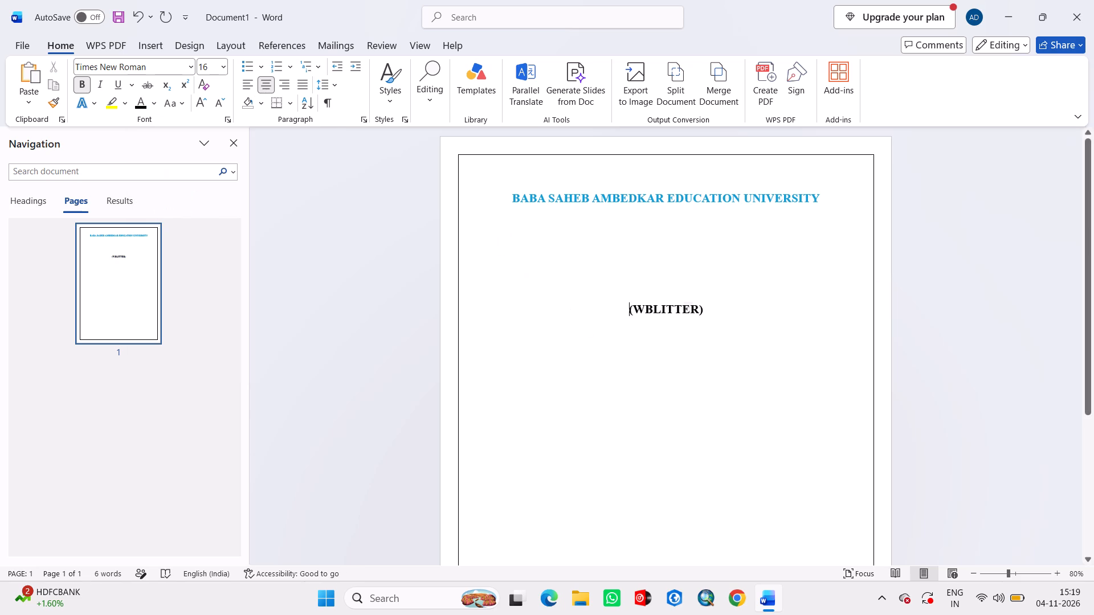
Enter "B.K.M College of Education" on a new line directly below "(WBLITTER)".
{"action": "left_click", "coordinate": [713, 317]}
{"action": "key", "text": "Return"}
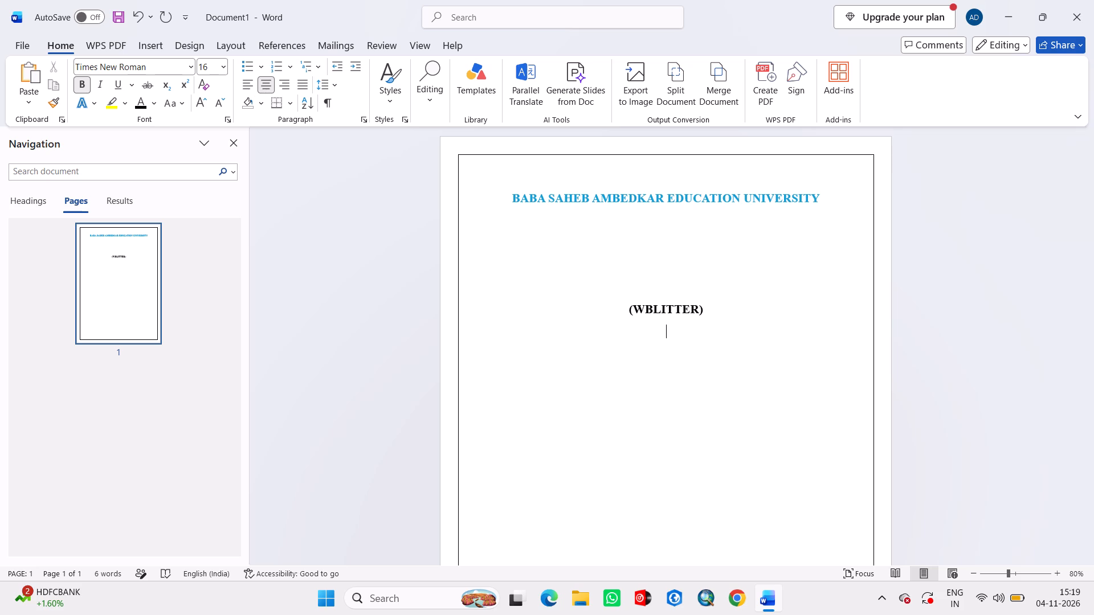
{"action": "key", "text": "b"}
{"action": "type", "text": ".K.M"}
{"action": "key", "text": "space"}
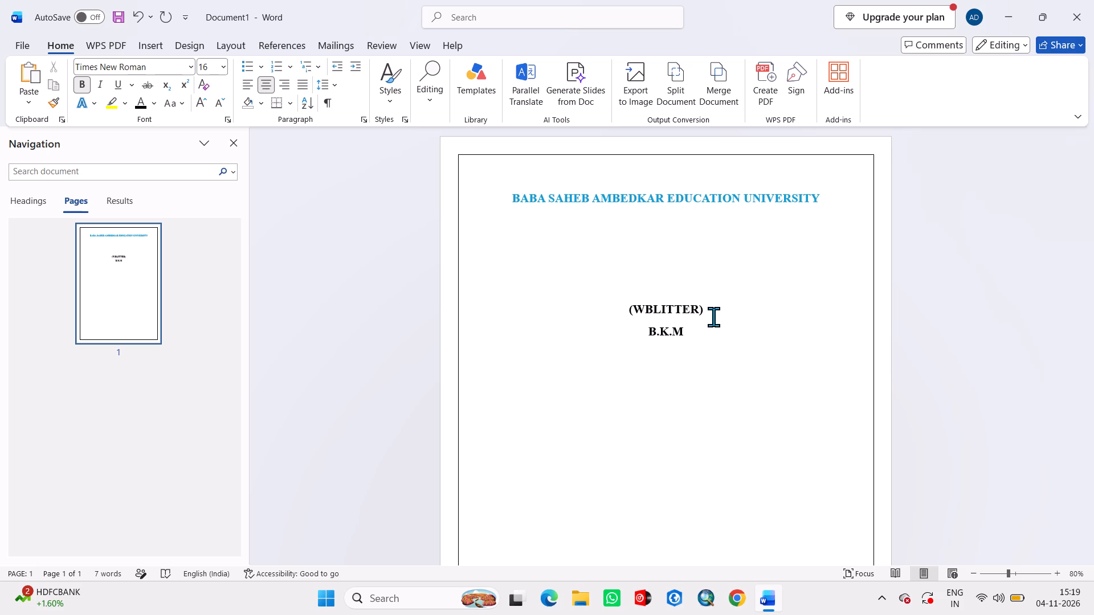
{"action": "type", "text": "Coll"}
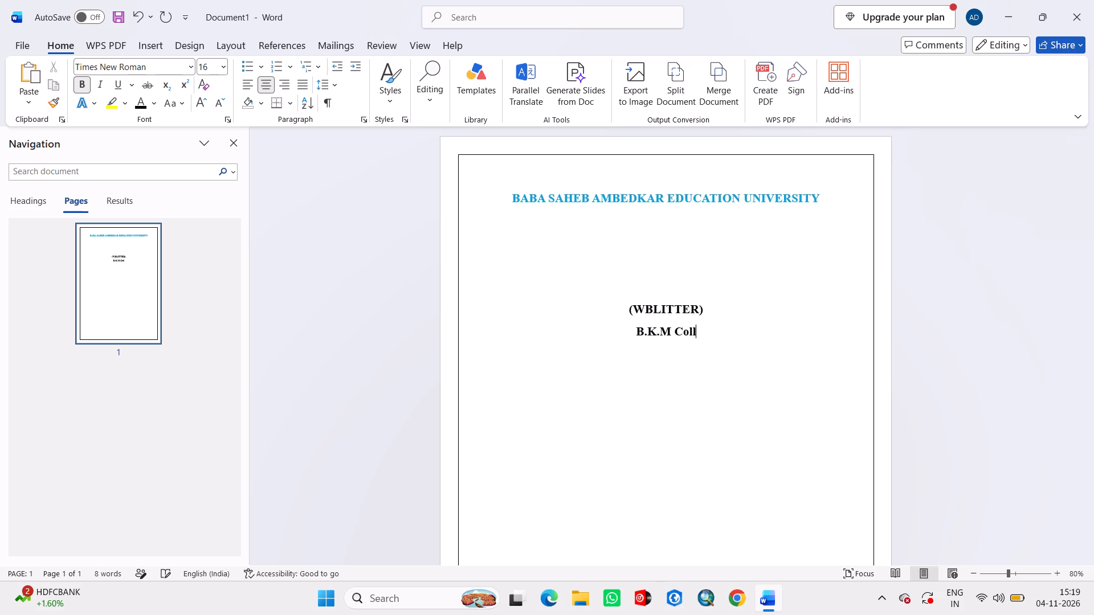
{"action": "type", "text": "ege"}
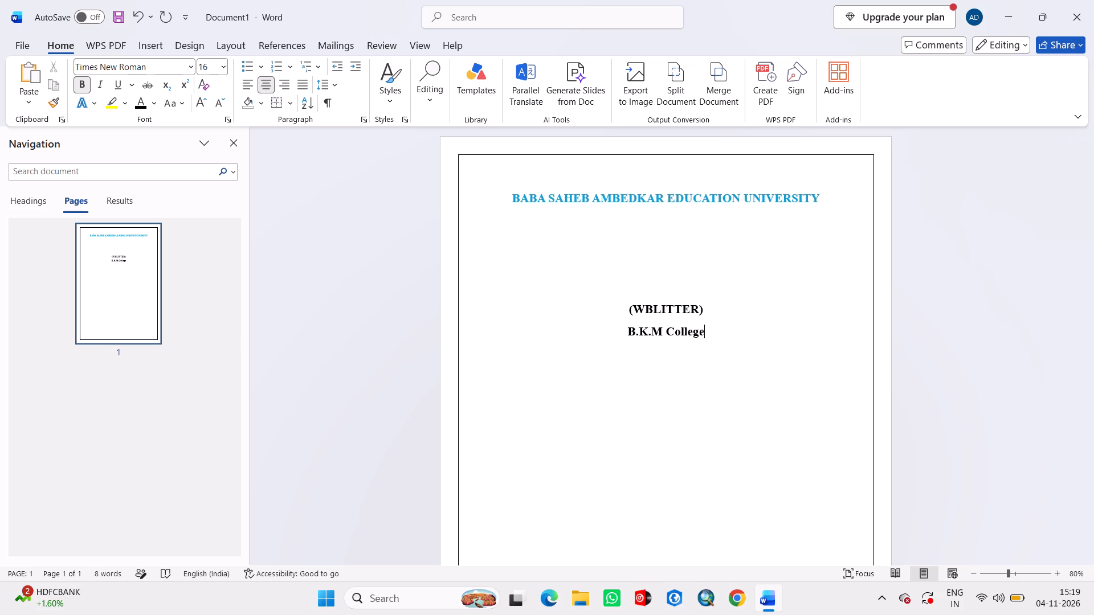
{"action": "key", "text": "space"}
{"action": "type", "text": "of"}
{"action": "key", "text": "space"}
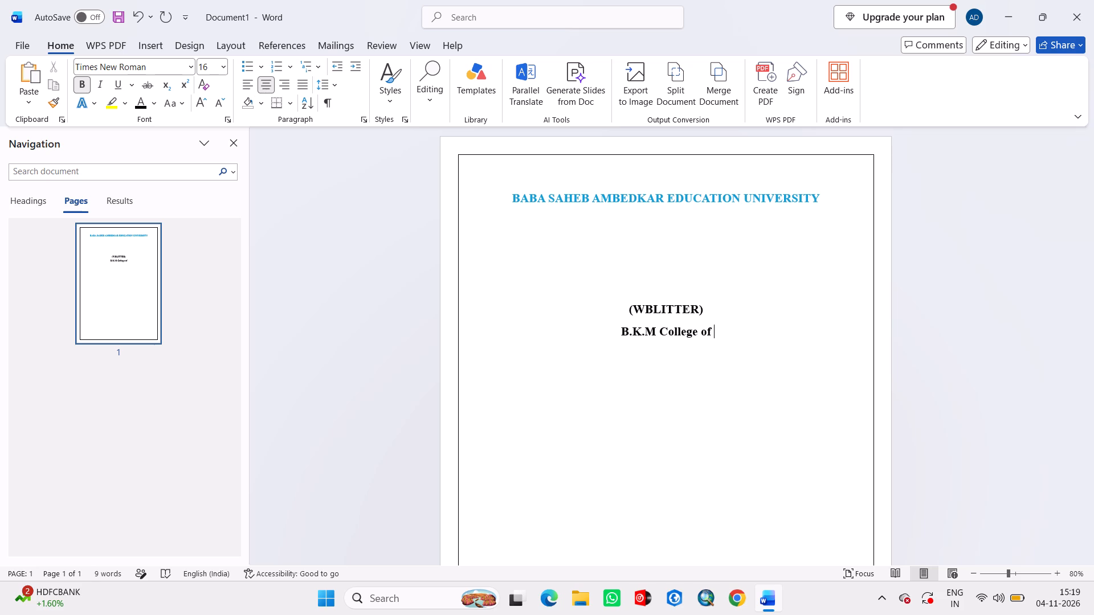
{"action": "type", "text": "Ed"}
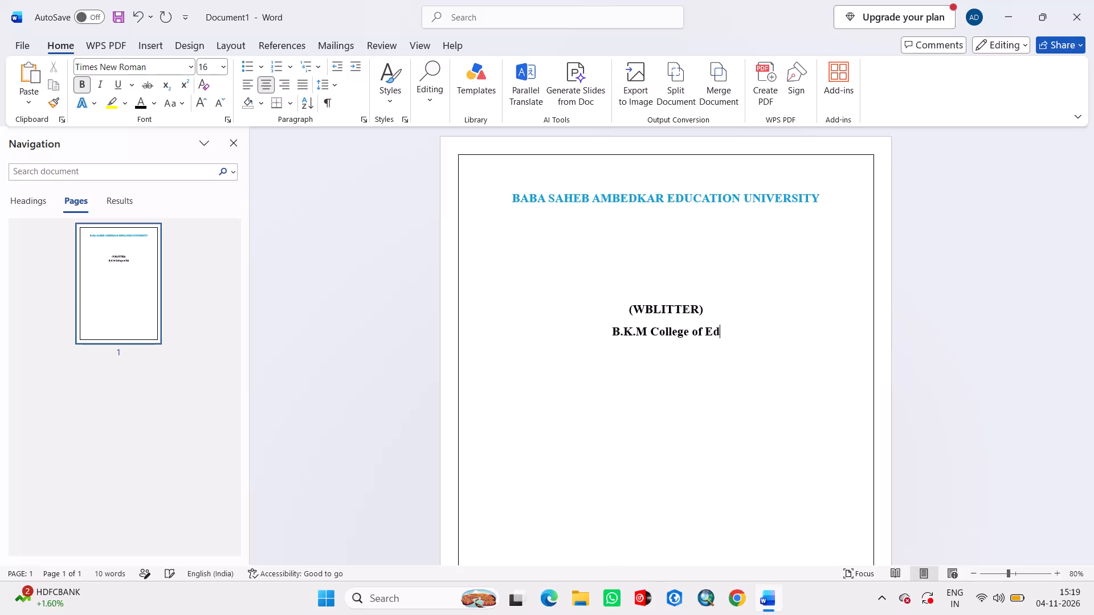
{"action": "type", "text": "ucation"}
{"action": "key", "text": "space"}
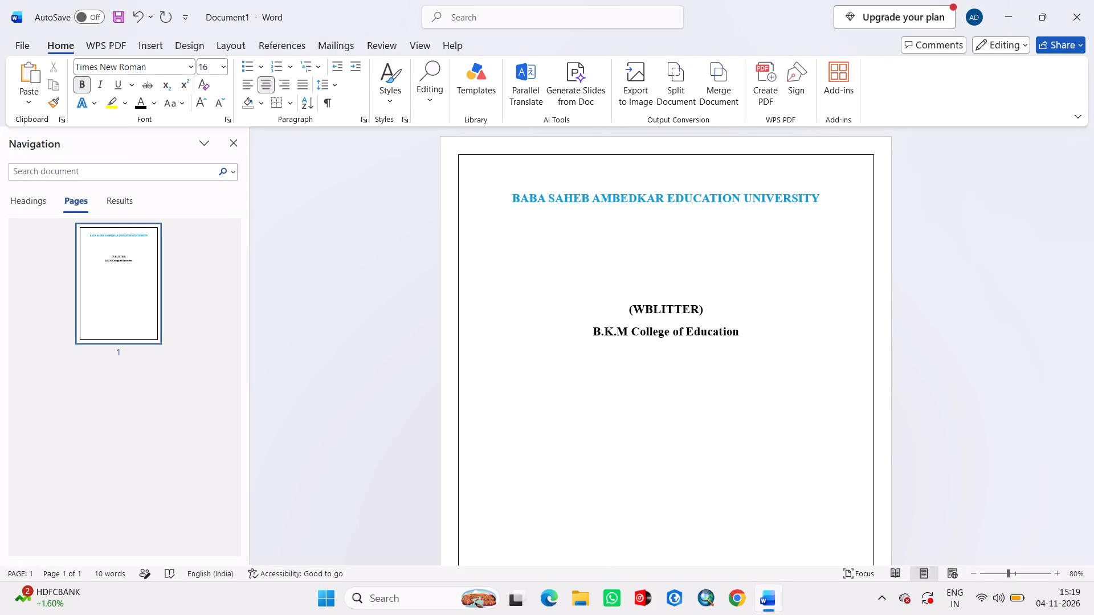
Enter "RAMKANALI PURULIA" on a new line below the college name.
{"action": "key", "text": "Return"}
{"action": "type", "text": "RAMKANLI"}
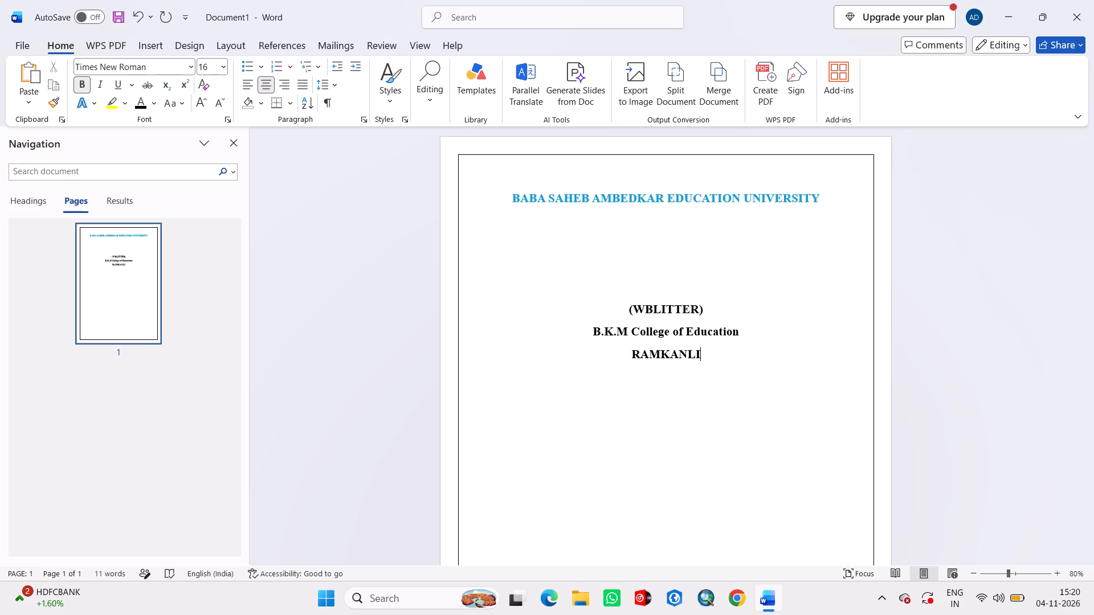
{"action": "key", "text": "BackSpace"}
{"action": "key", "text": "BackSpace"}
{"action": "key", "text": "BackSpace"}
{"action": "key", "text": "BackSpace"}
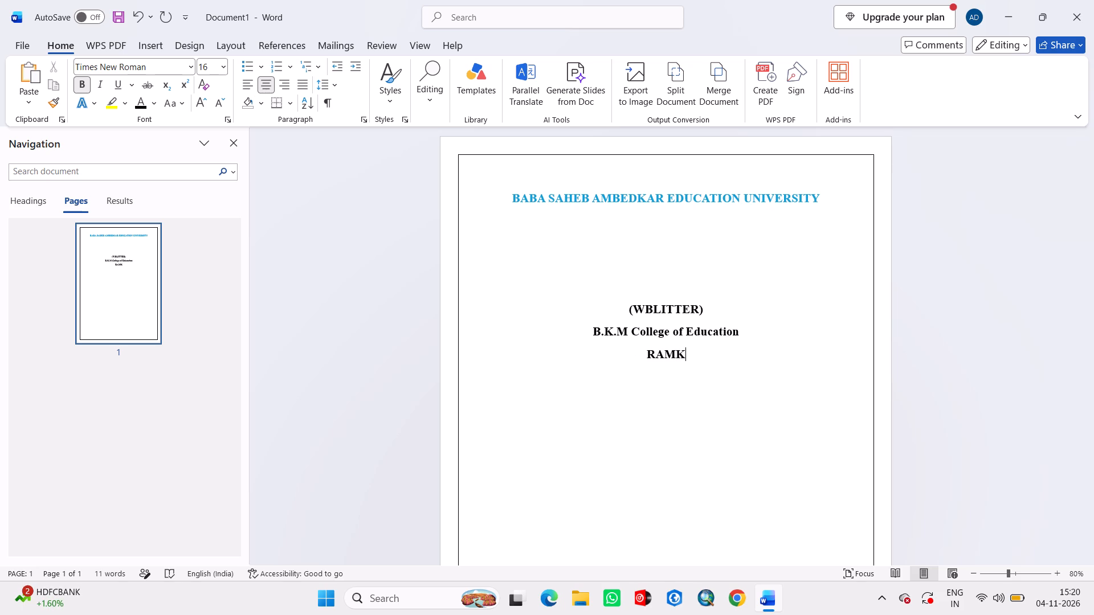
{"action": "type", "text": "ANA"}
{"action": "type", "text": "LI"}
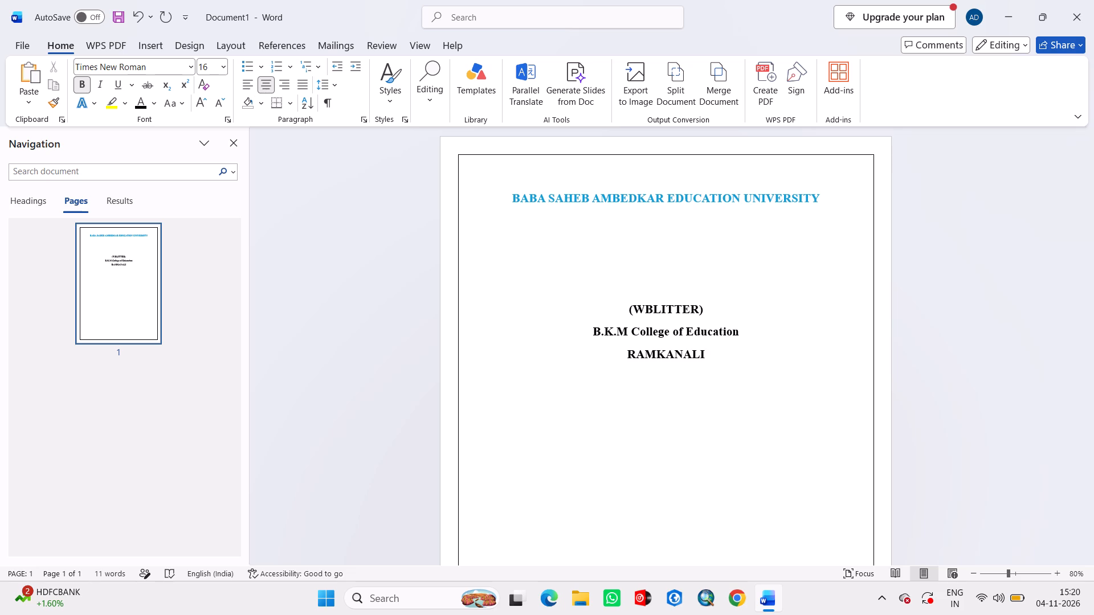
{"action": "key", "text": "space"}
{"action": "type", "text": "PURULIA"}
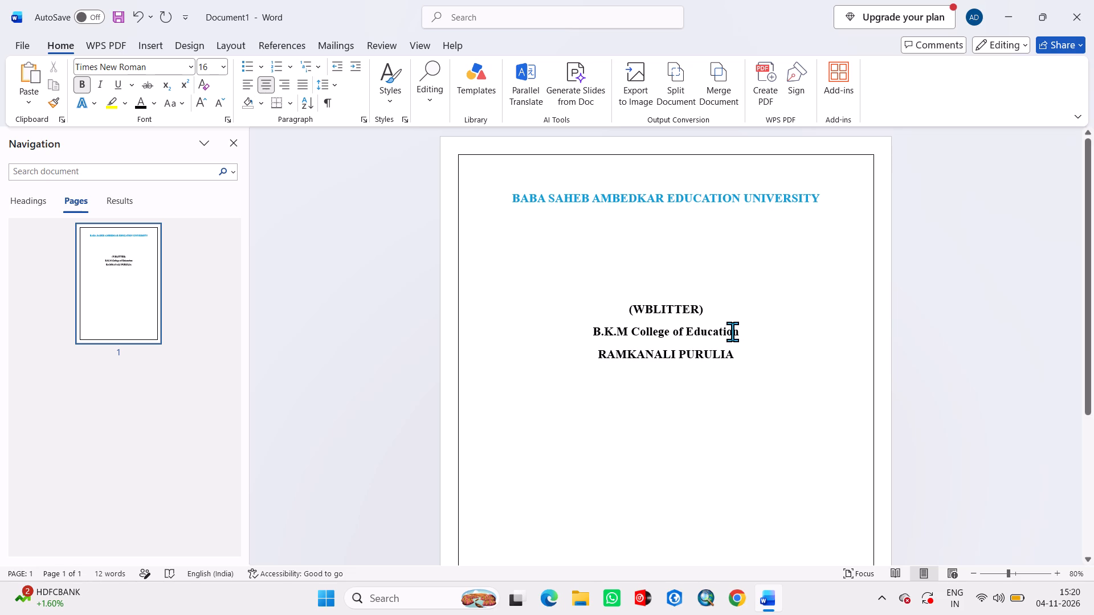
Apply light green paragraph shading to the "B.K.M College of Education" and "RAMKANALI PURULIA" lines.
{"action": "left_click_drag", "start_coordinate": [589, 332], "coordinate": [717, 372]}
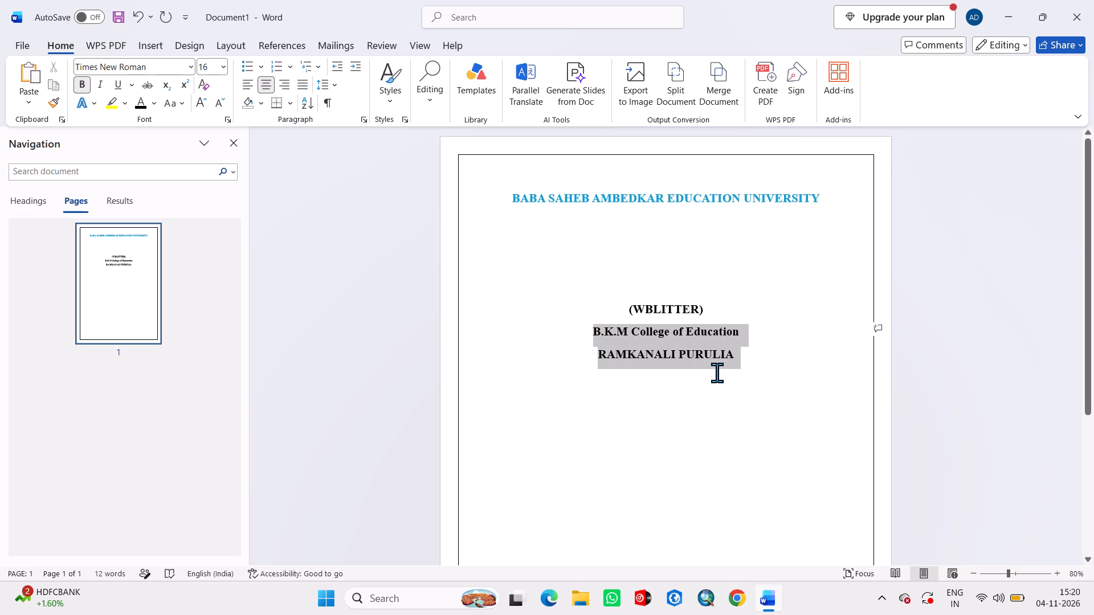
{"action": "left_click_drag", "start_coordinate": [717, 372], "coordinate": [720, 372]}
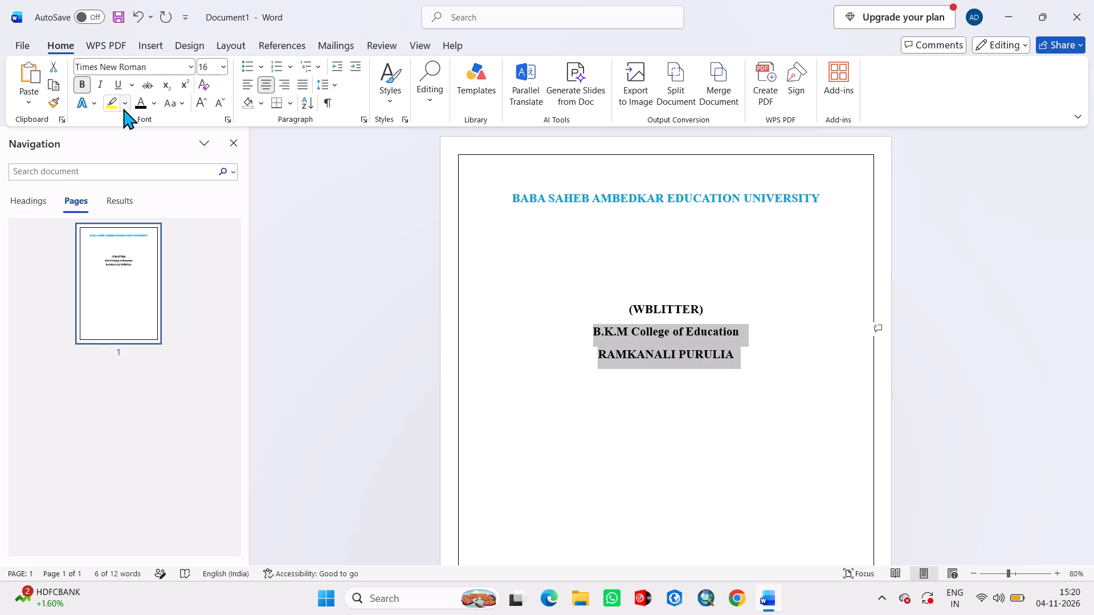
{"action": "left_click", "coordinate": [92, 99]}
{"action": "left_click_drag", "start_coordinate": [92, 99], "coordinate": [189, 95]}
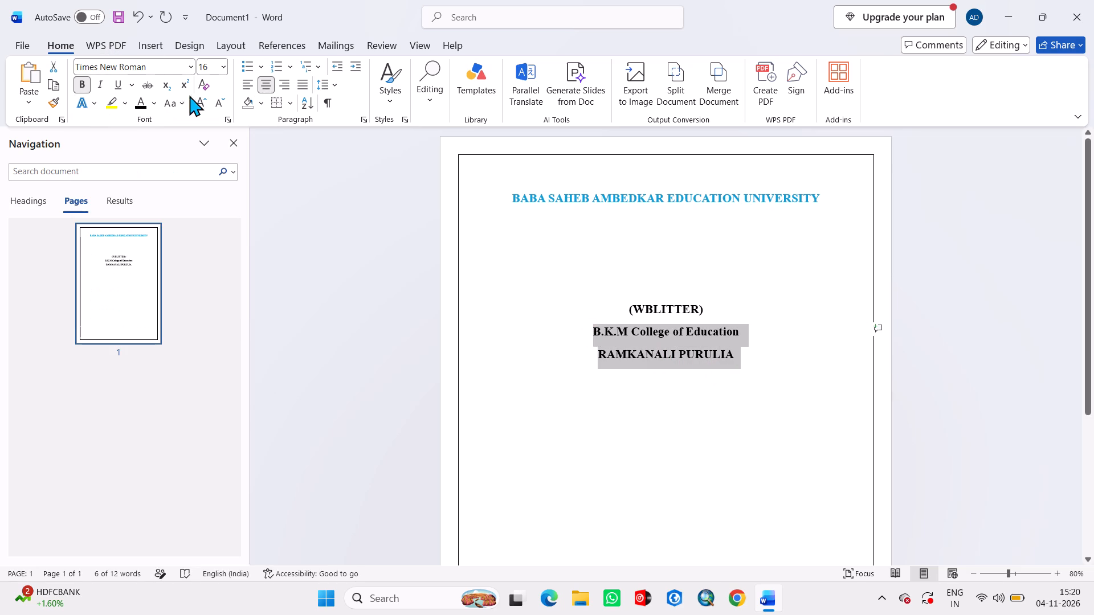
{"action": "left_click_drag", "start_coordinate": [189, 95], "coordinate": [260, 107]}
{"action": "left_click", "coordinate": [260, 107]}
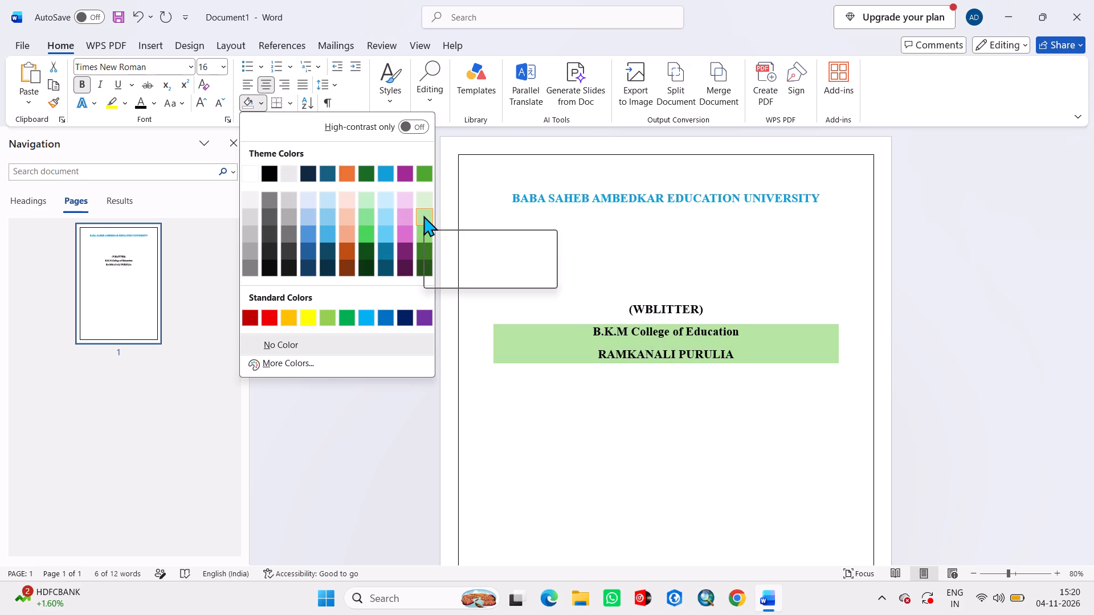
{"action": "left_click", "coordinate": [423, 215]}
{"action": "left_click", "coordinate": [538, 289]}
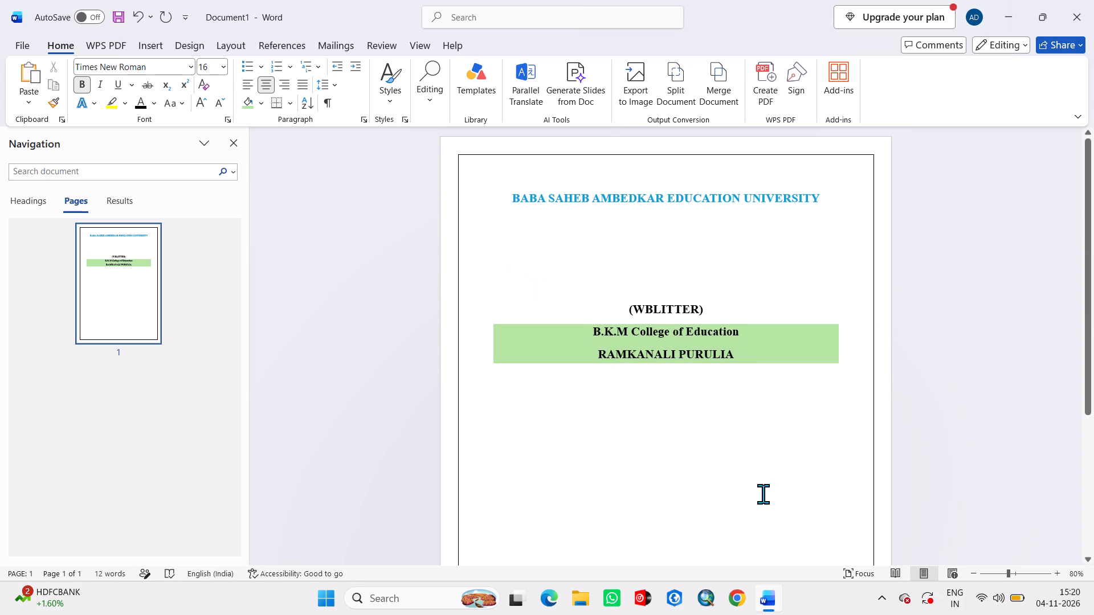
Enter "B.ED." centred below "RAMKANALI PURULIA", leaving five blank lines between them.
{"action": "left_click", "coordinate": [687, 437]}
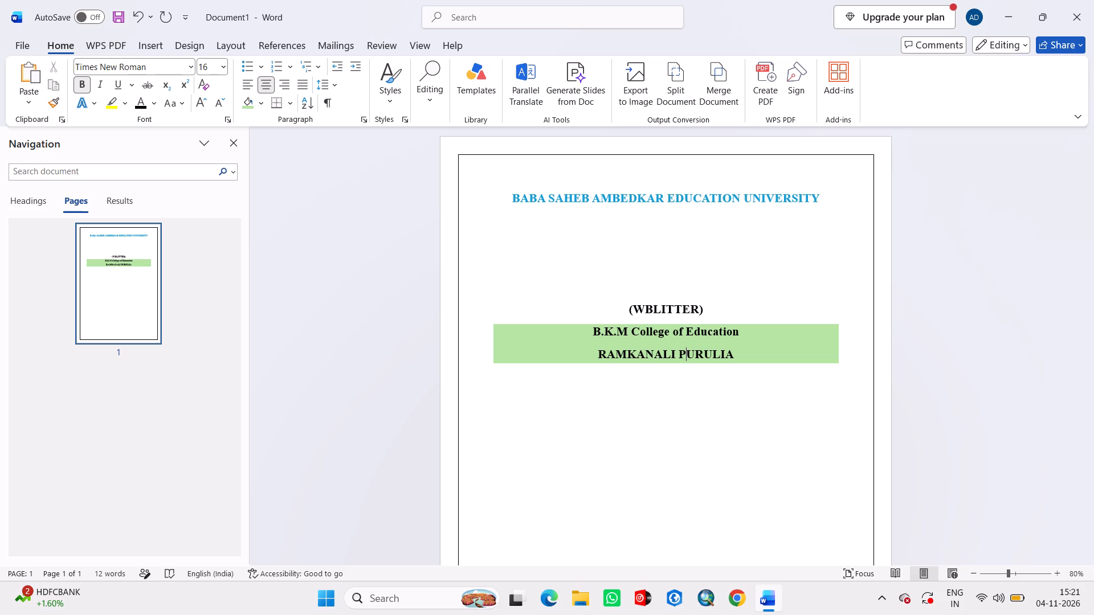
{"action": "triple_click", "coordinate": [659, 388]}
{"action": "double_click", "coordinate": [659, 406]}
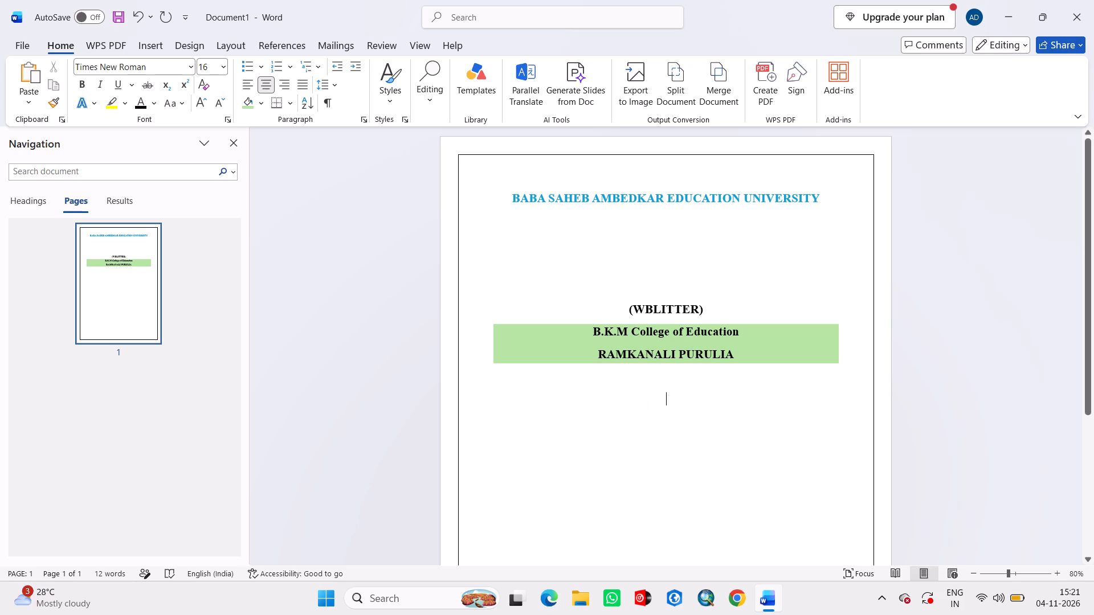
{"action": "key", "text": "Return"}
{"action": "key", "text": "Return"}
{"action": "key", "text": "Return"}
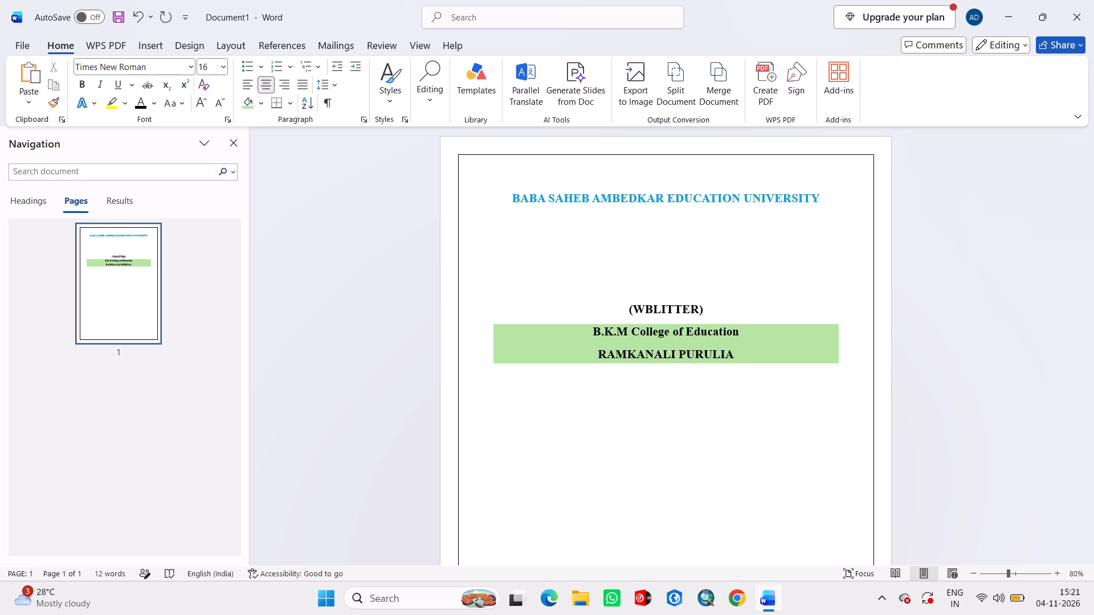
{"action": "key", "text": "Return"}
{"action": "key", "text": "b"}
{"action": "type", "text": ".ED"}
{"action": "key", "text": "period"}
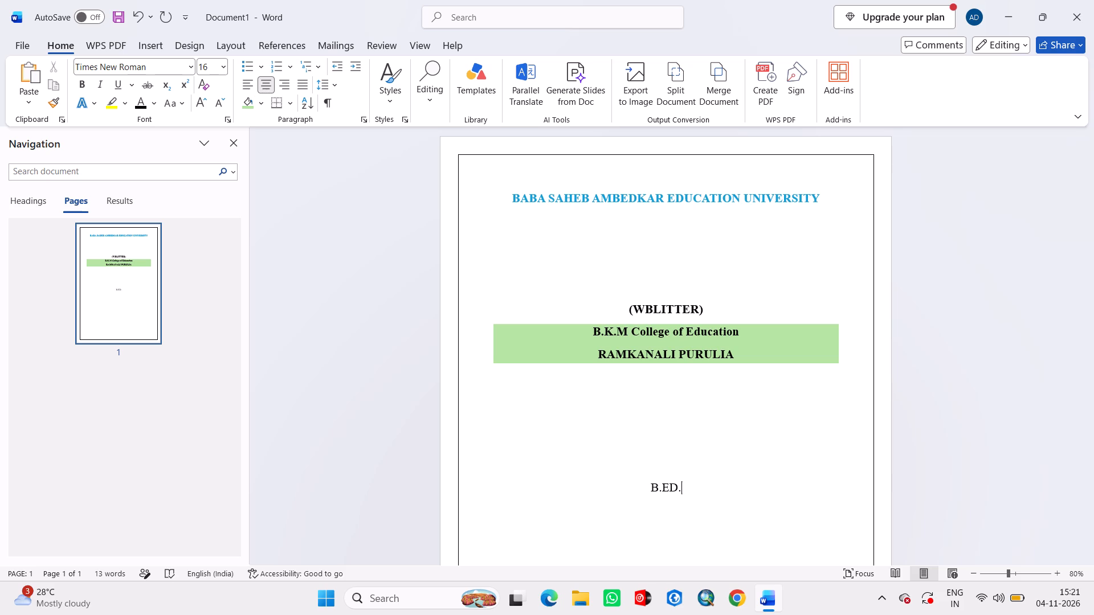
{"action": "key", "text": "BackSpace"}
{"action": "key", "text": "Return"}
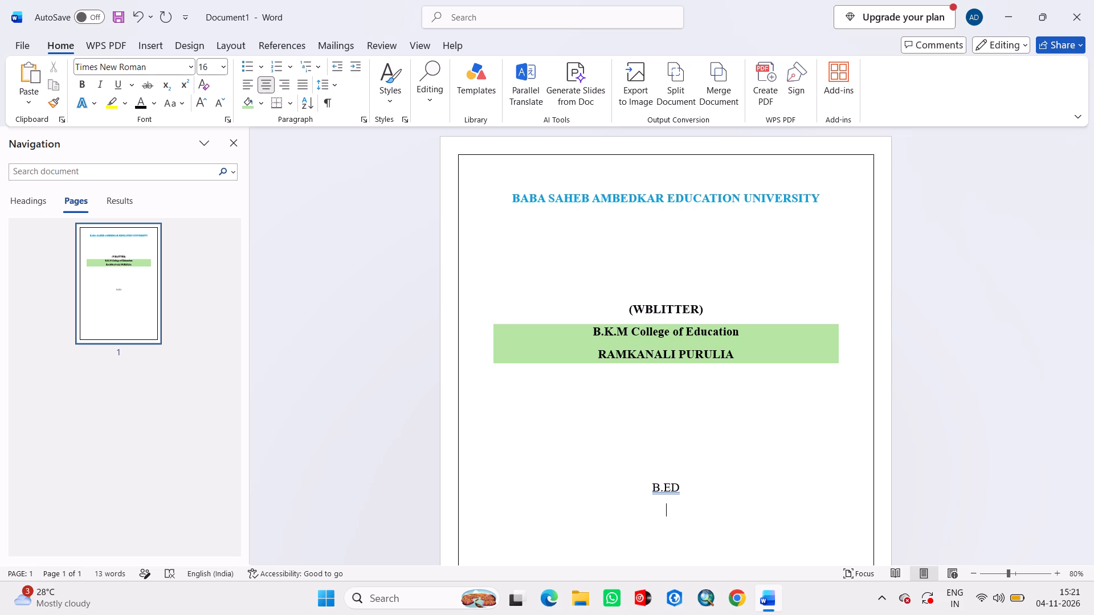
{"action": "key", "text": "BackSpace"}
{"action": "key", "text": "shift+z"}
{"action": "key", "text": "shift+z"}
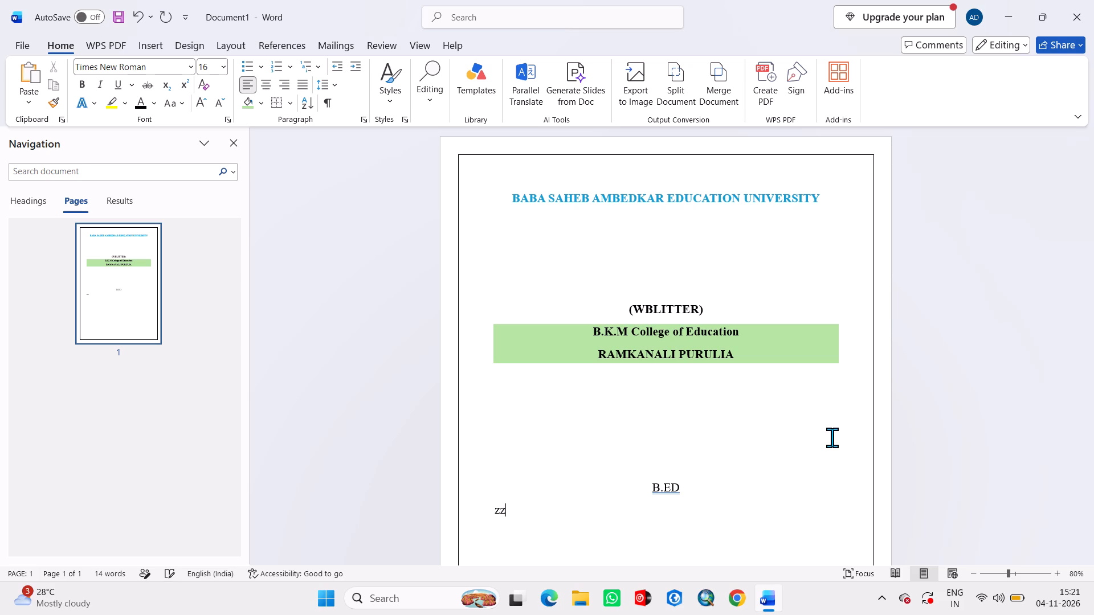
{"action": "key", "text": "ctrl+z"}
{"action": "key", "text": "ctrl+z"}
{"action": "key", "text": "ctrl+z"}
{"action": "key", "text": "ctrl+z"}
Enter "(2ND Semester)" on a new line below "B.ED.", with the ordinal "ND" as superscript, and end the line.
{"action": "key", "text": "Return"}
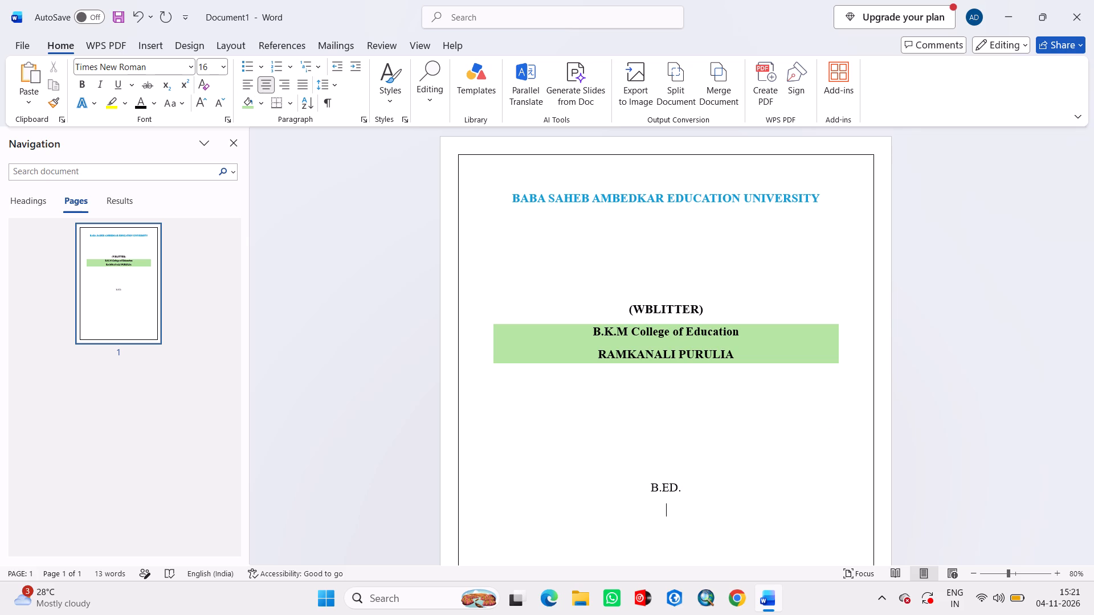
{"action": "key", "text": "shift+parenleft"}
{"action": "type", "text": "2ND"}
{"action": "key", "text": "space"}
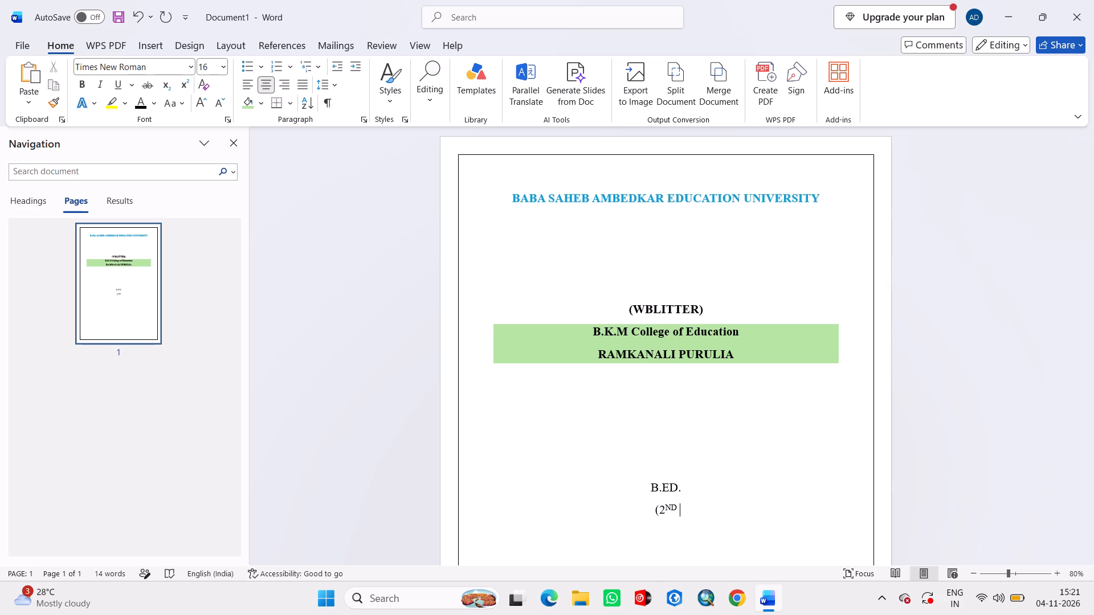
{"action": "key", "text": "s"}
{"action": "key", "text": "BackSpace"}
{"action": "key", "text": "shift+s"}
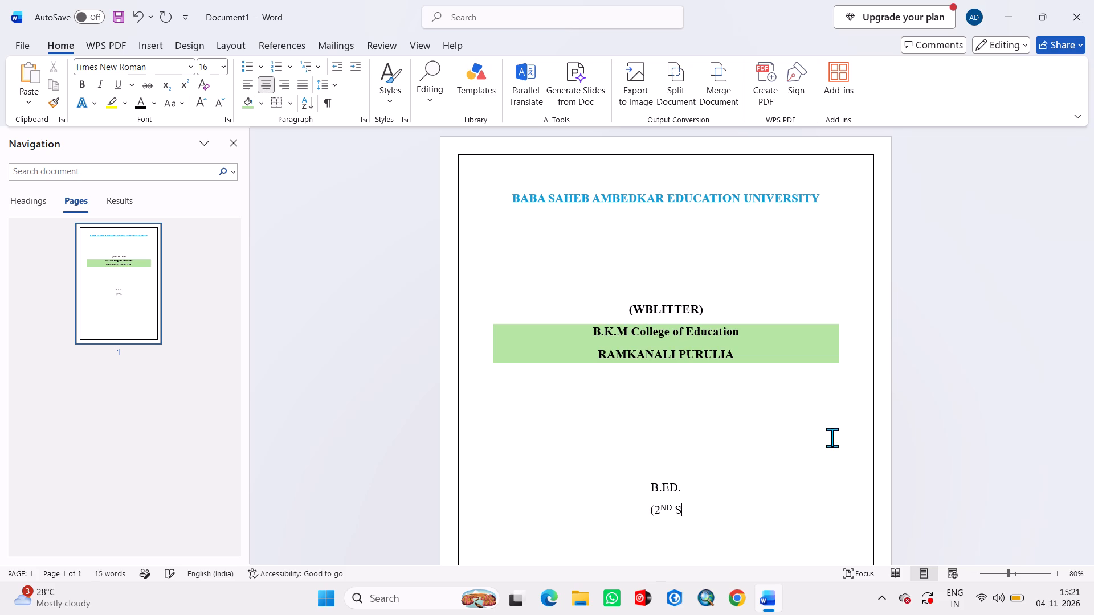
{"action": "type", "text": "ems"}
{"action": "key", "text": "BackSpace"}
{"action": "type", "text": "ester"}
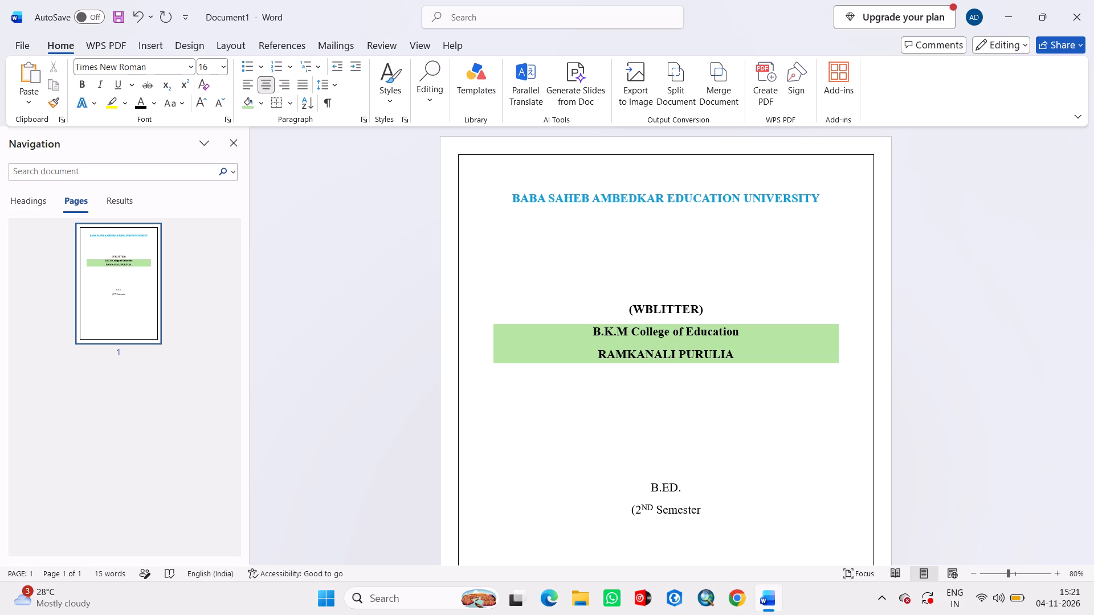
{"action": "key", "text": "shift+parenright"}
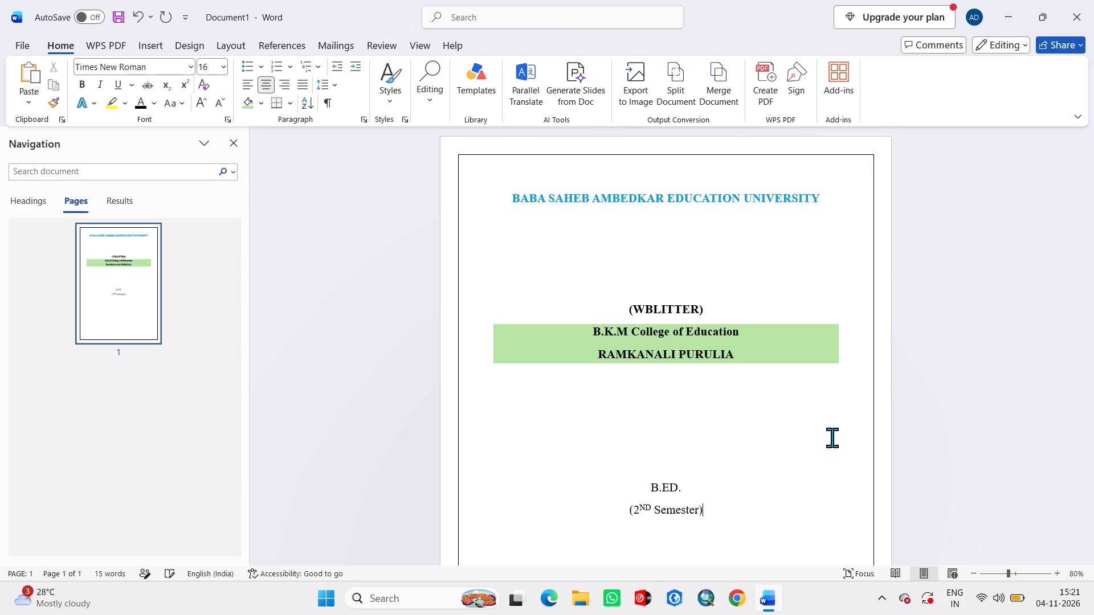
{"action": "key", "text": "Return"}
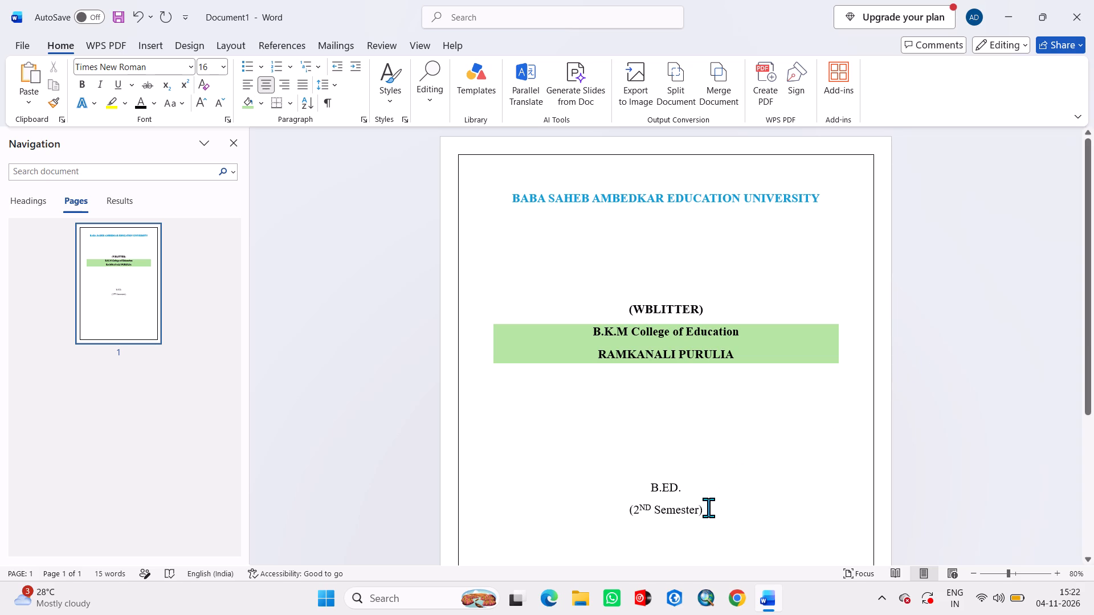
Make the "B.ED." and "(2ND Semester)" lines bold.
{"action": "left_click_drag", "start_coordinate": [708, 507], "coordinate": [639, 483]}
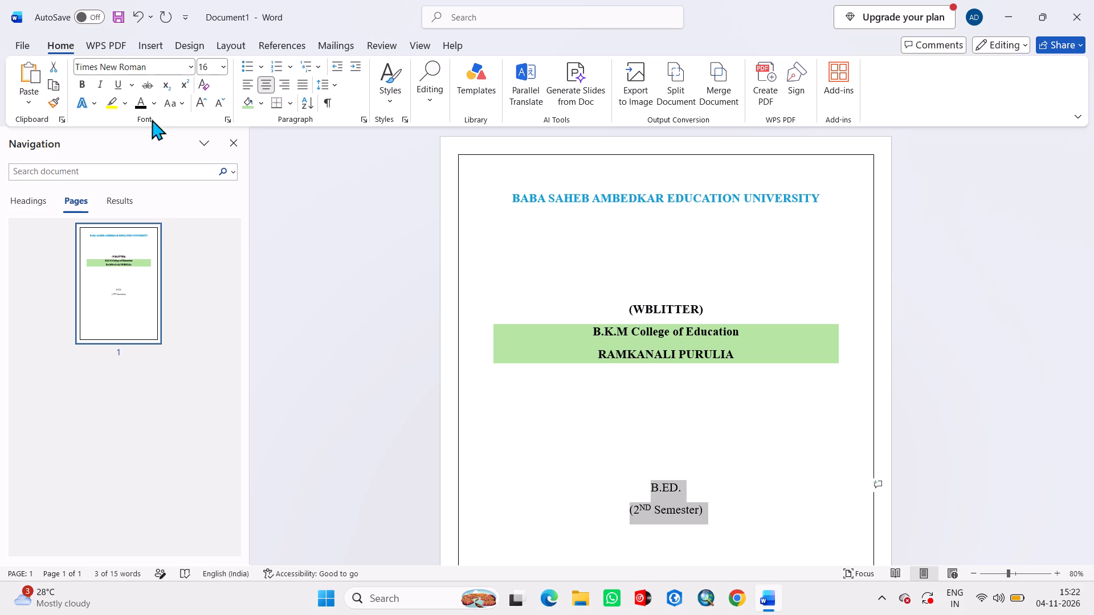
{"action": "left_click", "coordinate": [83, 84]}
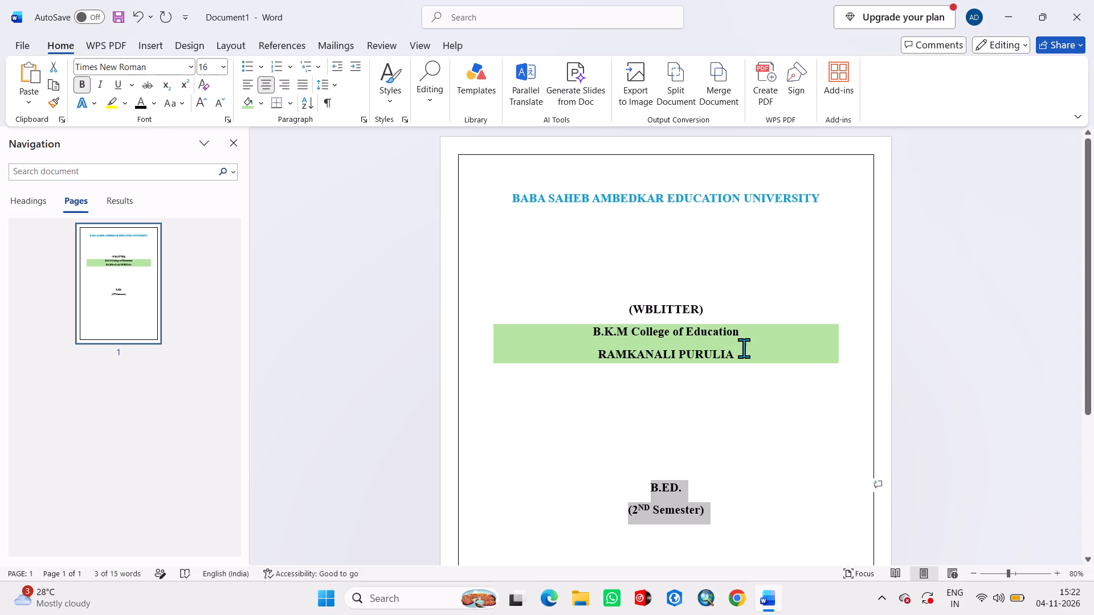
Enter "SESSION: 2025-2027" on a new line below "(2ND Semester)", with no space before the colon, and end the line.
{"action": "left_click", "coordinate": [724, 505]}
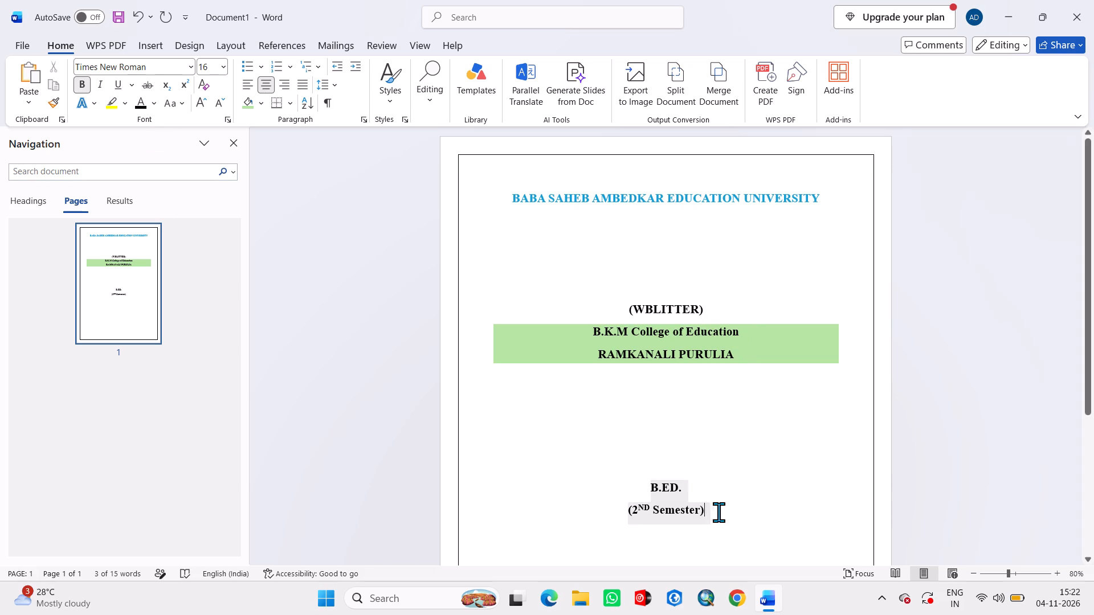
{"action": "key", "text": "Return"}
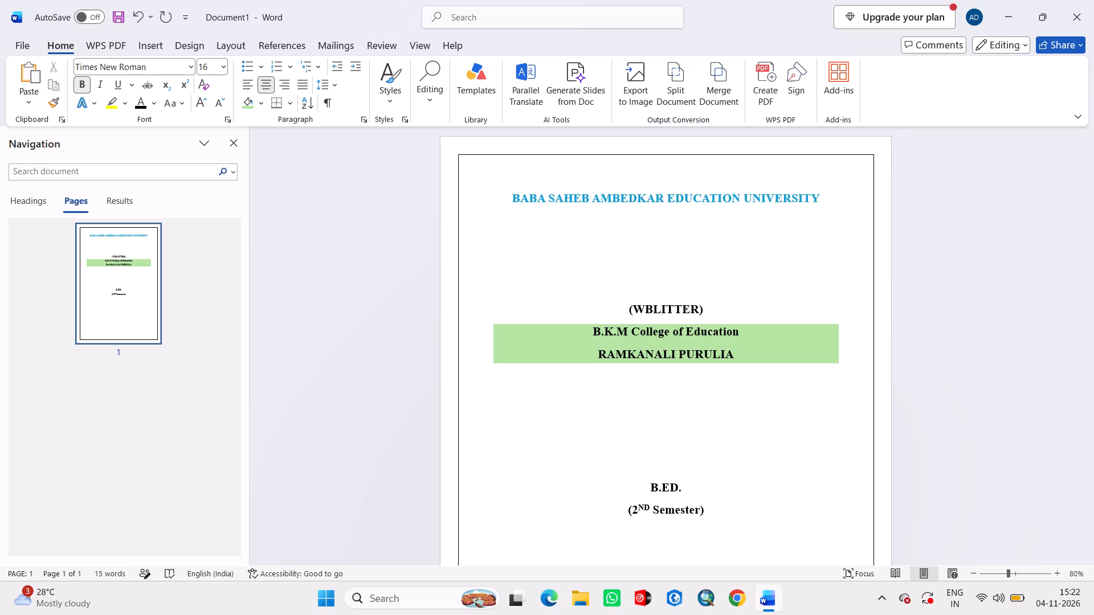
{"action": "type", "text": "SE"}
{"action": "type", "text": "SSION"}
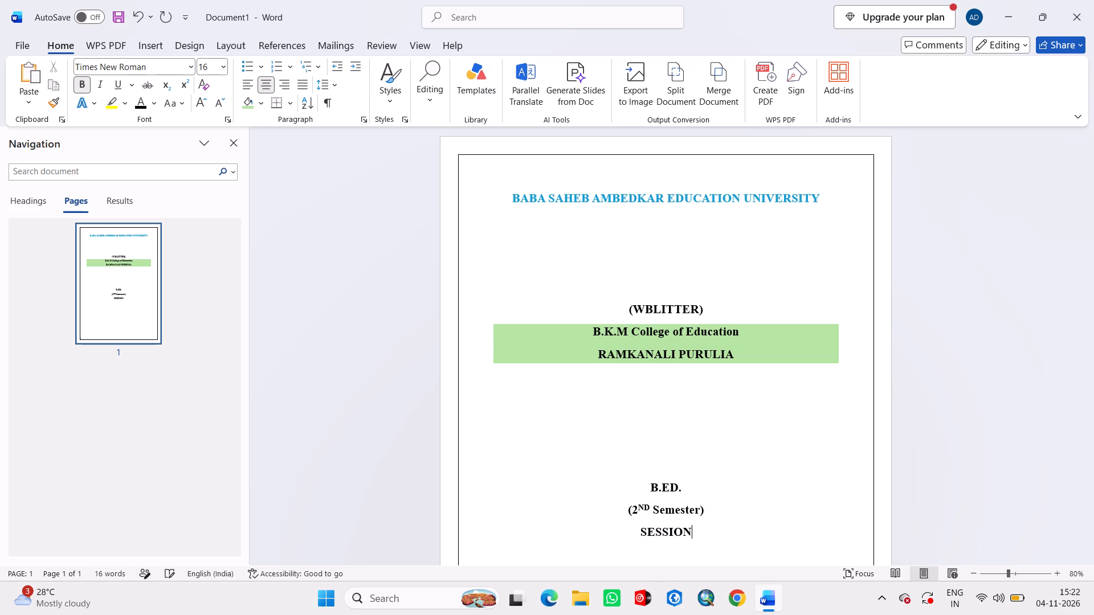
{"action": "key", "text": "space"}
{"action": "type", "text": ":"}
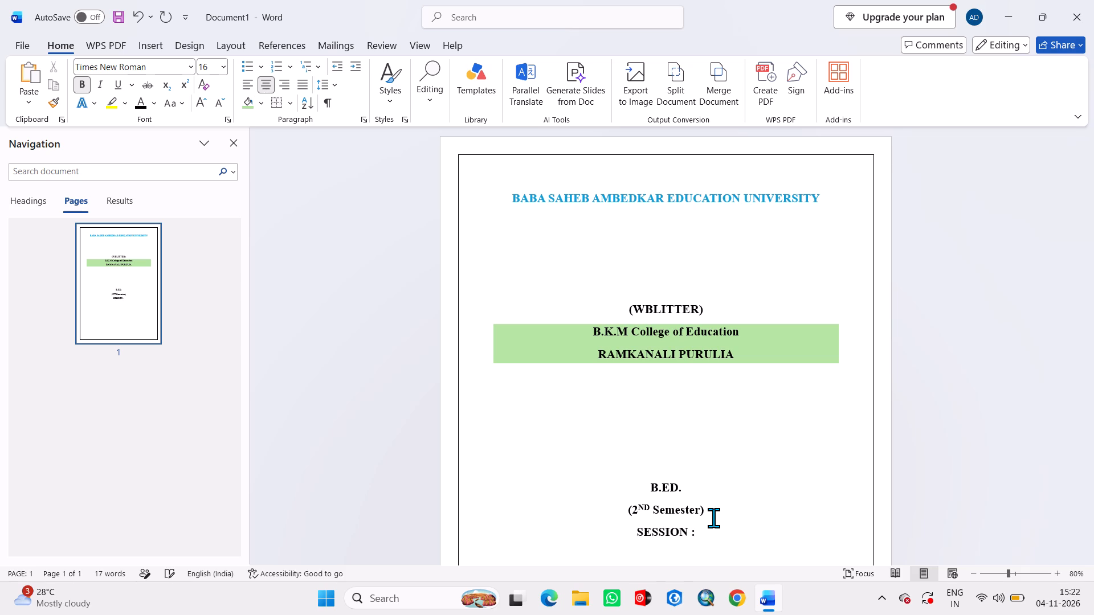
{"action": "key", "text": "space"}
{"action": "type", "text": "20"}
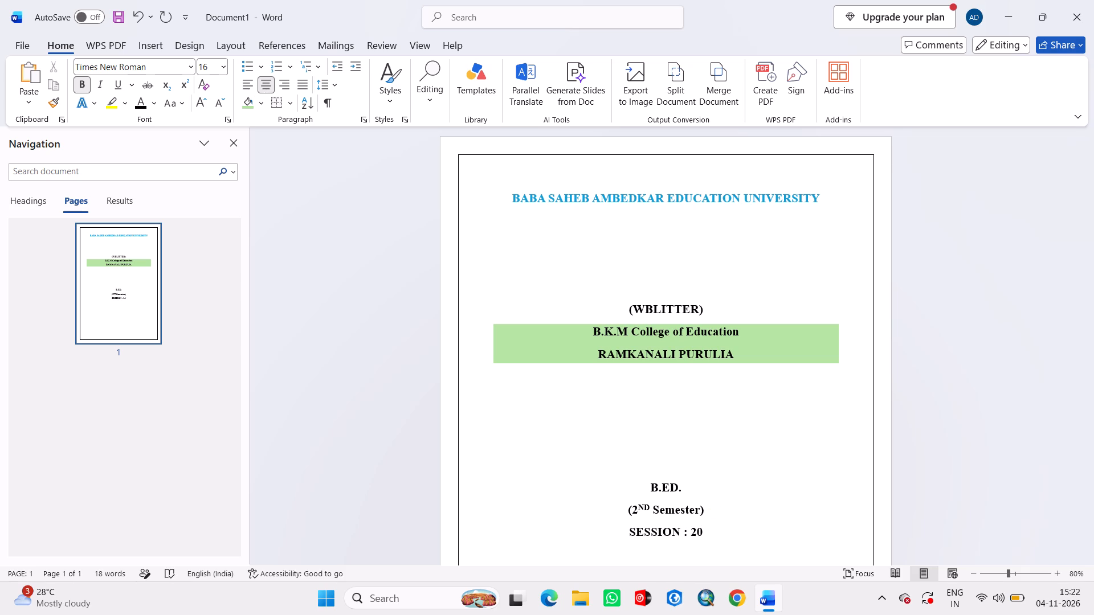
{"action": "type", "text": "25"}
{"action": "type", "text": "-2027"}
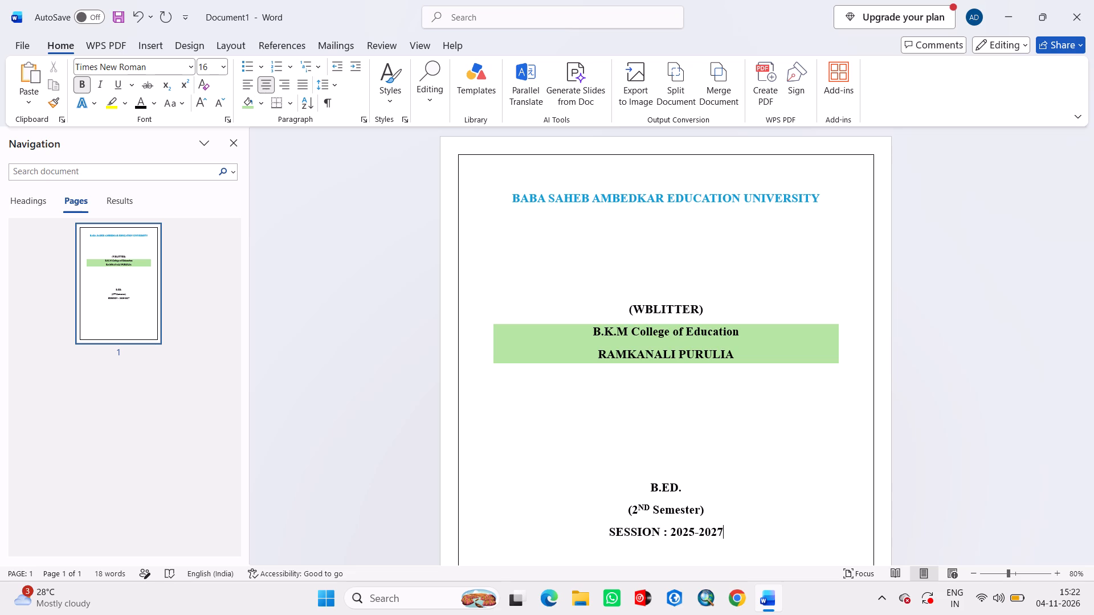
{"action": "key", "text": "Return"}
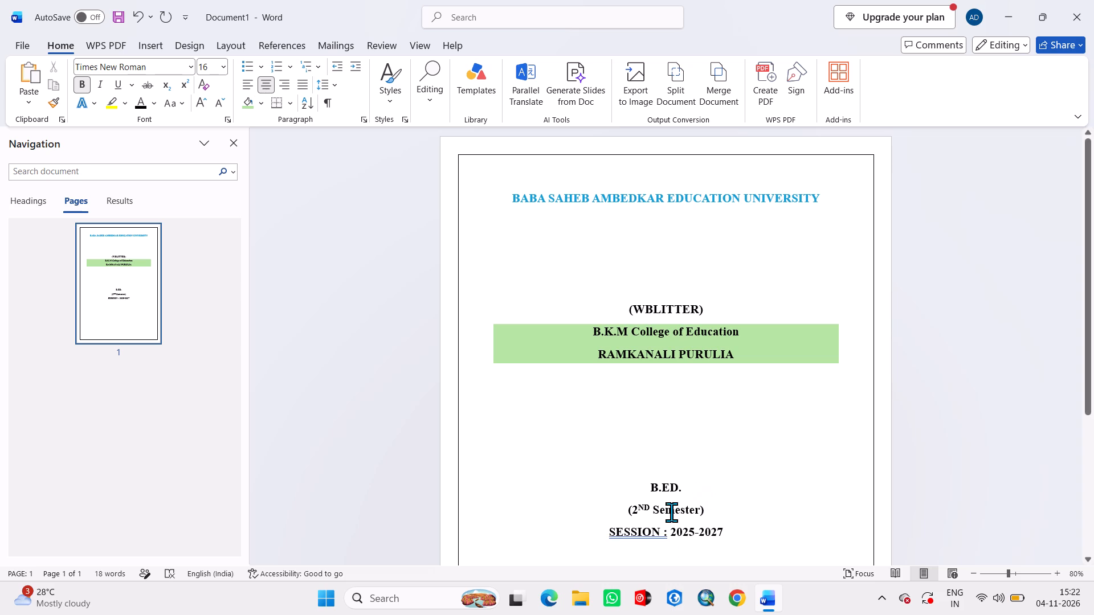
{"action": "left_click", "coordinate": [664, 531]}
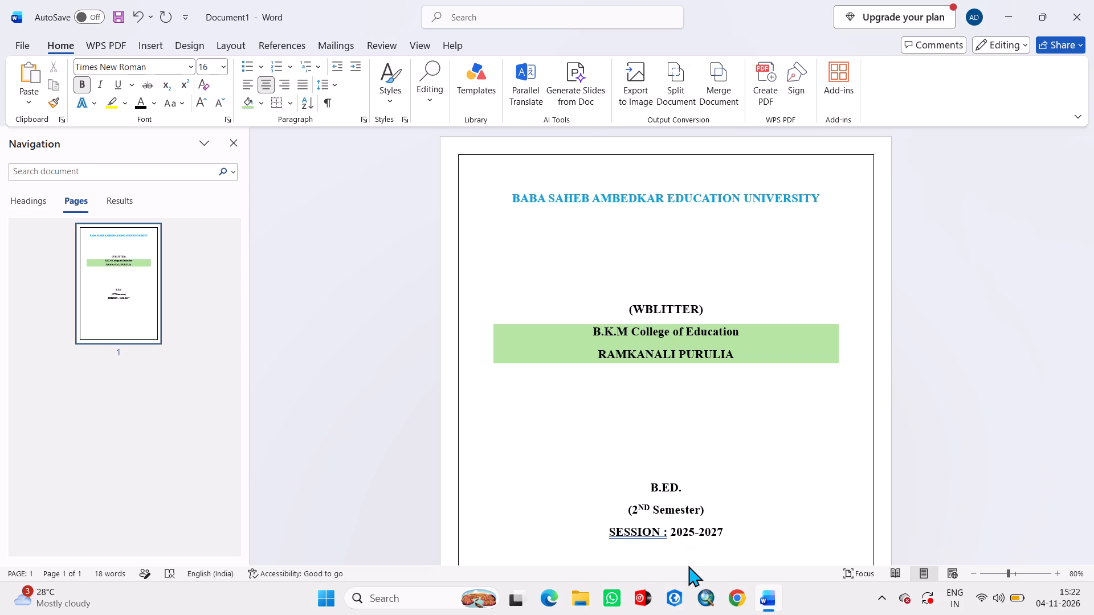
{"action": "key", "text": "BackSpace"}
Enter the label "Name of The Practicum:" below the "SESSION: 2025-2027" line, leaving one blank line between them.
{"action": "left_click", "coordinate": [762, 530]}
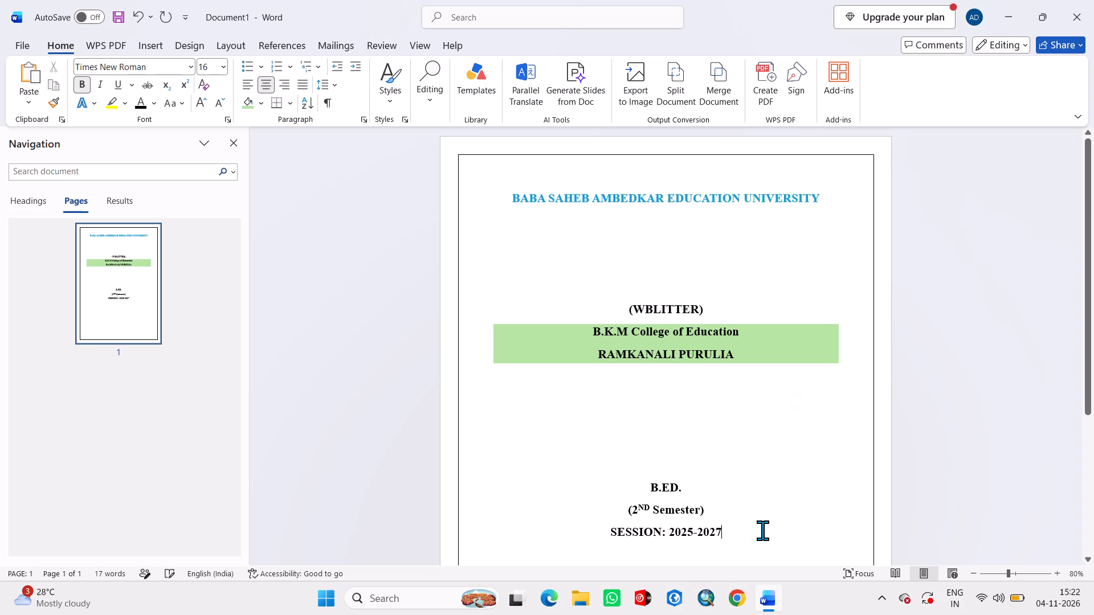
{"action": "key", "text": "Return"}
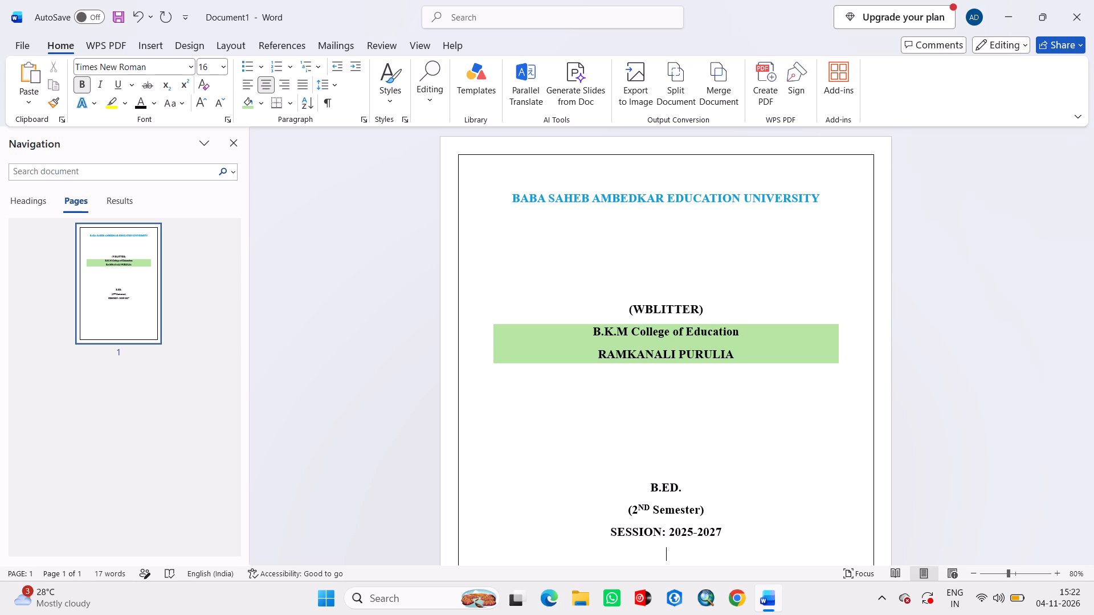
{"action": "key", "text": "Return"}
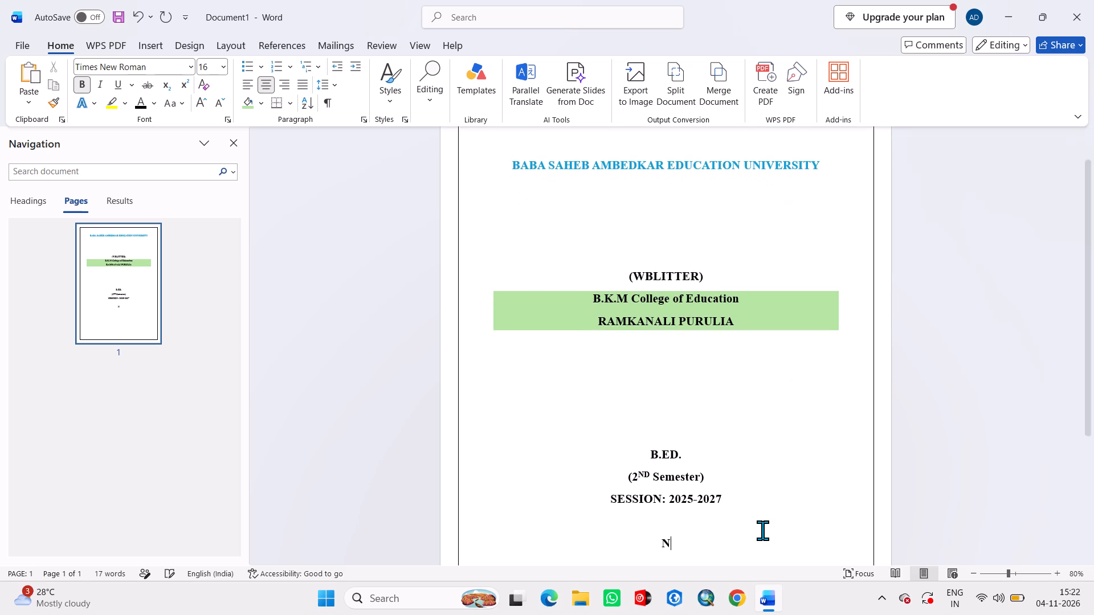
{"action": "type", "text": "ame"}
{"action": "key", "text": "space"}
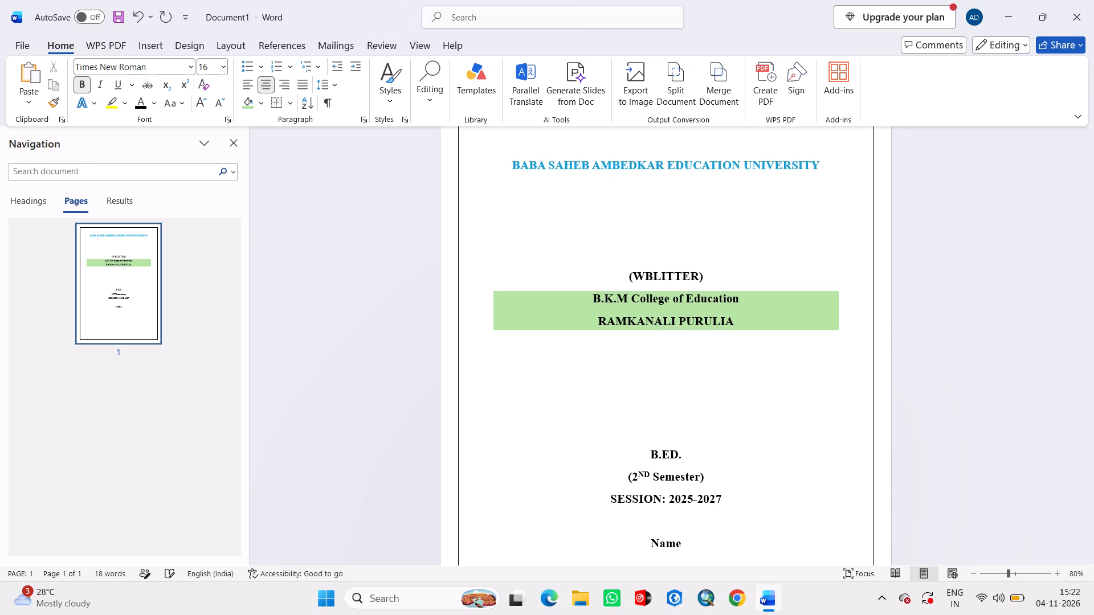
{"action": "type", "text": "of"}
{"action": "key", "text": "space"}
{"action": "type", "text": "th"}
{"action": "key", "text": "BackSpace"}
{"action": "key", "text": "BackSpace"}
{"action": "type", "text": "The"}
{"action": "key", "text": "space"}
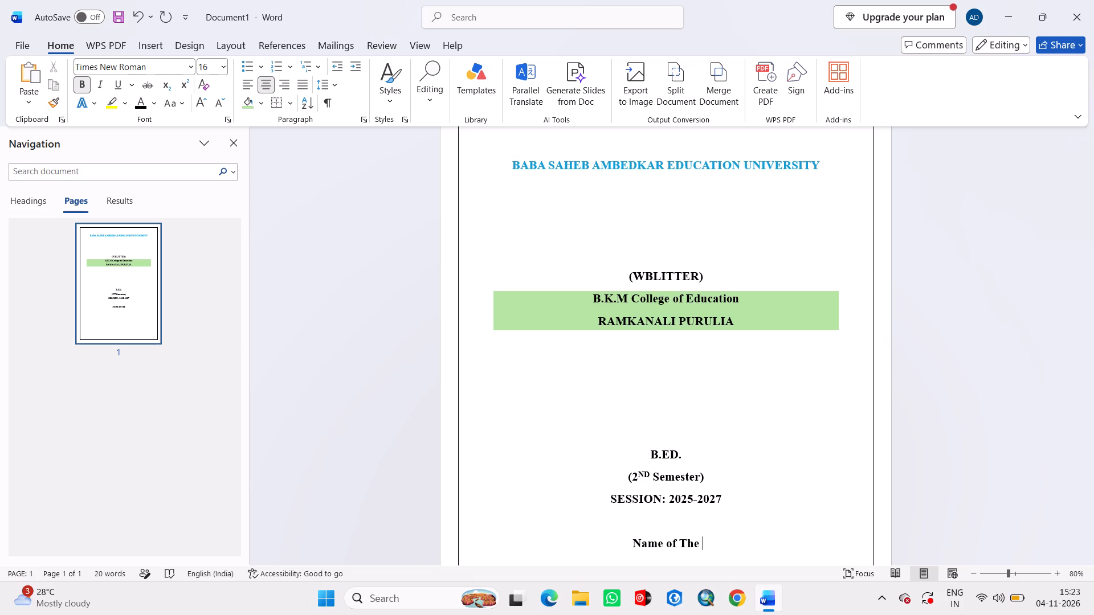
{"action": "type", "text": "Pr"}
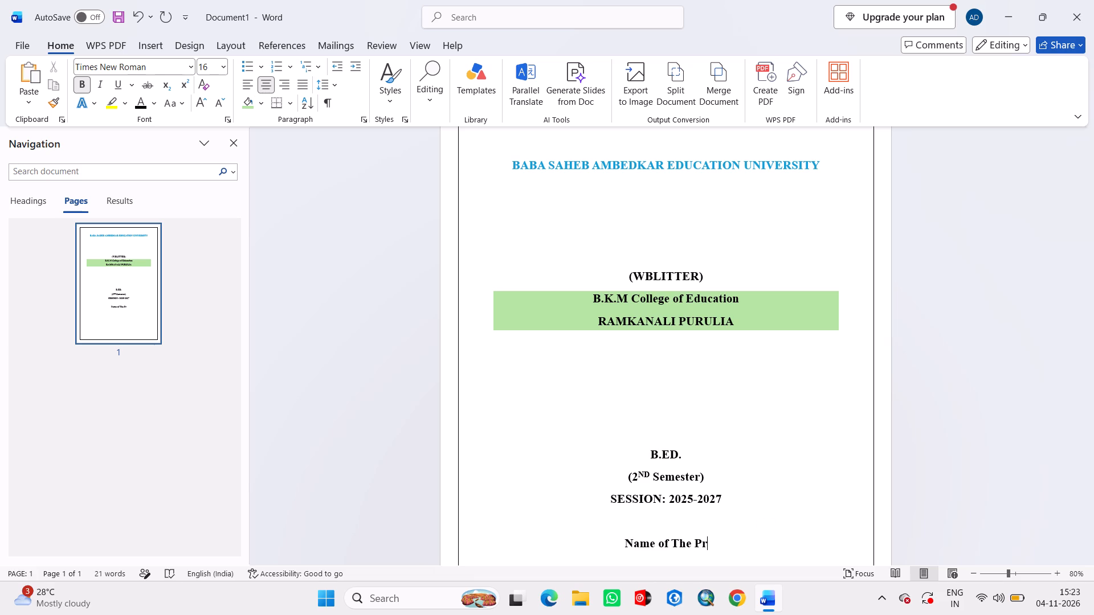
{"action": "key", "text": "a"}
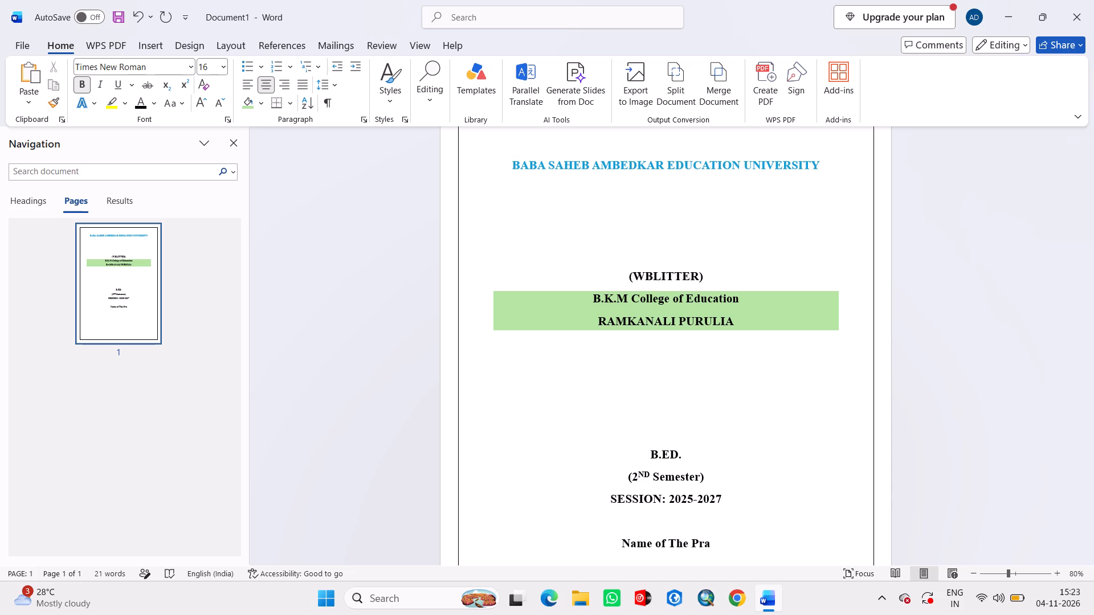
{"action": "type", "text": "ct"}
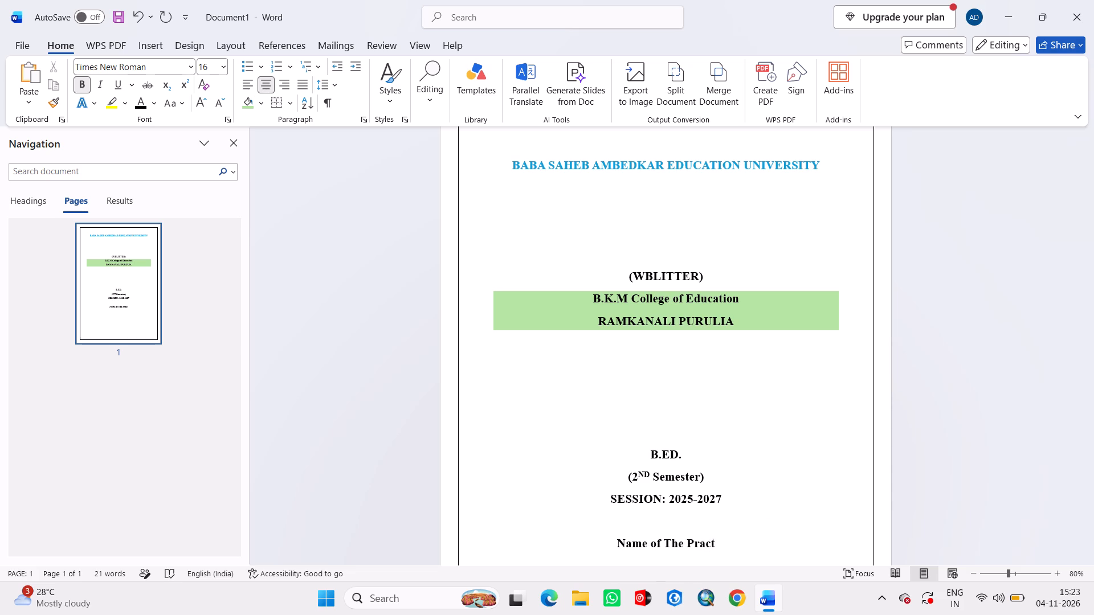
{"action": "type", "text": "icum"}
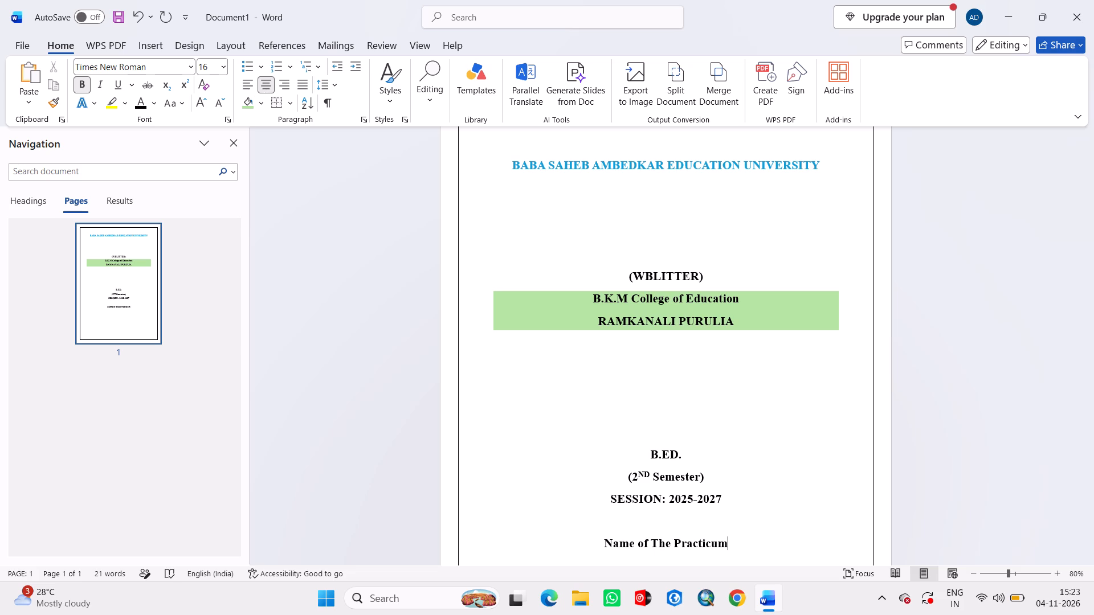
{"action": "key", "text": "shift+colon"}
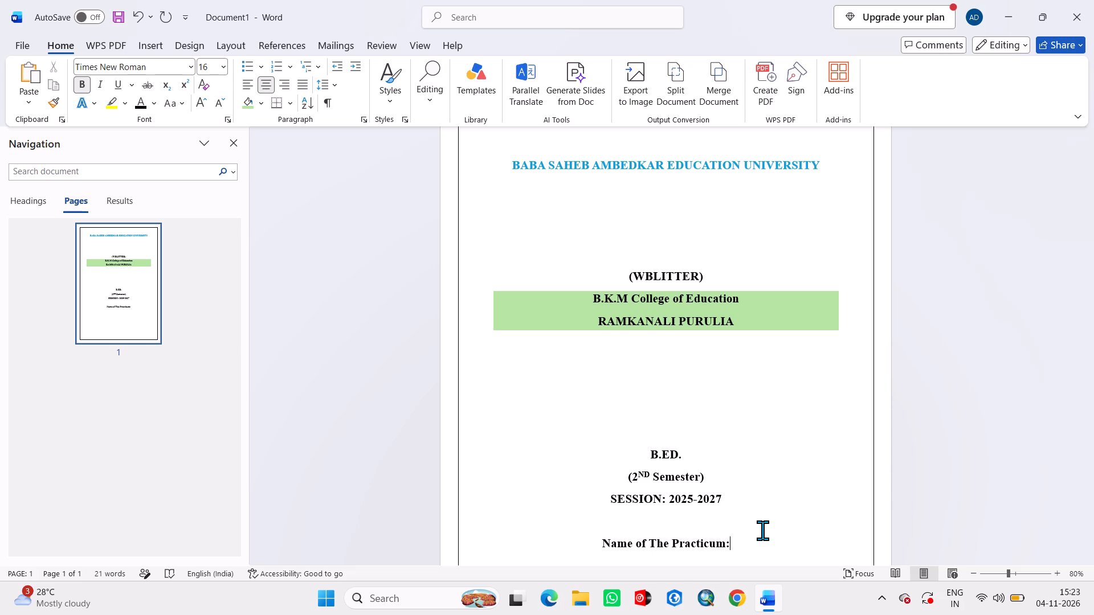
Add "SCHOOL INTERNSHIP" after "Name of The Practicum:", separated by a space, and end the line.
{"action": "type", "text": "sch"}
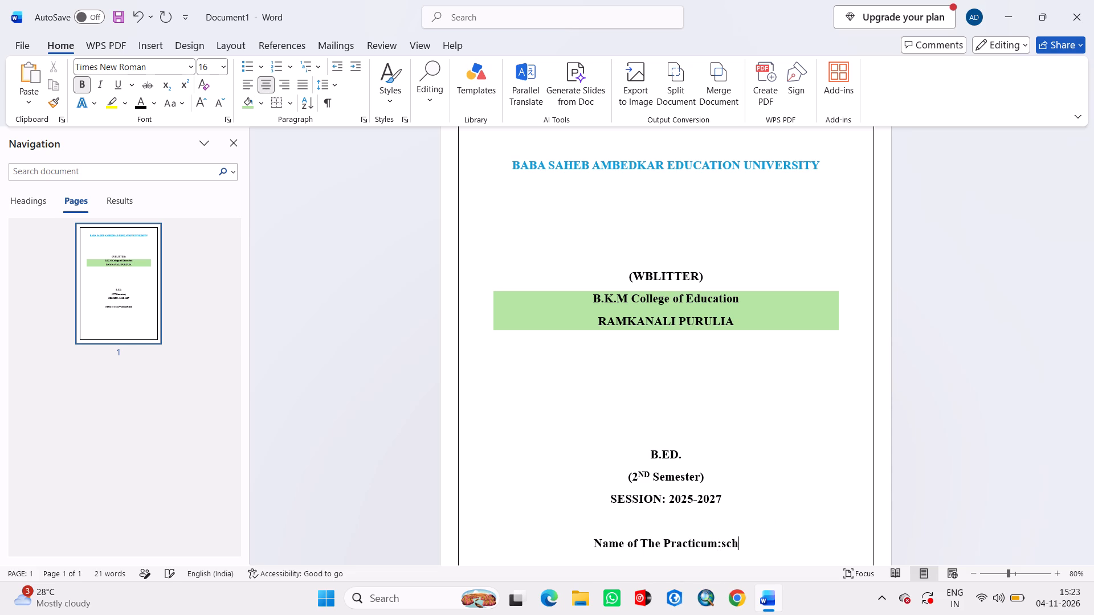
{"action": "key", "text": "BackSpace"}
{"action": "key", "text": "BackSpace"}
{"action": "key", "text": "BackSpace"}
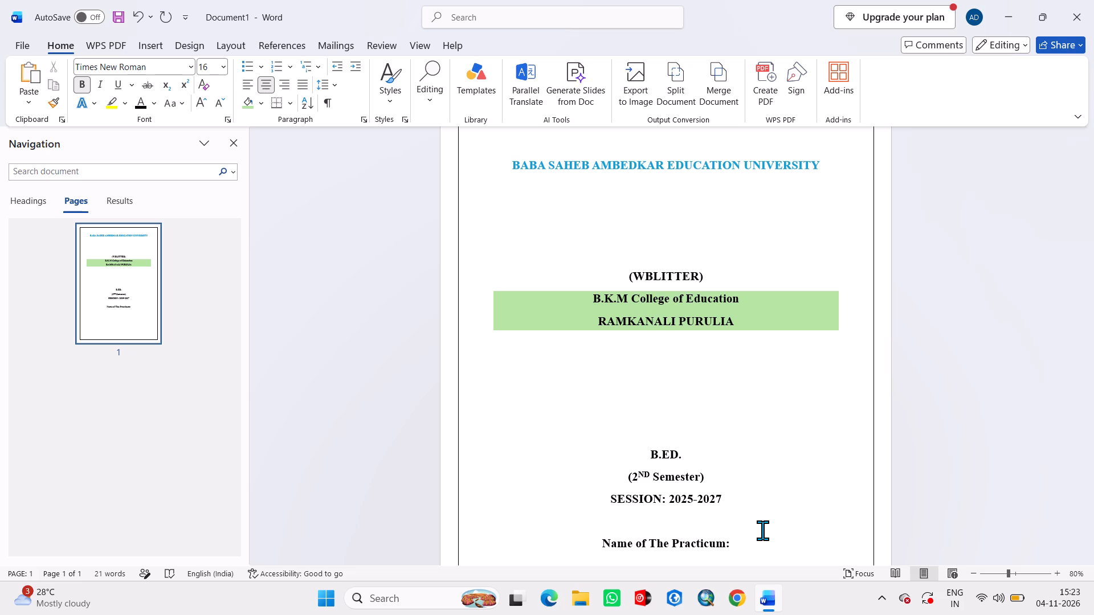
{"action": "type", "text": "SCHOOL"}
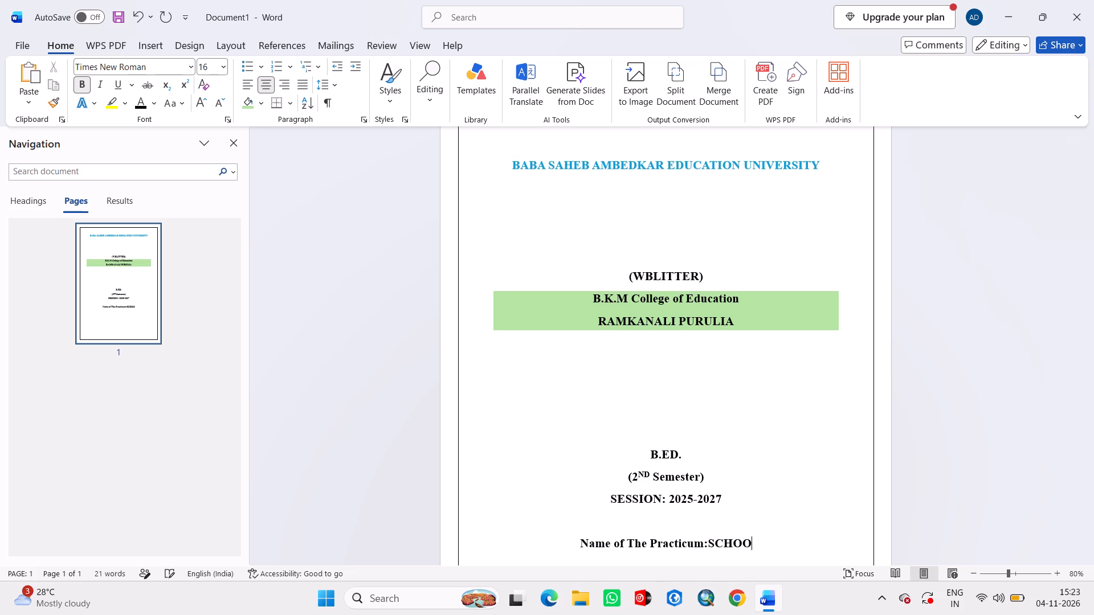
{"action": "key", "text": "space"}
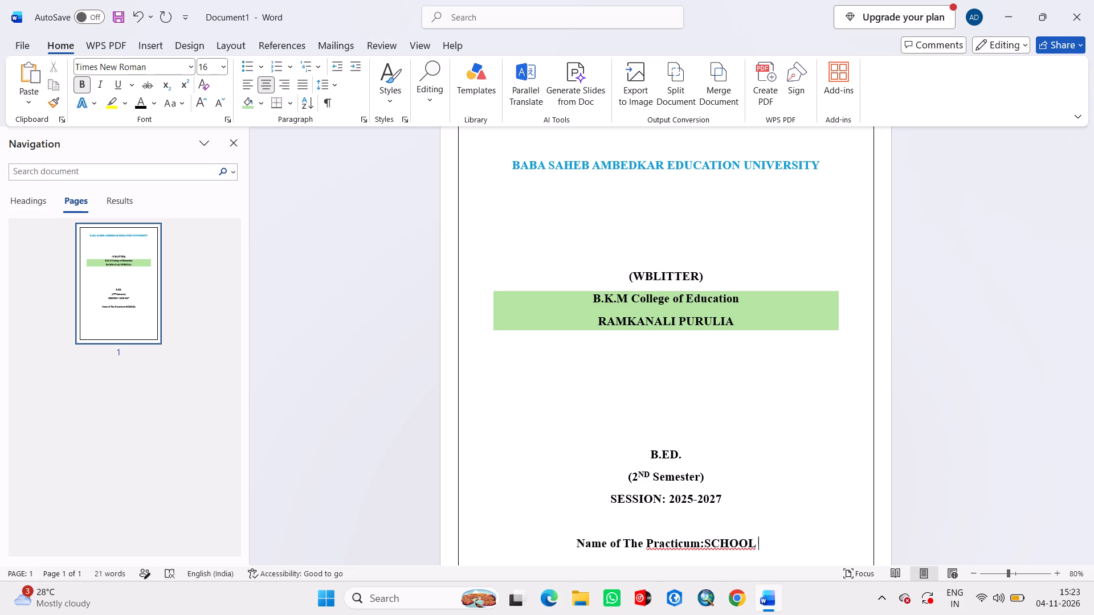
{"action": "key", "text": "BackSpace"}
{"action": "key", "text": "BackSpace"}
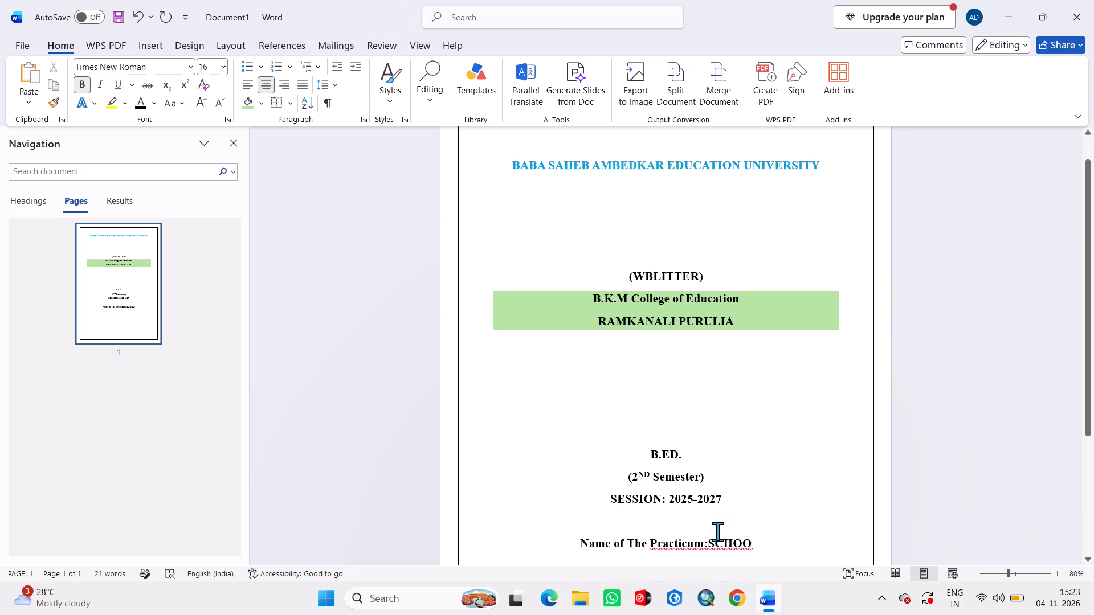
{"action": "left_click", "coordinate": [709, 542]}
{"action": "key", "text": "space"}
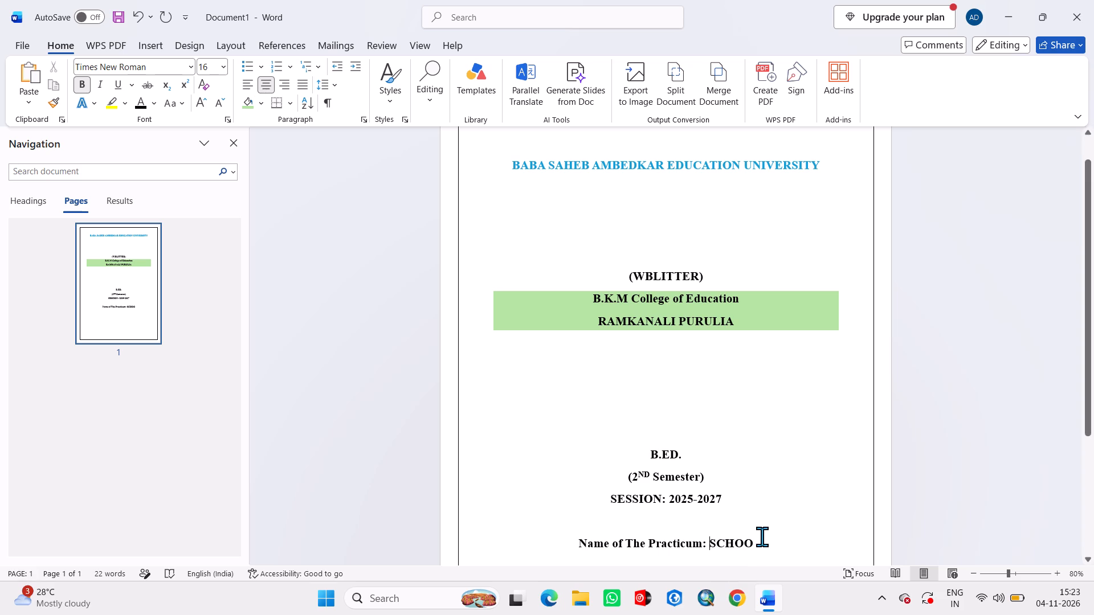
{"action": "left_click", "coordinate": [762, 540]}
{"action": "key", "text": "l"}
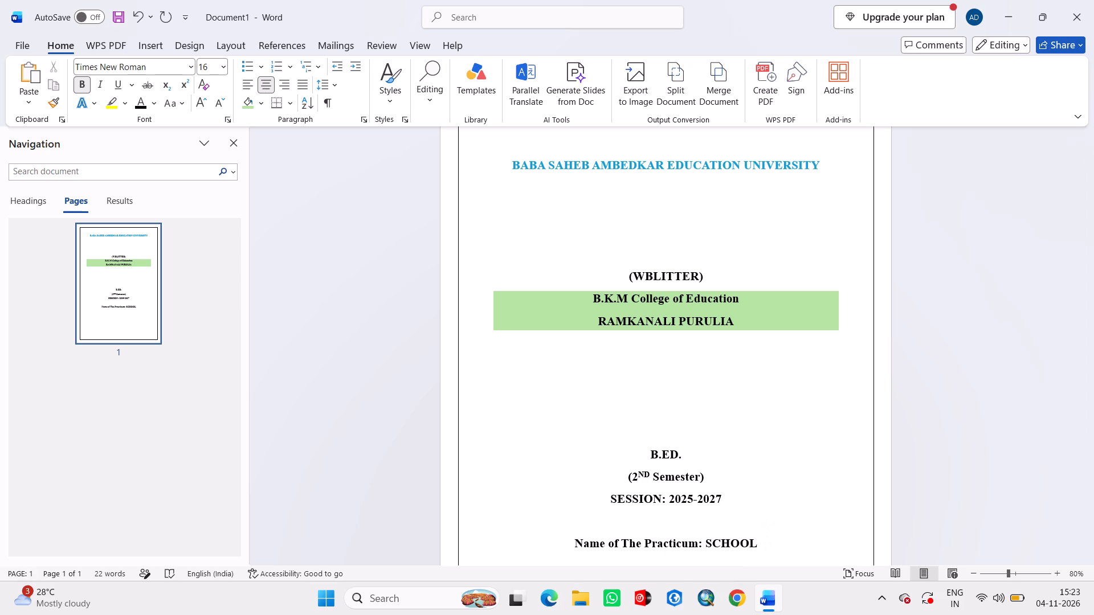
{"action": "key", "text": "space"}
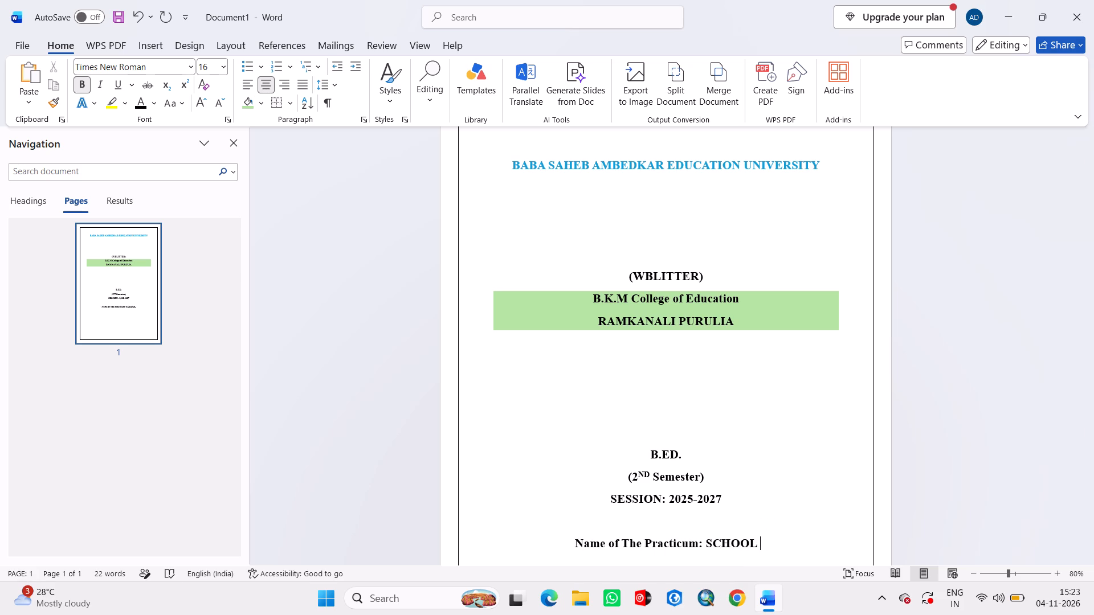
{"action": "type", "text": "INTER"}
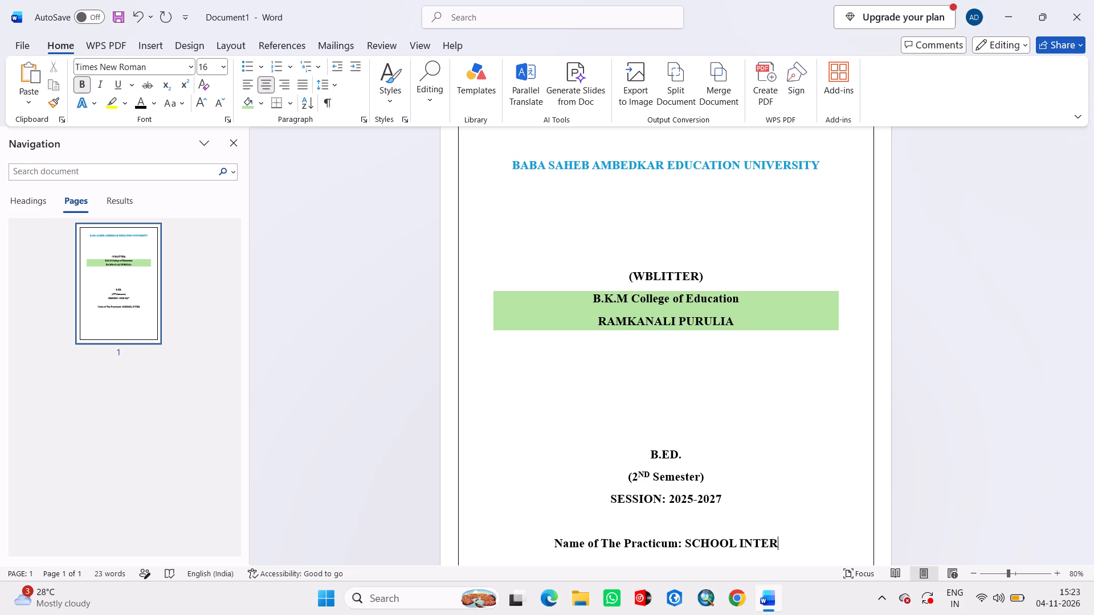
{"action": "type", "text": "NSHIP"}
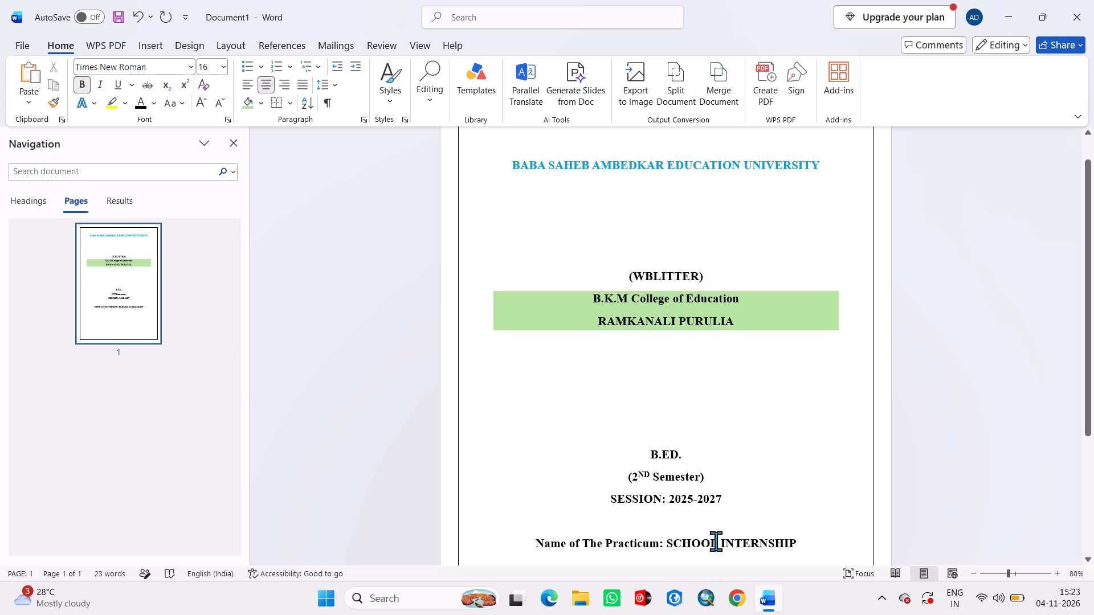
{"action": "key", "text": "Return"}
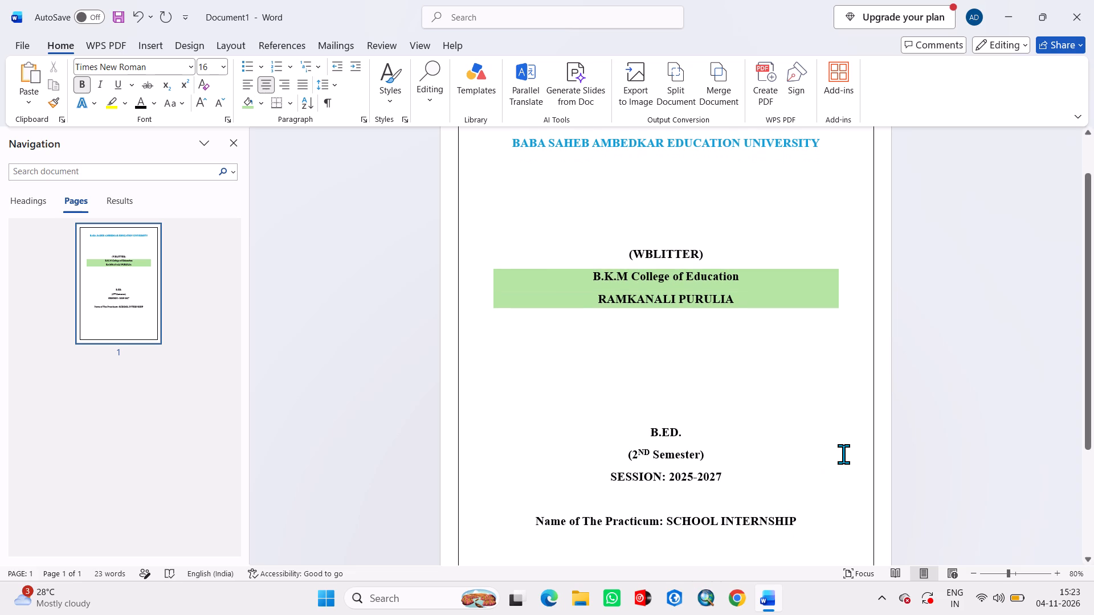
Draw a rectangle about 15.58 cm wide and 5.74 cm high below the "Name of The Practicum" line.
{"action": "scroll", "coordinate": [843, 454], "scroll_direction": "down", "scroll_amount": 1}
{"action": "scroll", "coordinate": [843, 454], "scroll_direction": "up", "scroll_amount": 2}
{"action": "scroll", "coordinate": [843, 454], "scroll_direction": "down", "scroll_amount": 1}
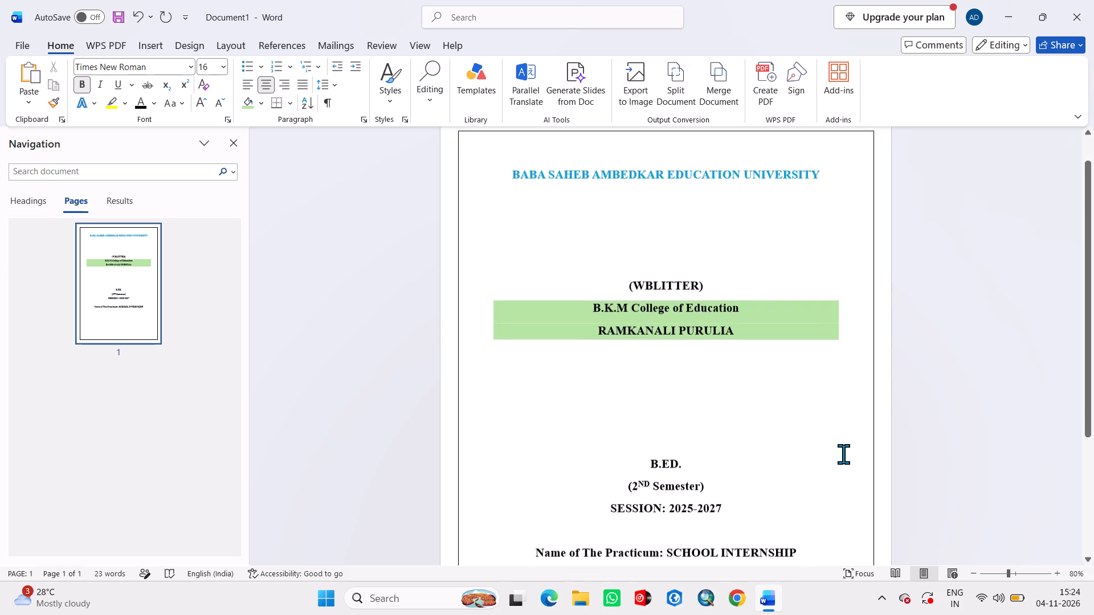
{"action": "scroll", "coordinate": [843, 454], "scroll_direction": "down", "scroll_amount": 3}
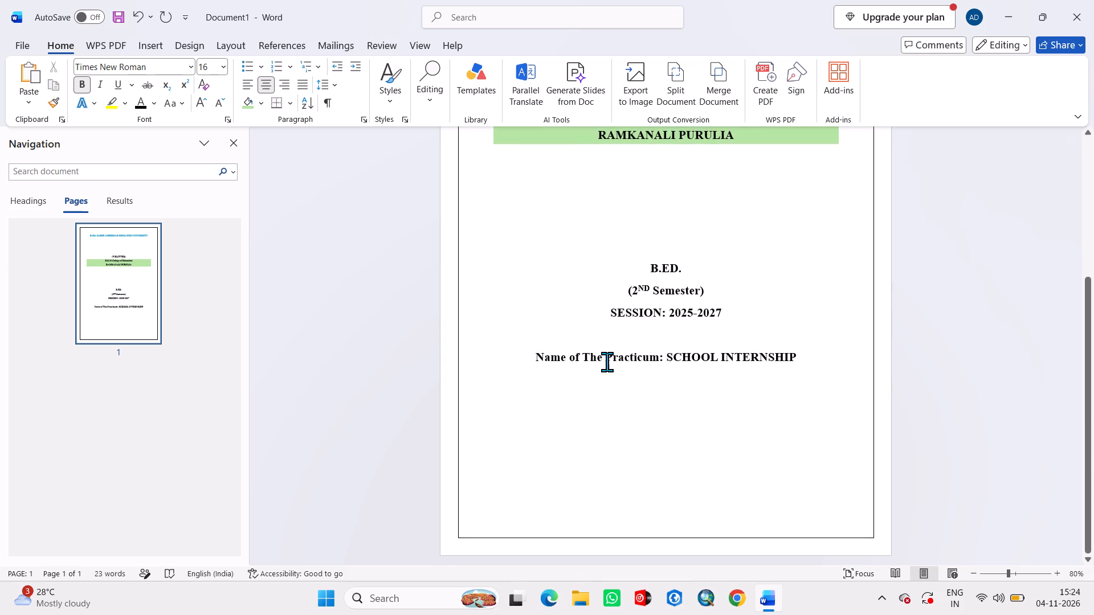
{"action": "left_click", "coordinate": [142, 45]}
{"action": "left_click", "coordinate": [159, 104]}
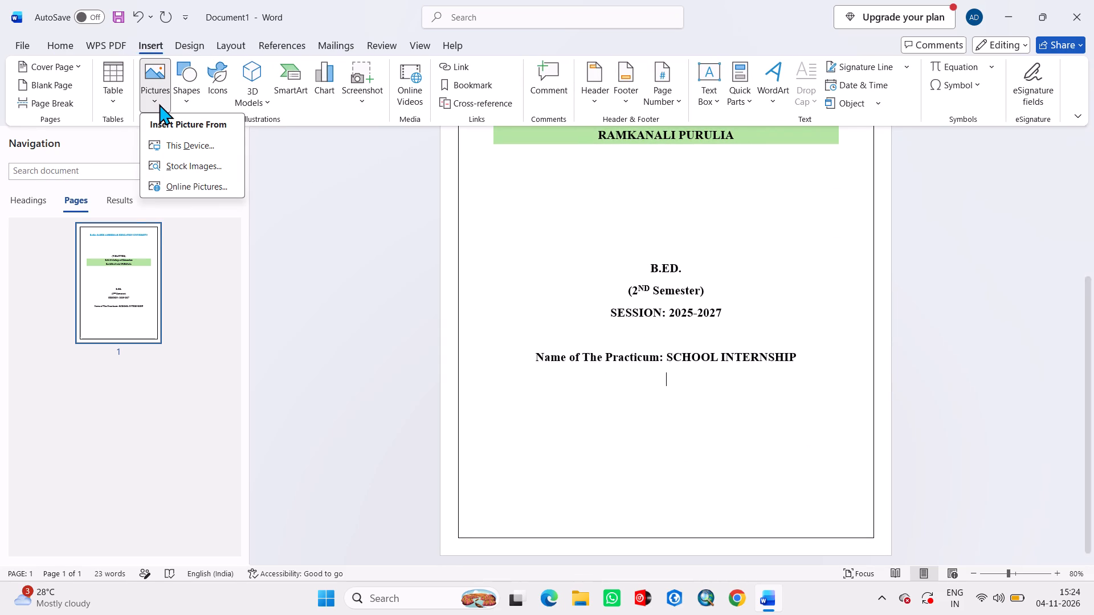
{"action": "left_click", "coordinate": [194, 97]}
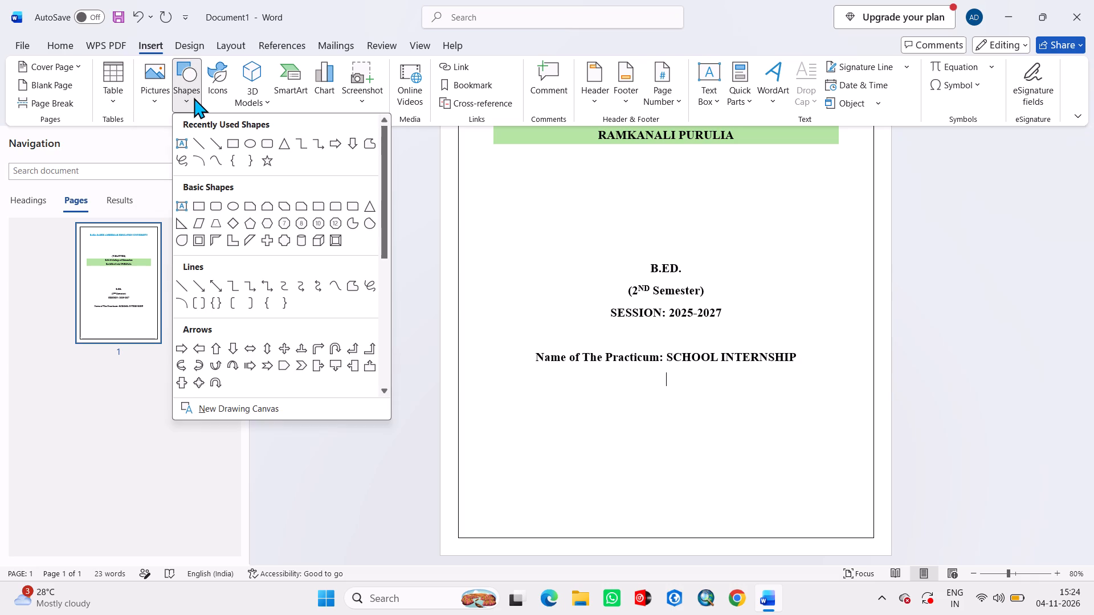
{"action": "left_click", "coordinate": [232, 145]}
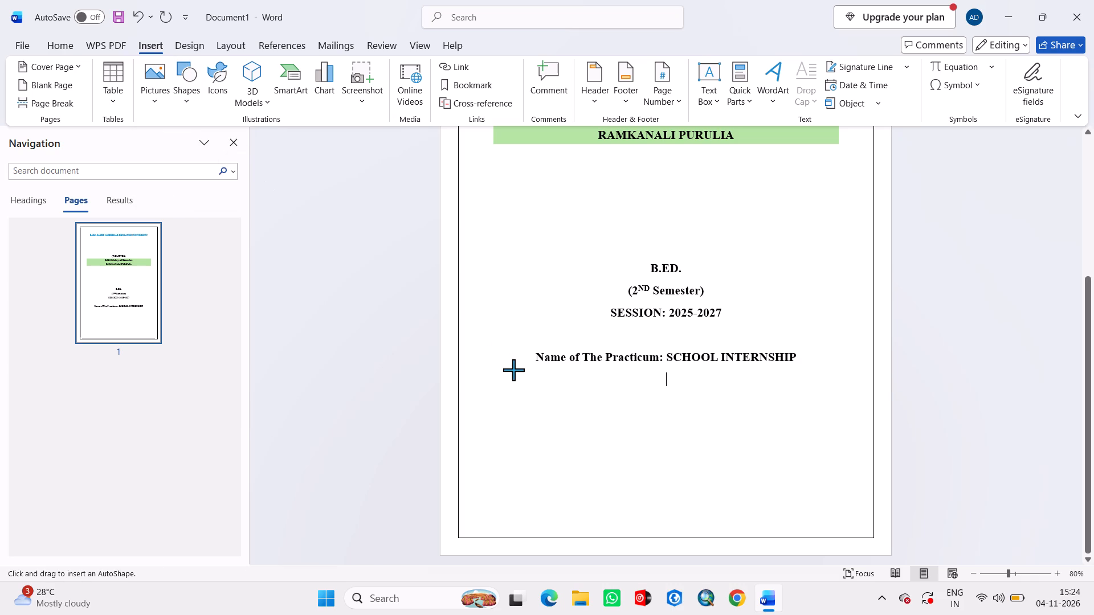
{"action": "left_click_drag", "start_coordinate": [510, 387], "coordinate": [842, 505]}
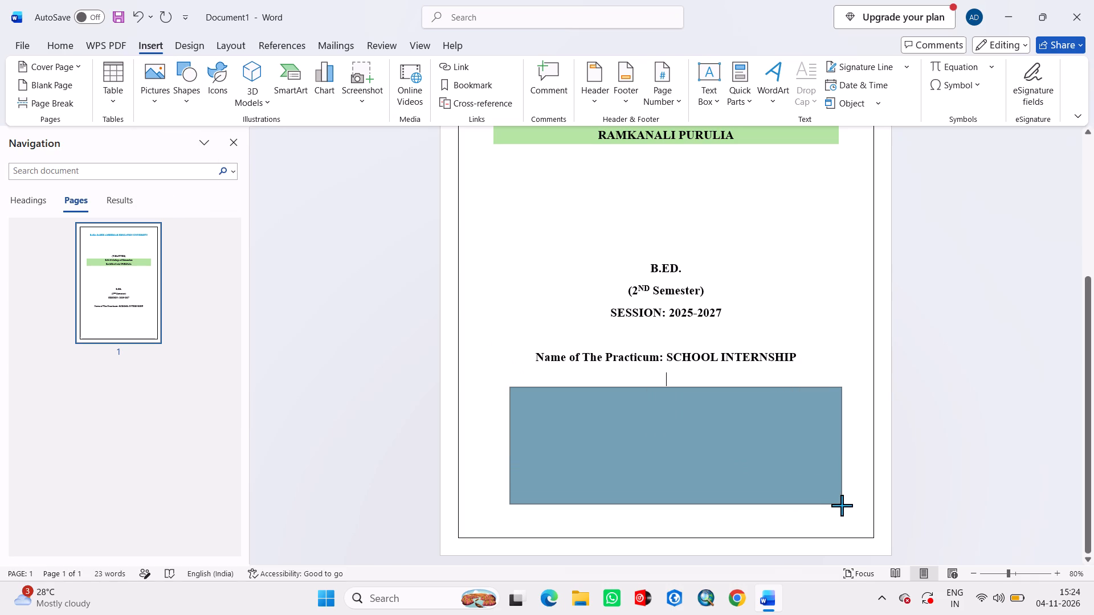
{"action": "left_click_drag", "start_coordinate": [842, 505], "coordinate": [846, 511]}
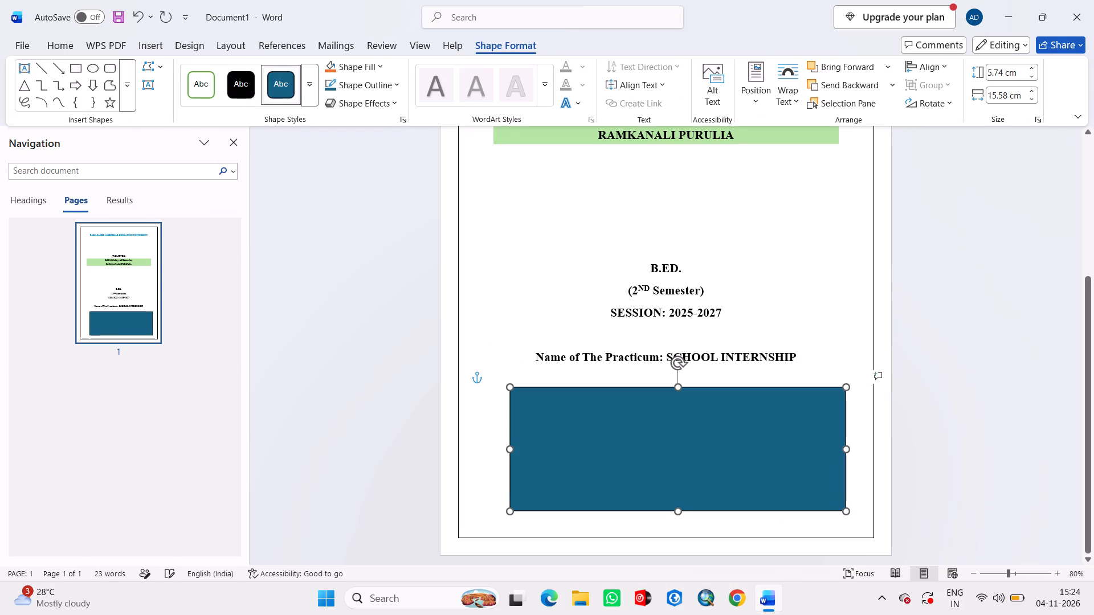
Apply the preset shape style with a black outline and white fill to the rectangle.
{"action": "left_click", "coordinate": [318, 74]}
{"action": "left_click", "coordinate": [189, 135]}
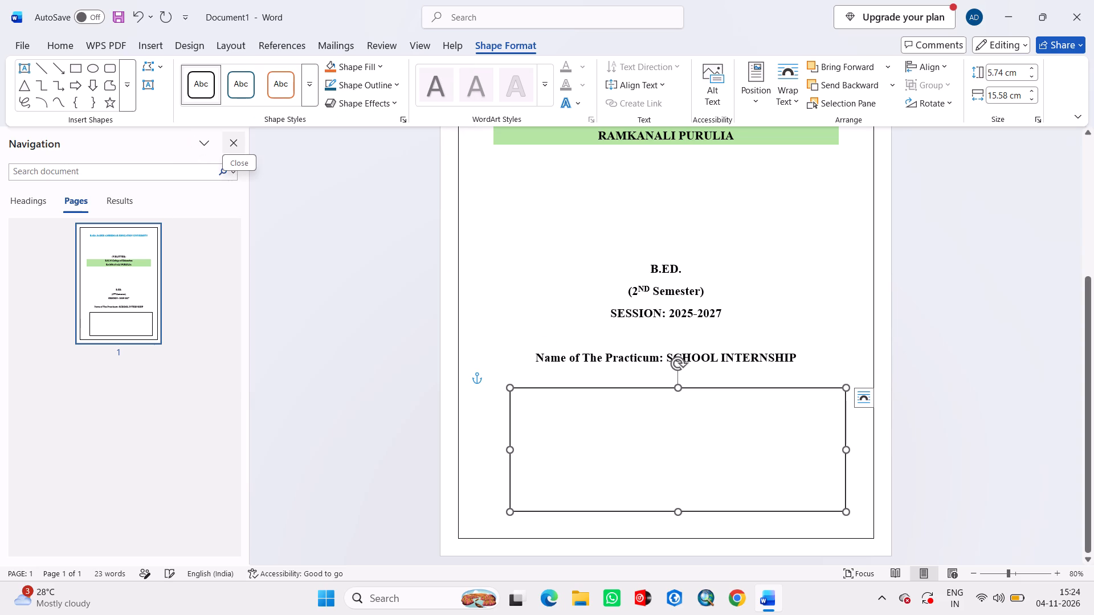
Shift the rectangle slightly so it sits centred between the page border's sides, and deselect it.
{"action": "left_click", "coordinate": [618, 425]}
{"action": "left_click_drag", "start_coordinate": [618, 425], "coordinate": [610, 427]}
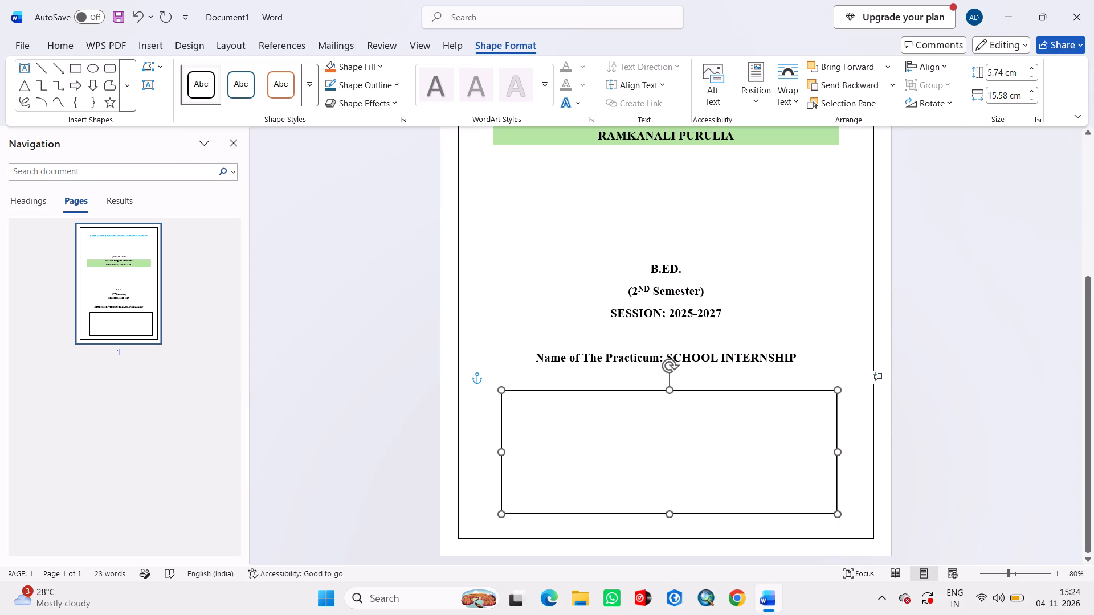
{"action": "left_click_drag", "start_coordinate": [610, 427], "coordinate": [601, 426]}
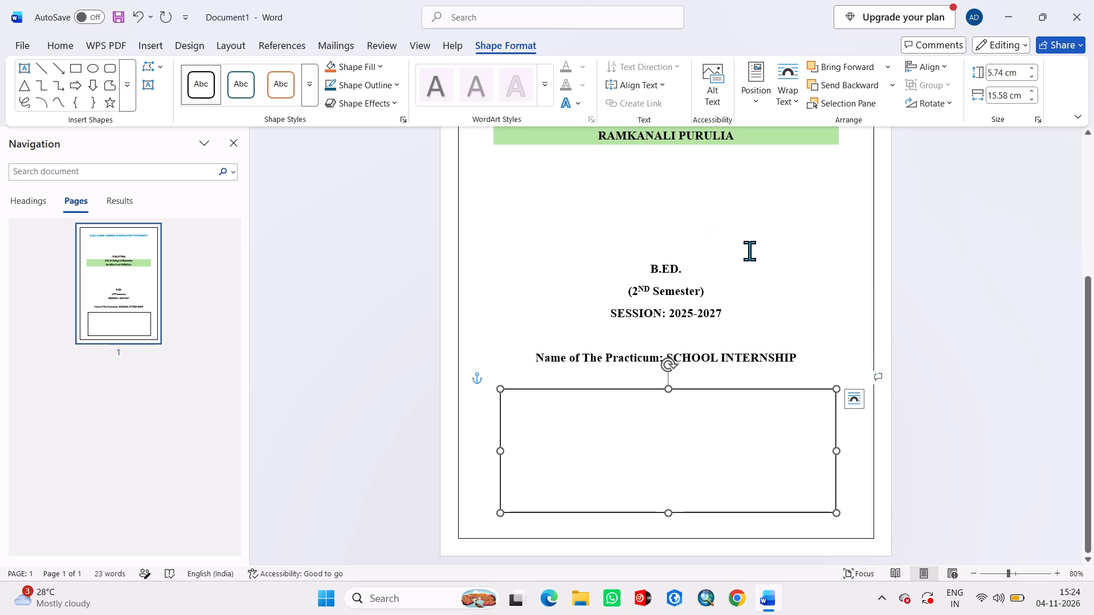
{"action": "left_click", "coordinate": [762, 256]}
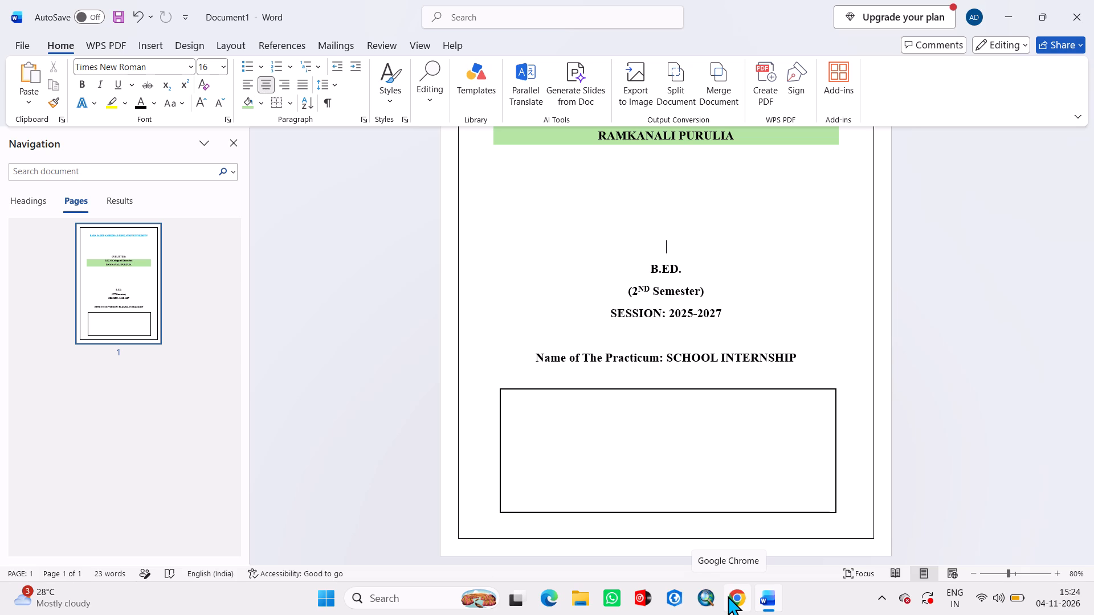
Switch to Google Chrome and search Google for "baba saheb ambedkar education university".
{"action": "double_click", "coordinate": [728, 596]}
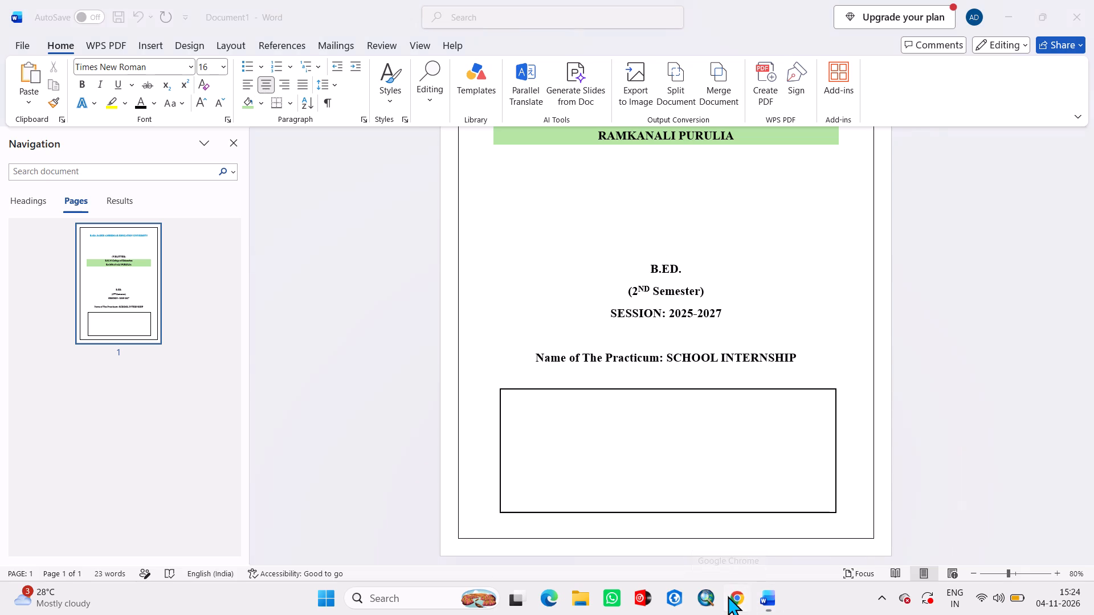
{"action": "left_click", "coordinate": [418, 301]}
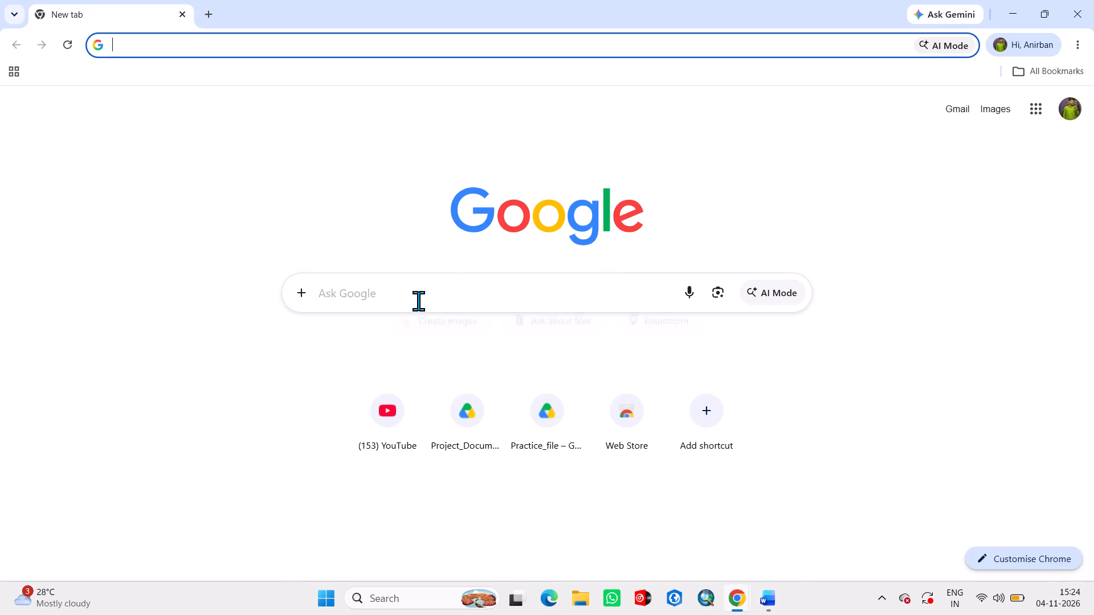
{"action": "type", "text": "BAAB"}
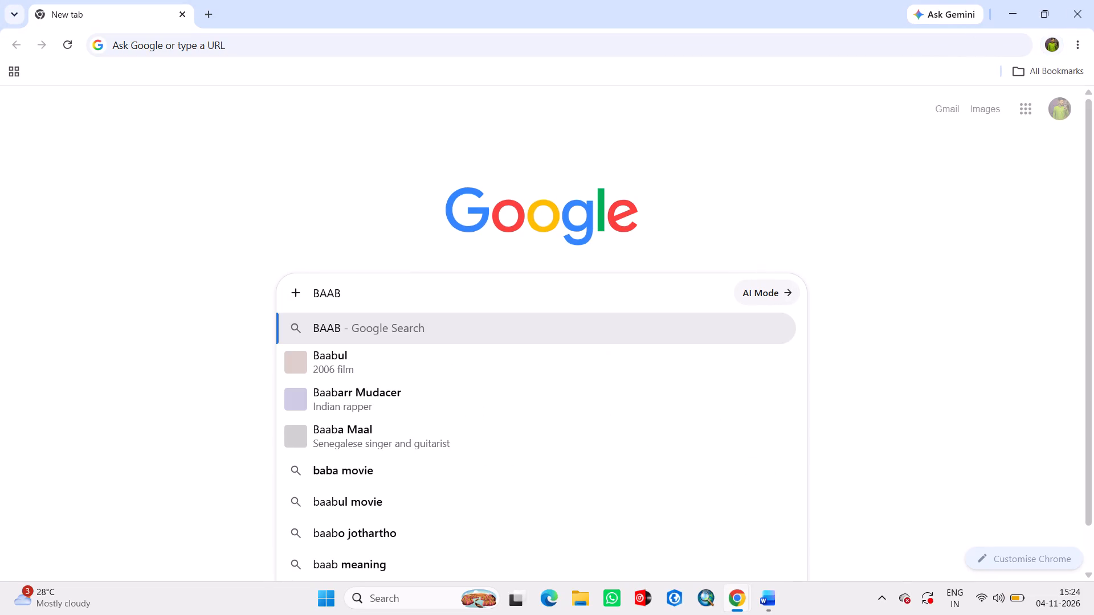
{"action": "key", "text": "BackSpace"}
{"action": "key", "text": "BackSpace"}
{"action": "type", "text": "BA"}
{"action": "key", "text": "space"}
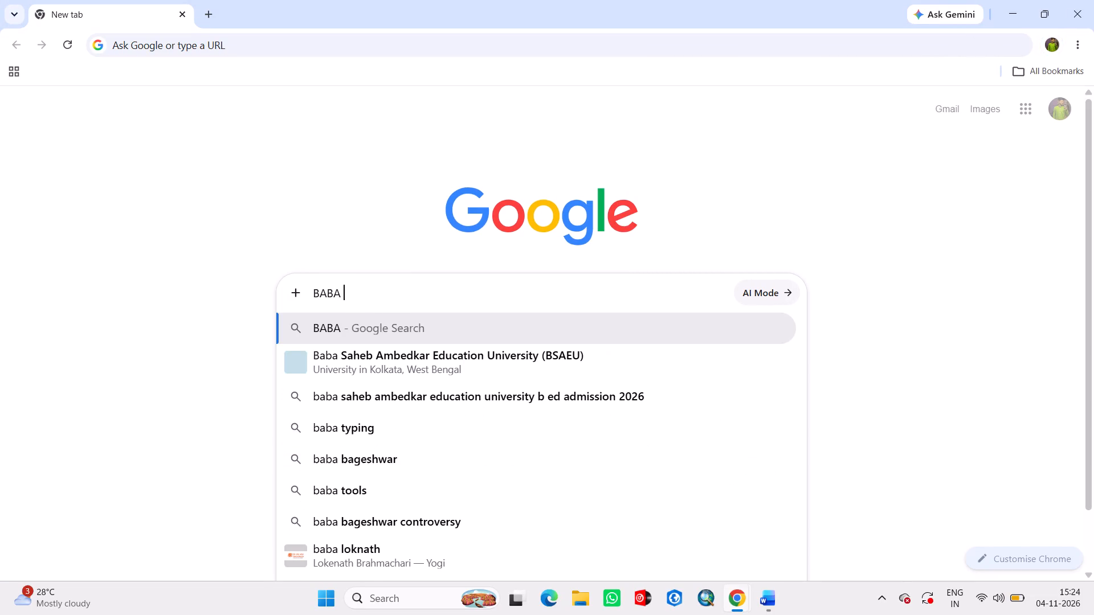
{"action": "left_click", "coordinate": [476, 358]}
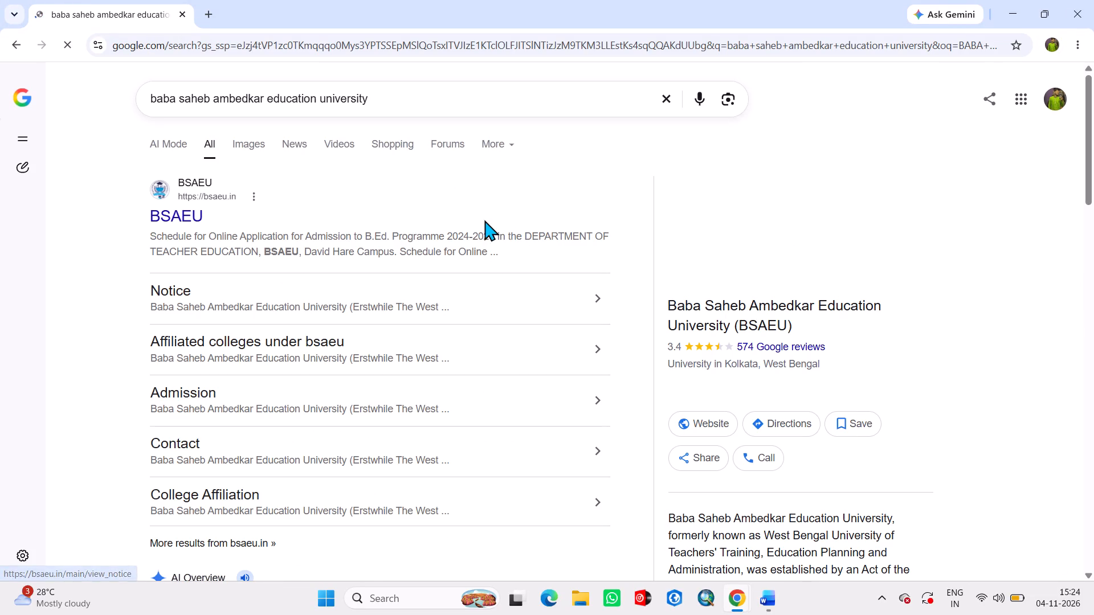
Refine the search to "baba saheb ambedkar education university logo" and open the preview of the circular logo from Facebook.
{"action": "left_click_drag", "start_coordinate": [402, 82], "coordinate": [397, 108]}
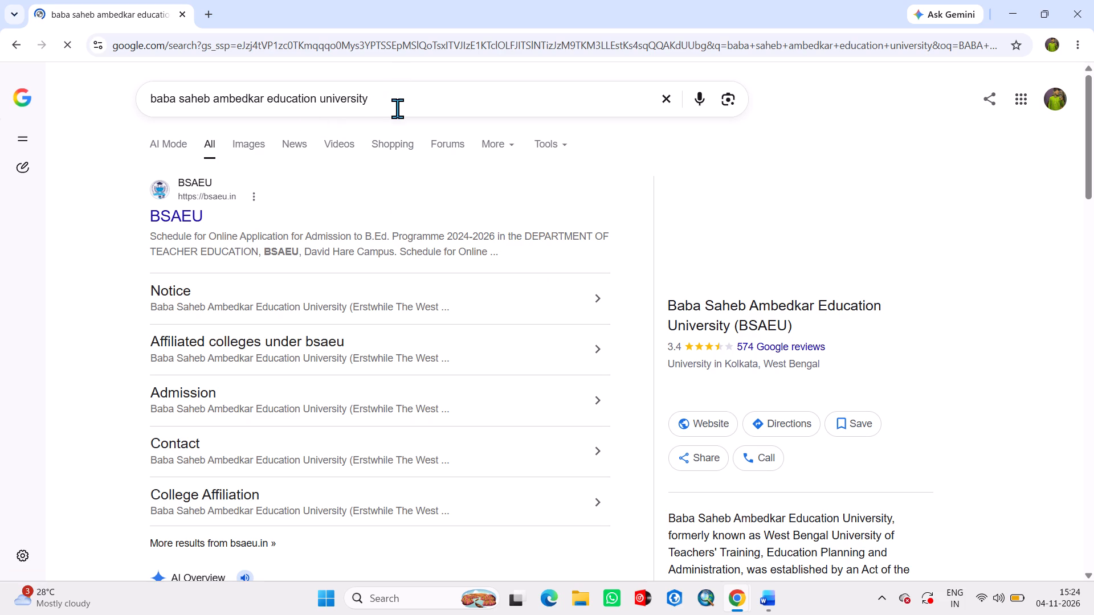
{"action": "key", "text": "space"}
{"action": "type", "text": "LO"}
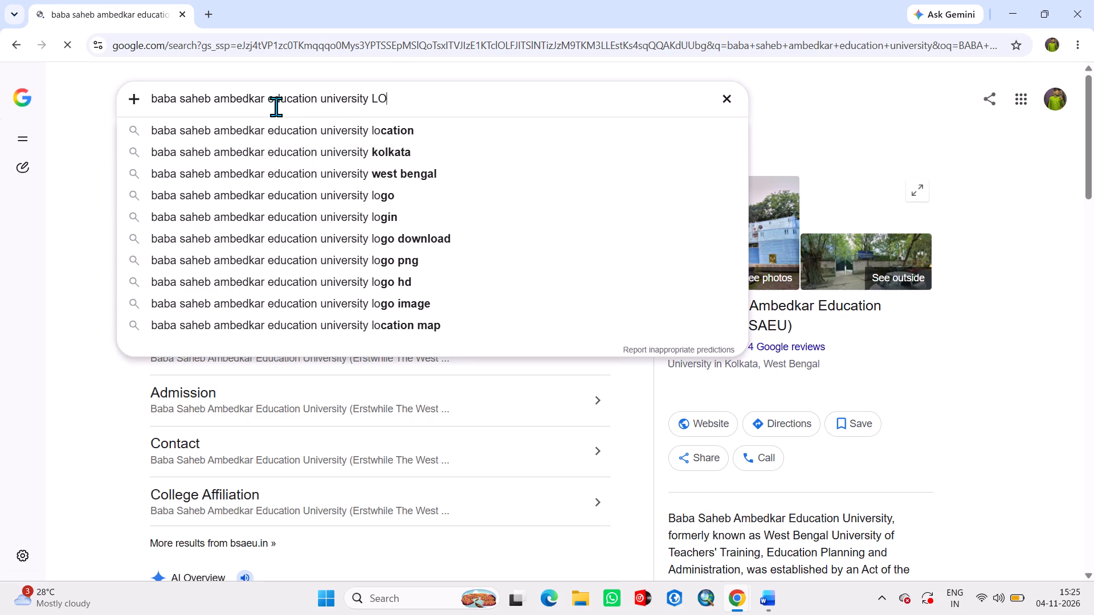
{"action": "left_click", "coordinate": [320, 201]}
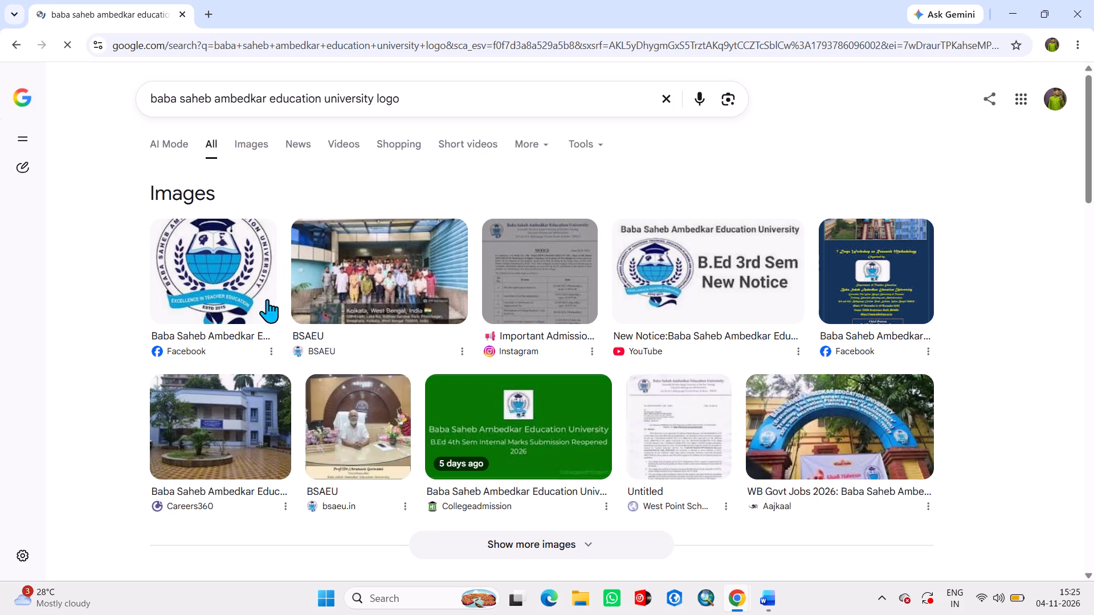
{"action": "left_click", "coordinate": [251, 273]}
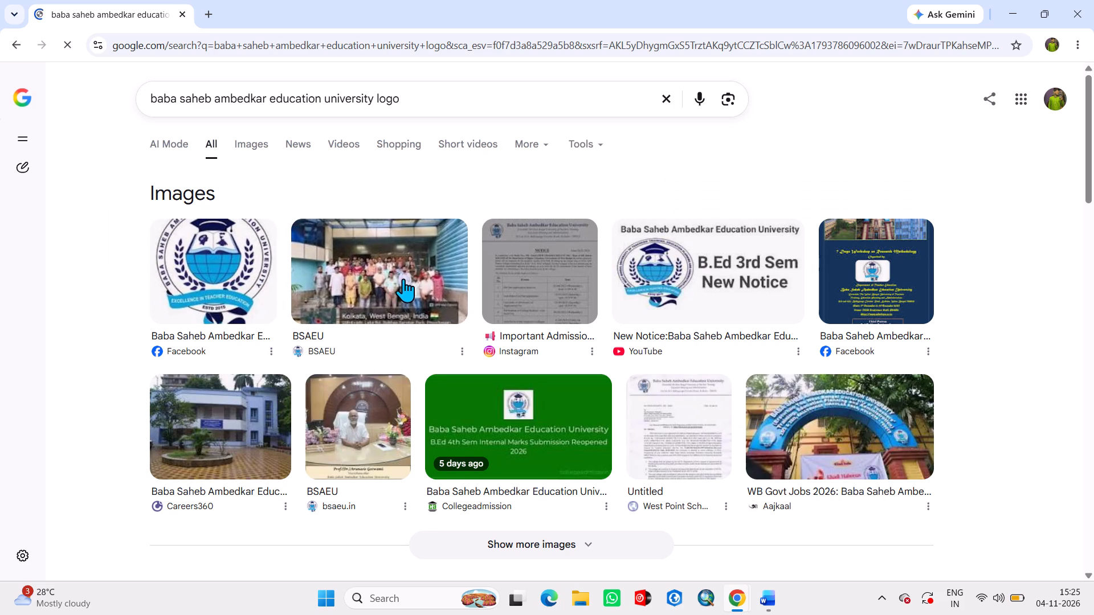
{"action": "left_click", "coordinate": [209, 288]}
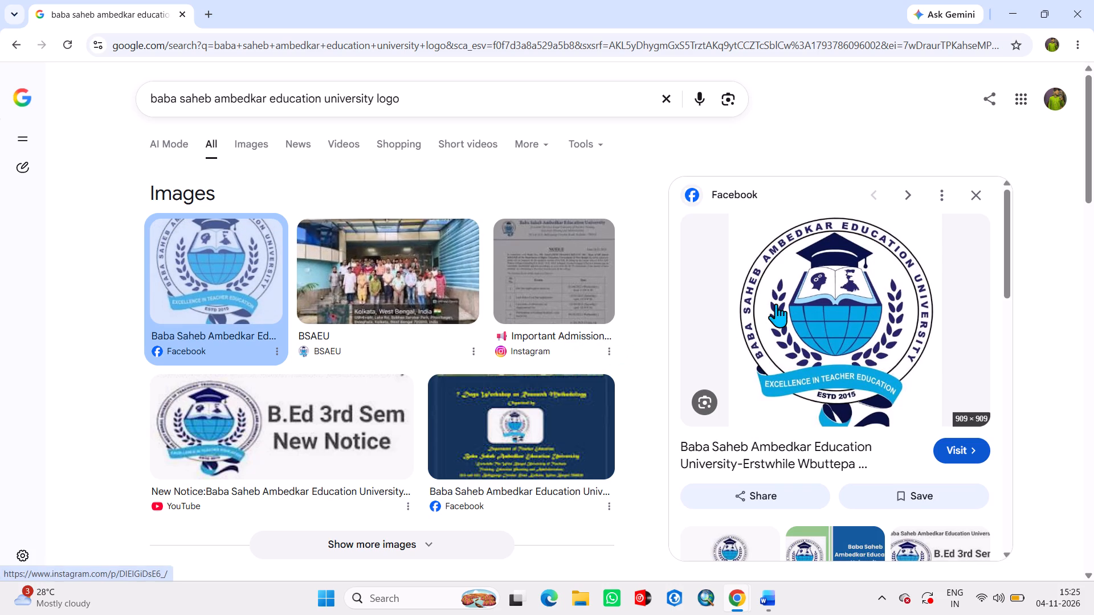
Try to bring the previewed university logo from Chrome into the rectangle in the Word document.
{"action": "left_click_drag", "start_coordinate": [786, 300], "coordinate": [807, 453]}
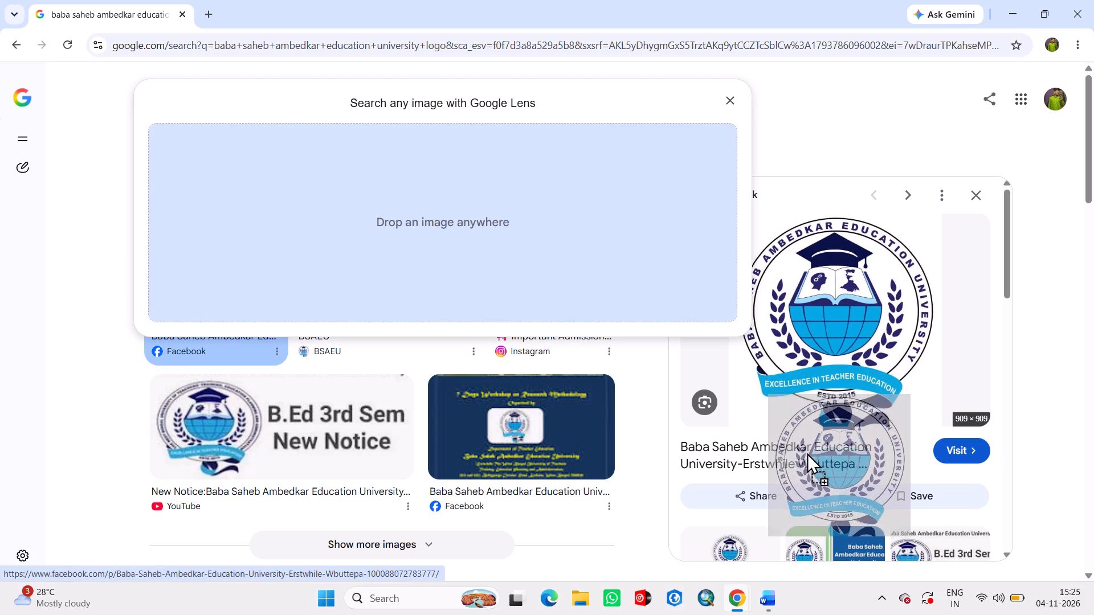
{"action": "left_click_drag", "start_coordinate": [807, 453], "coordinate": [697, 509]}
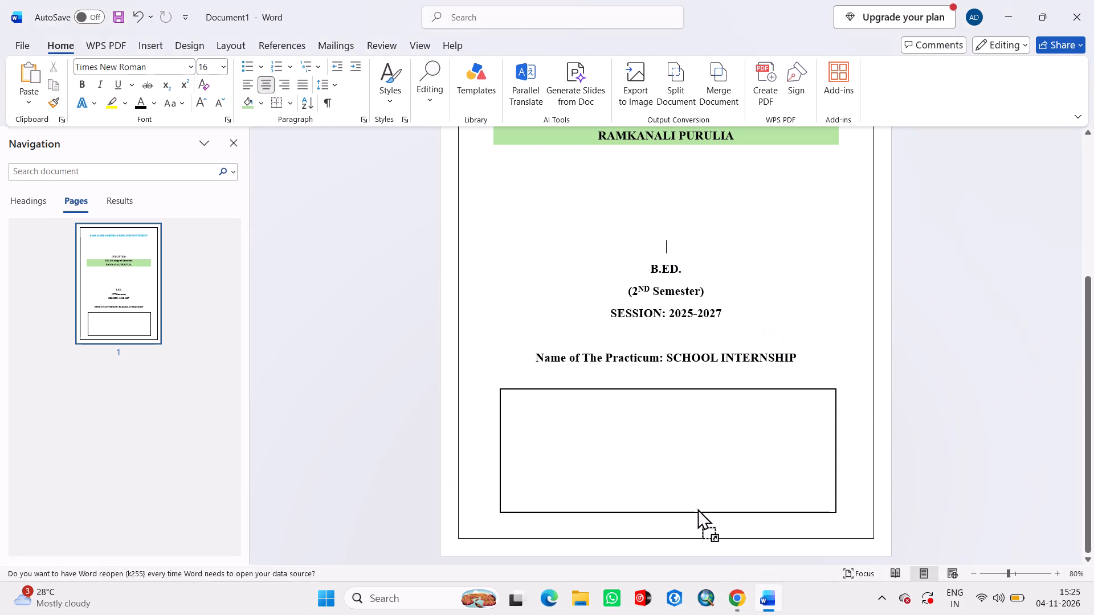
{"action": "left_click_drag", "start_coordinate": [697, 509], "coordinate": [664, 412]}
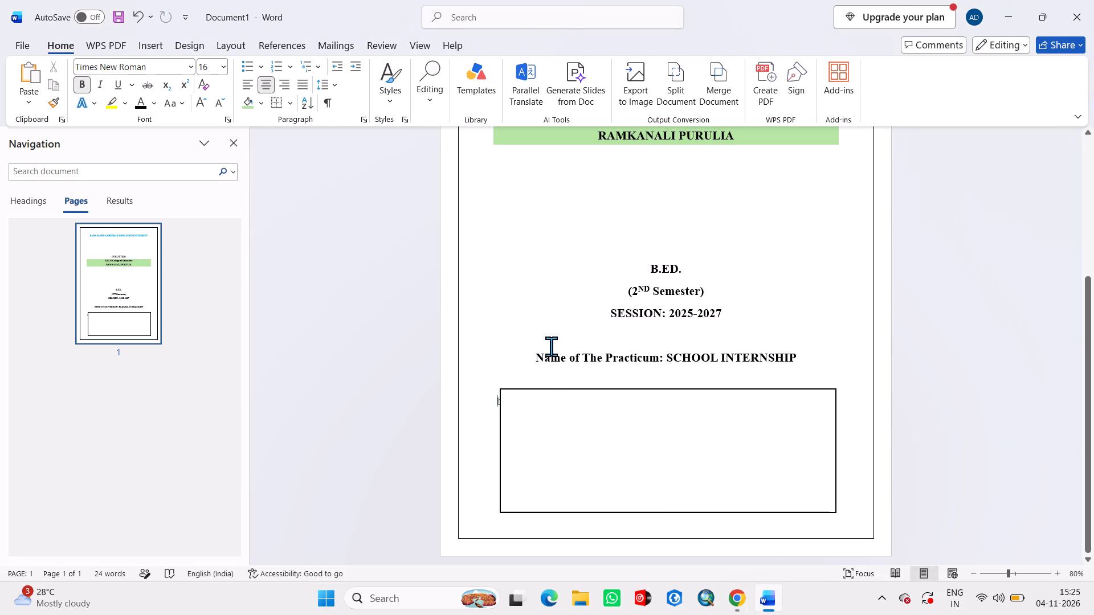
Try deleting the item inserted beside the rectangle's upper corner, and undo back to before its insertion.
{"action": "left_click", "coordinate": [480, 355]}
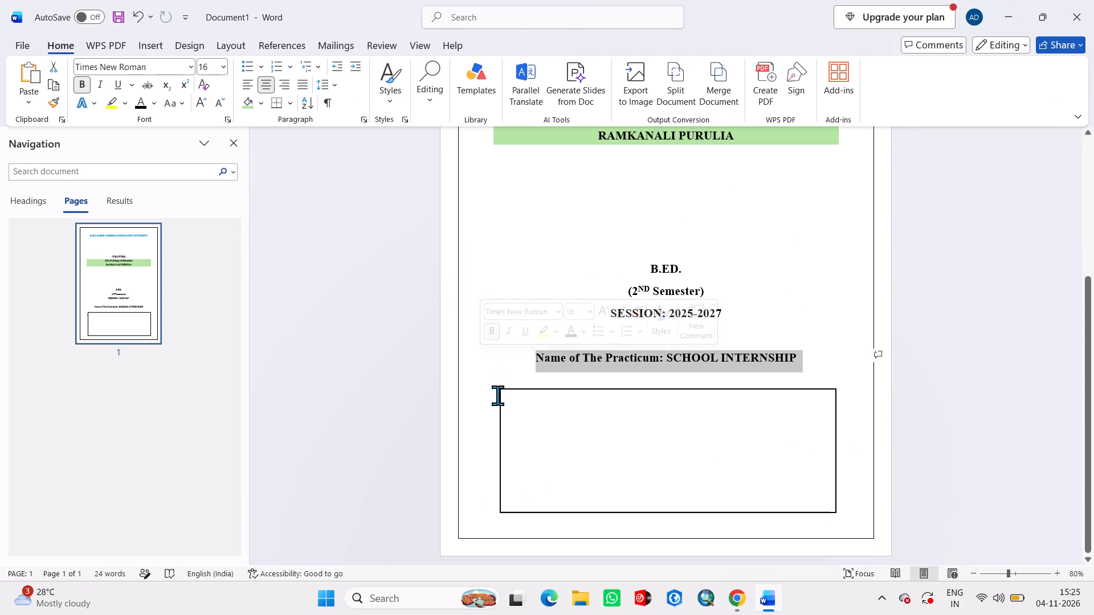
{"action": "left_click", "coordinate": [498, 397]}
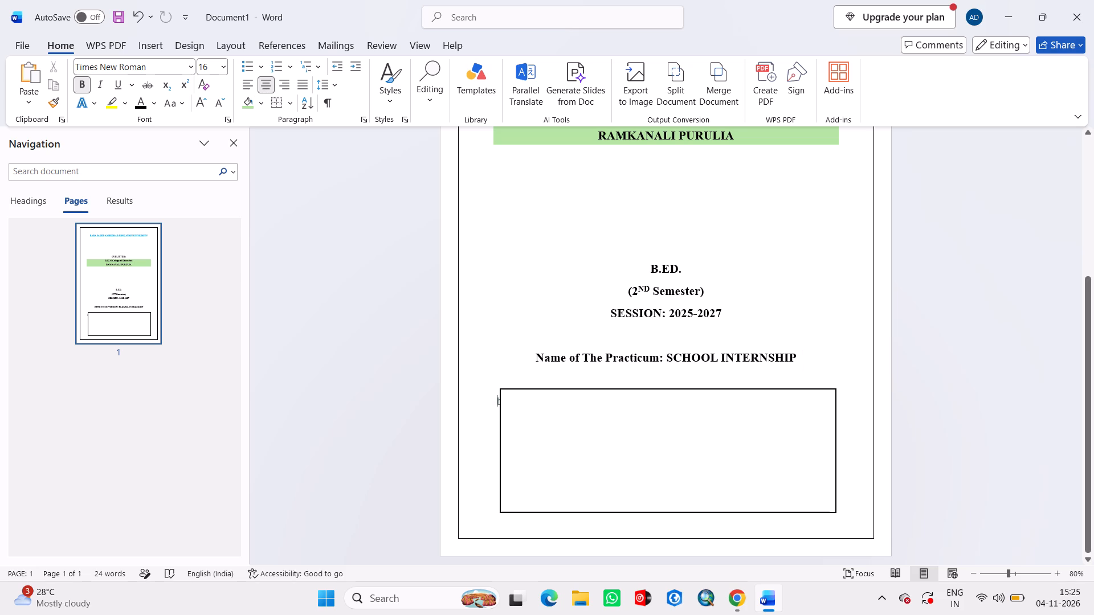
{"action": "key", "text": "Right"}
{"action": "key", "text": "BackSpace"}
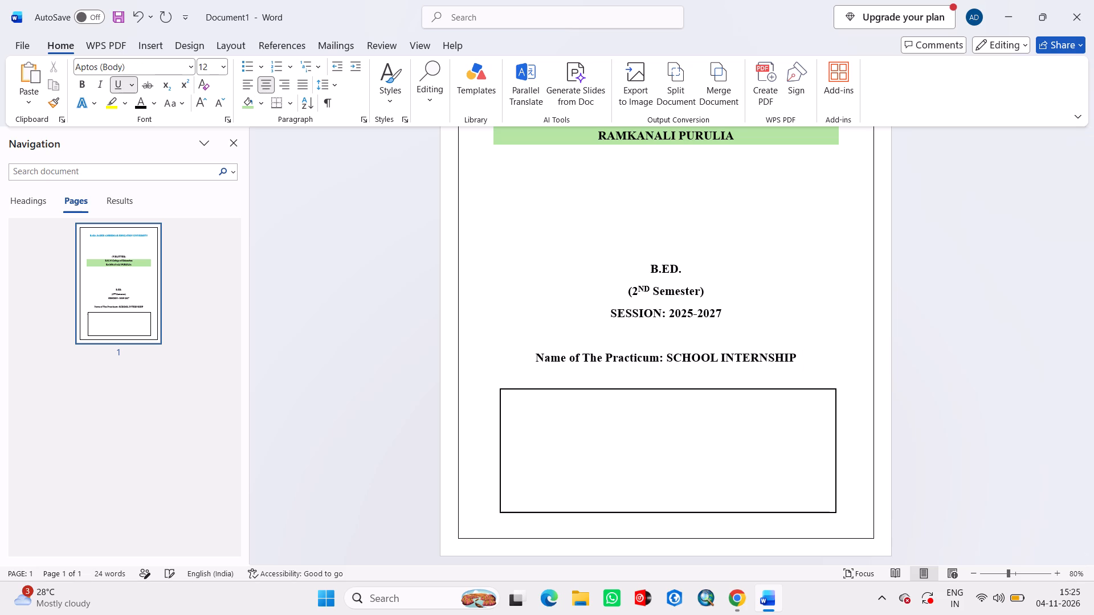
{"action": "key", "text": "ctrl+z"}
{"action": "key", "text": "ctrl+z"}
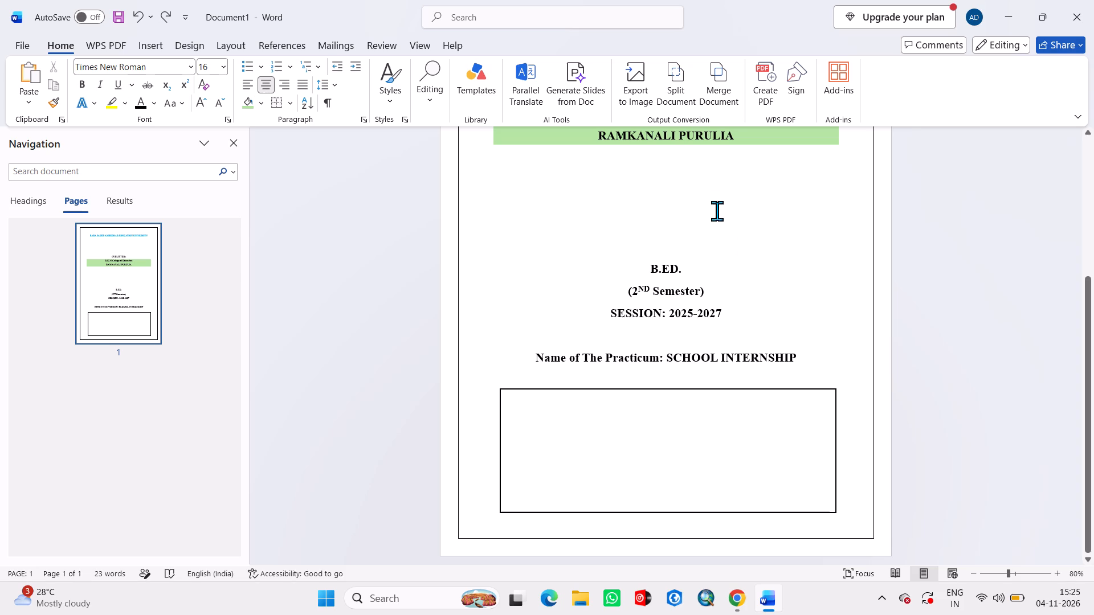
Return to the university logo search in Chrome and switch it to image results.
{"action": "left_click", "coordinate": [737, 614]}
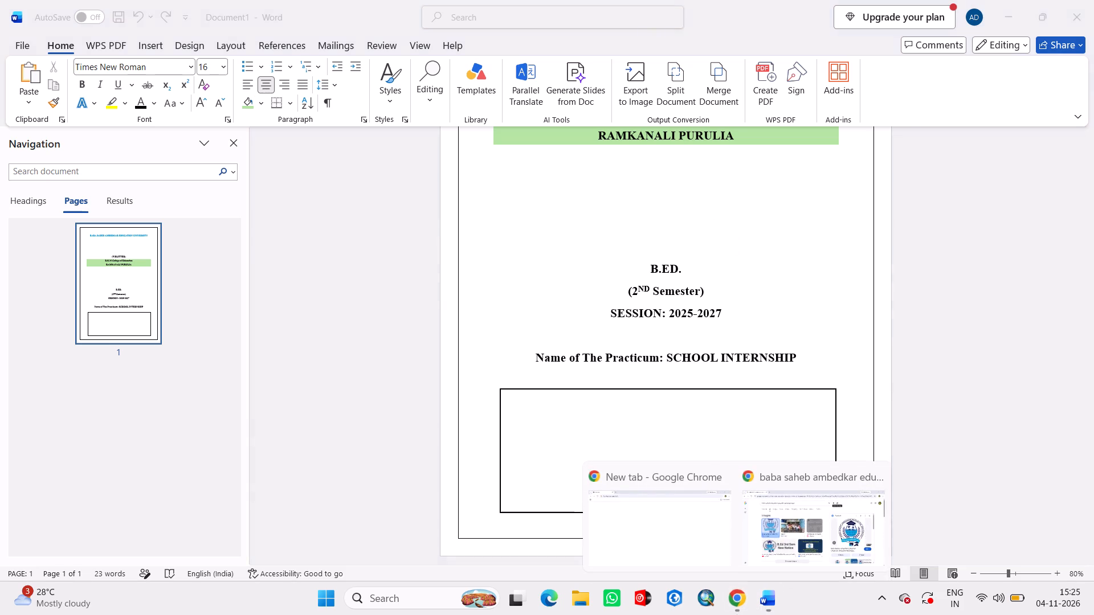
{"action": "left_click", "coordinate": [797, 561]}
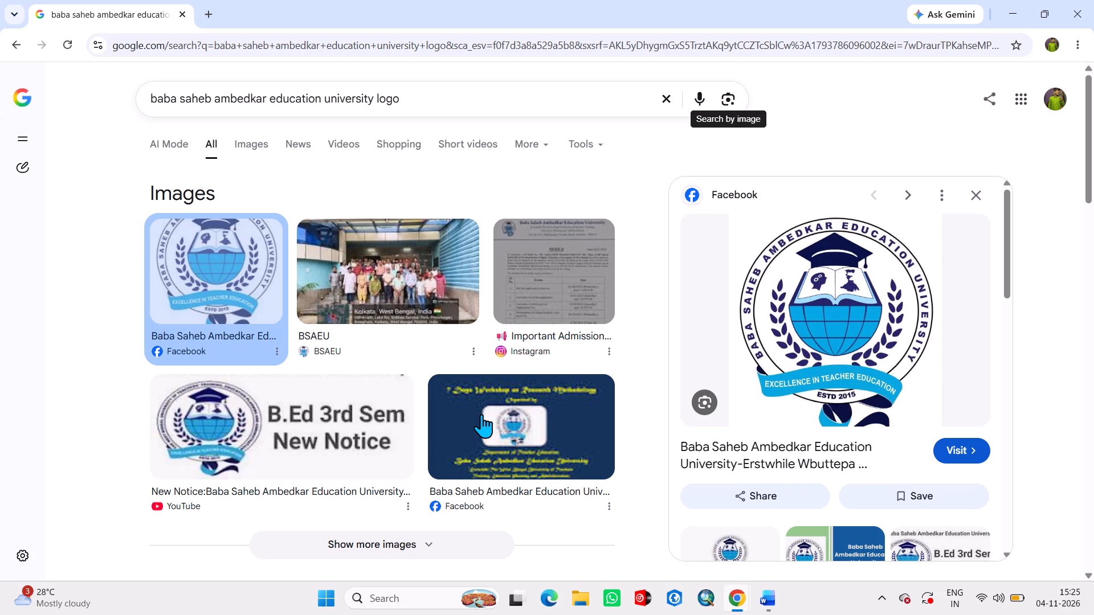
{"action": "scroll", "coordinate": [311, 336], "scroll_direction": "down", "scroll_amount": 3}
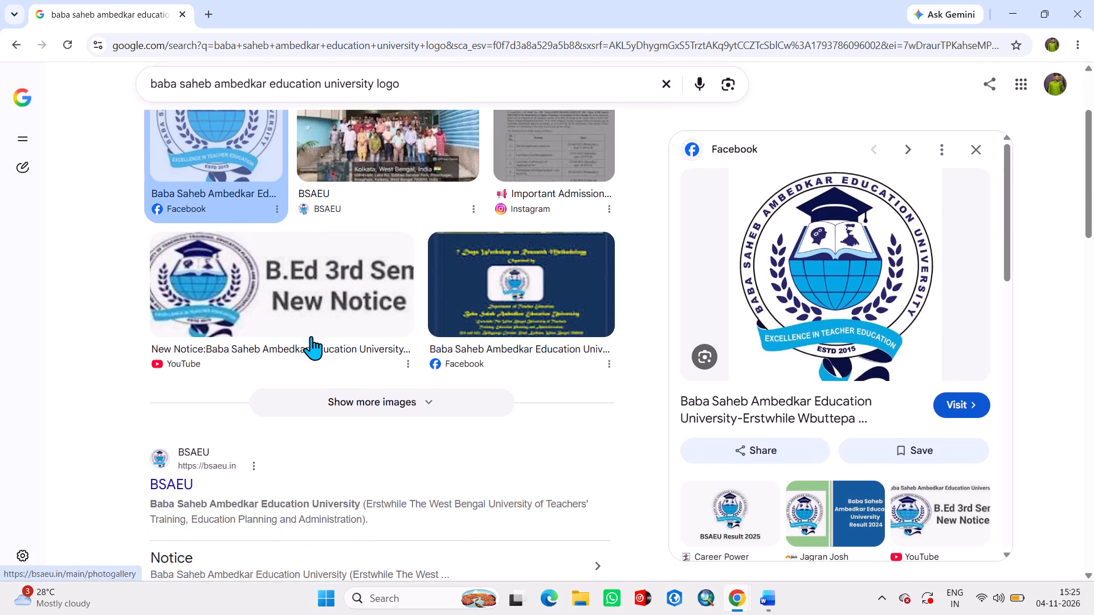
{"action": "scroll", "coordinate": [311, 336], "scroll_direction": "up", "scroll_amount": 6}
{"action": "scroll", "coordinate": [311, 336], "scroll_direction": "down", "scroll_amount": 4}
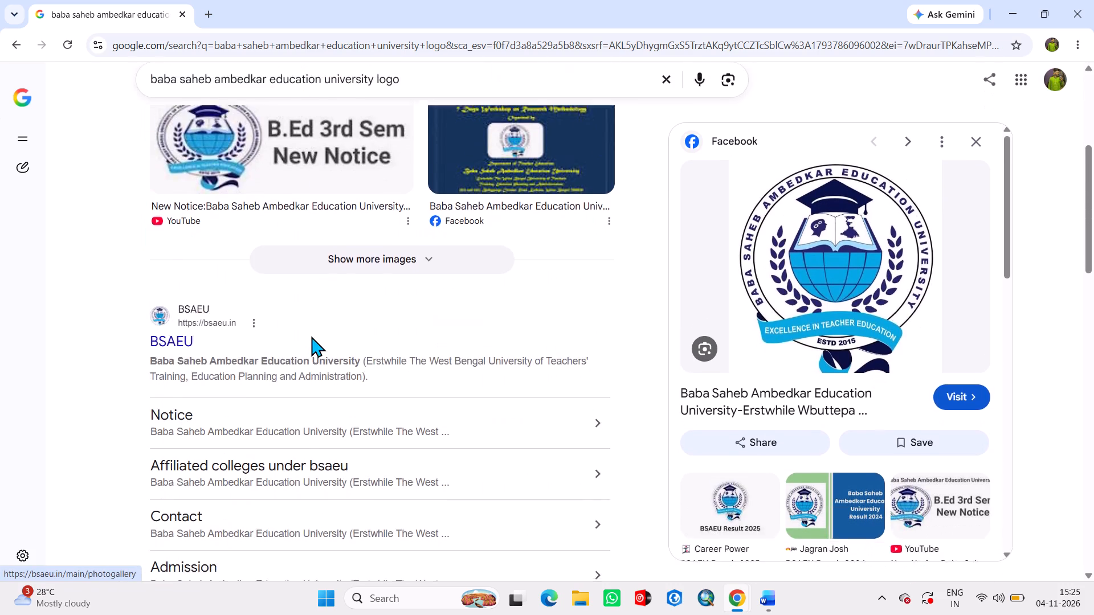
{"action": "scroll", "coordinate": [311, 336], "scroll_direction": "up", "scroll_amount": 1}
{"action": "left_click", "coordinate": [251, 144]}
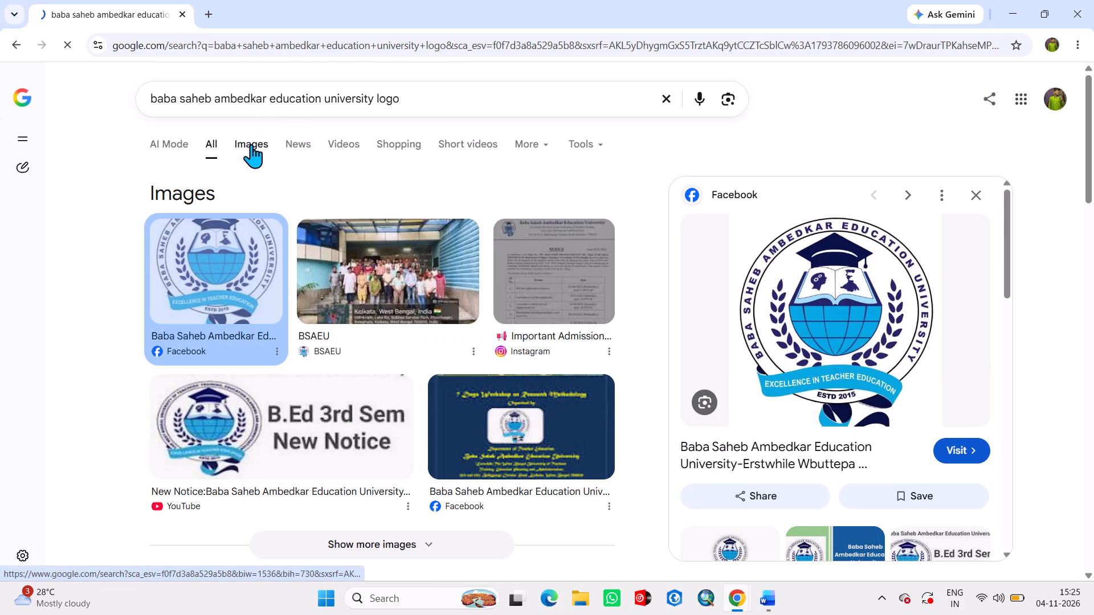
Look through the image results for a suitable university logo and preview the circular one from Online Result Portal.
{"action": "scroll", "coordinate": [240, 369], "scroll_direction": "down", "scroll_amount": 2}
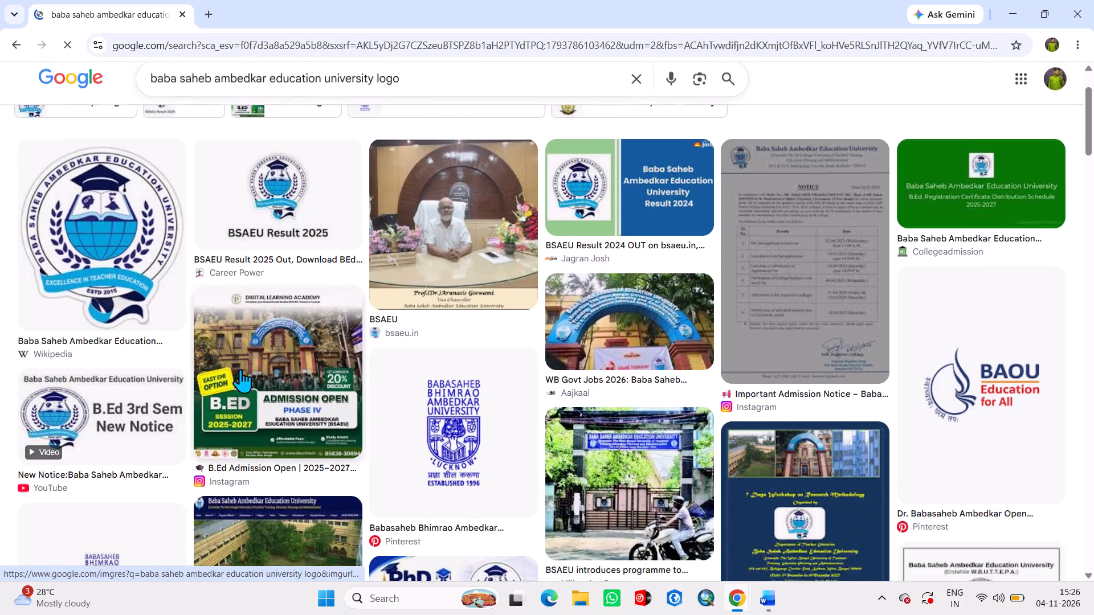
{"action": "scroll", "coordinate": [240, 369], "scroll_direction": "down", "scroll_amount": 6}
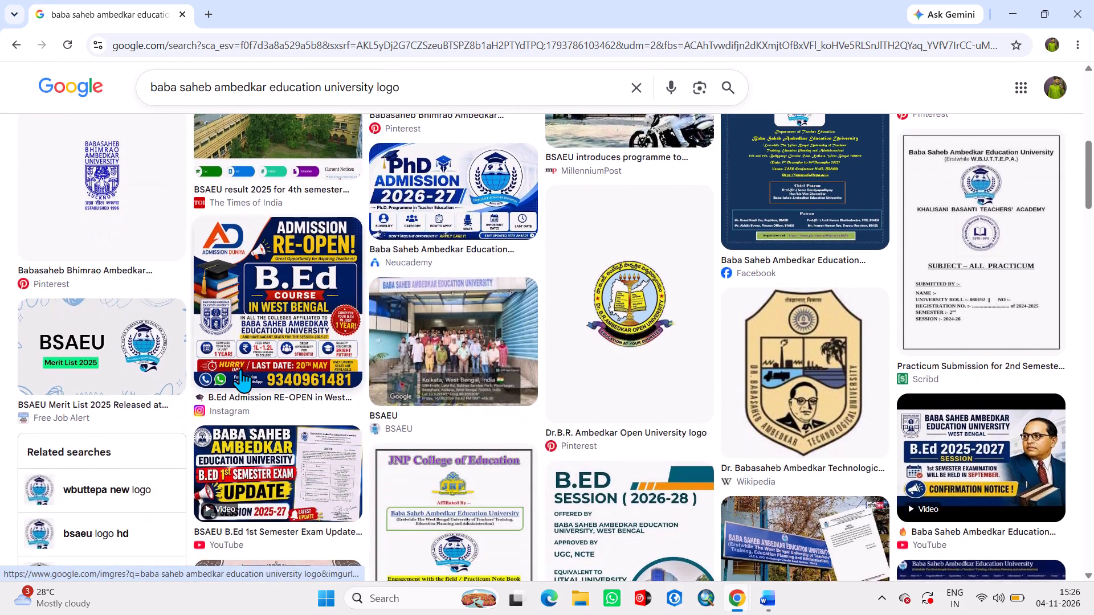
{"action": "scroll", "coordinate": [240, 369], "scroll_direction": "up", "scroll_amount": 4}
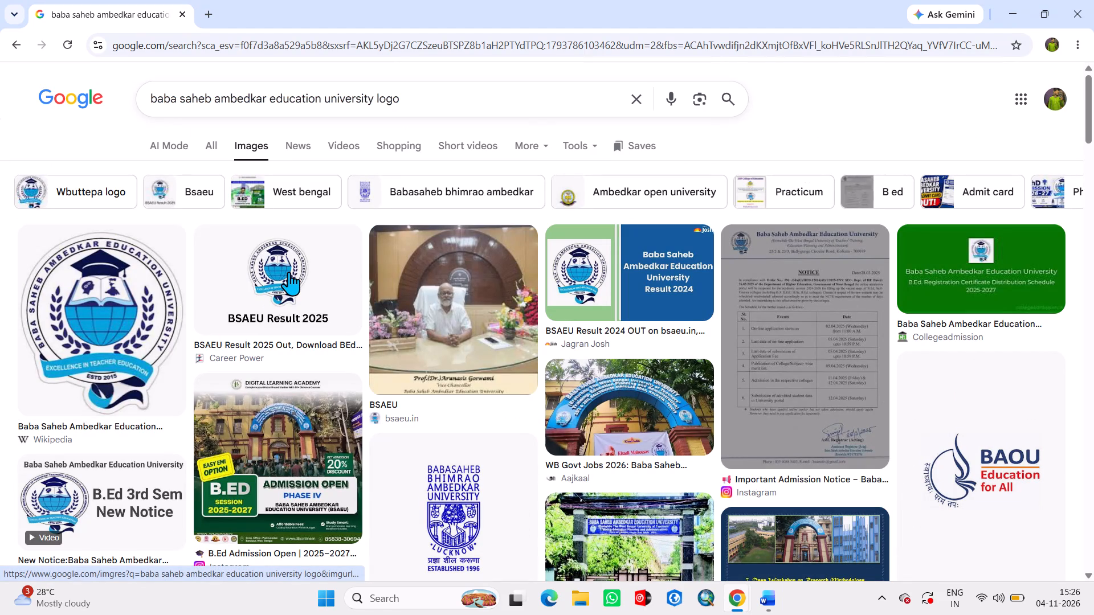
{"action": "scroll", "coordinate": [527, 284], "scroll_direction": "down", "scroll_amount": 5}
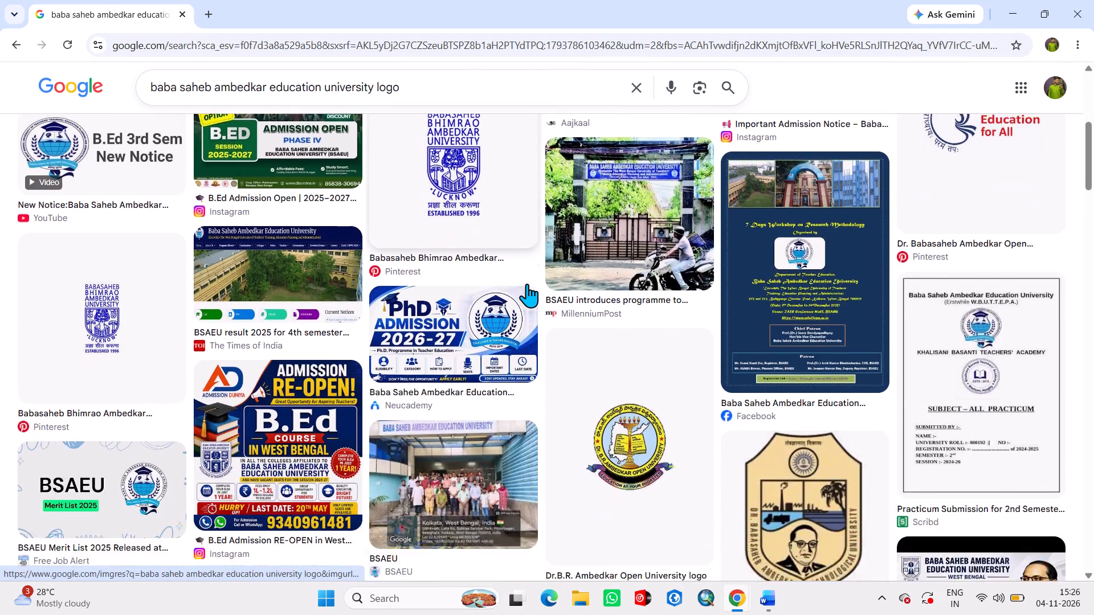
{"action": "scroll", "coordinate": [527, 284], "scroll_direction": "down", "scroll_amount": 9}
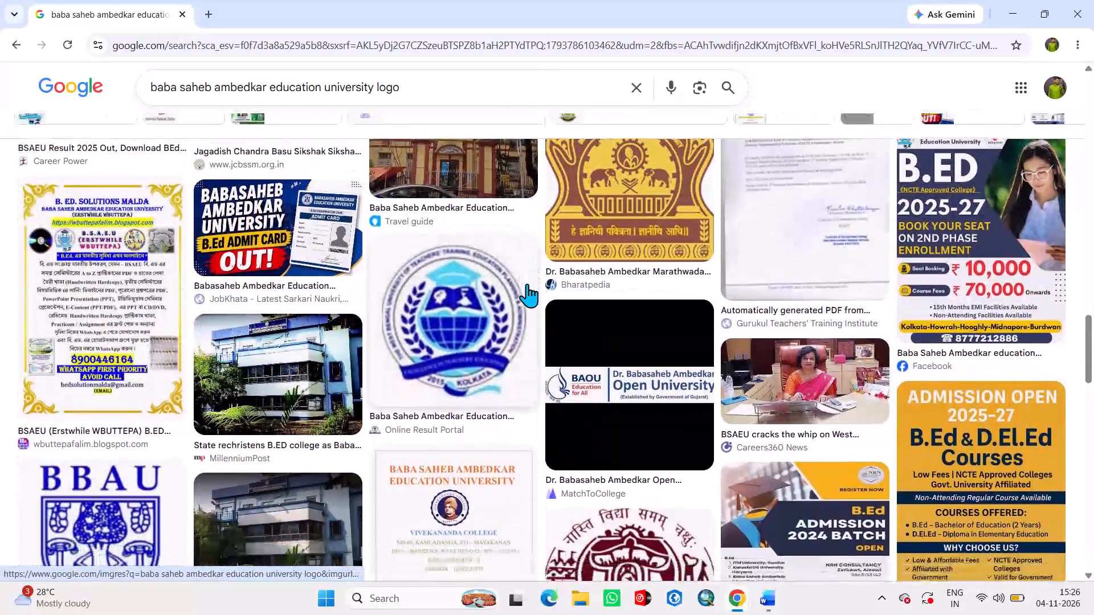
{"action": "left_click", "coordinate": [477, 324]}
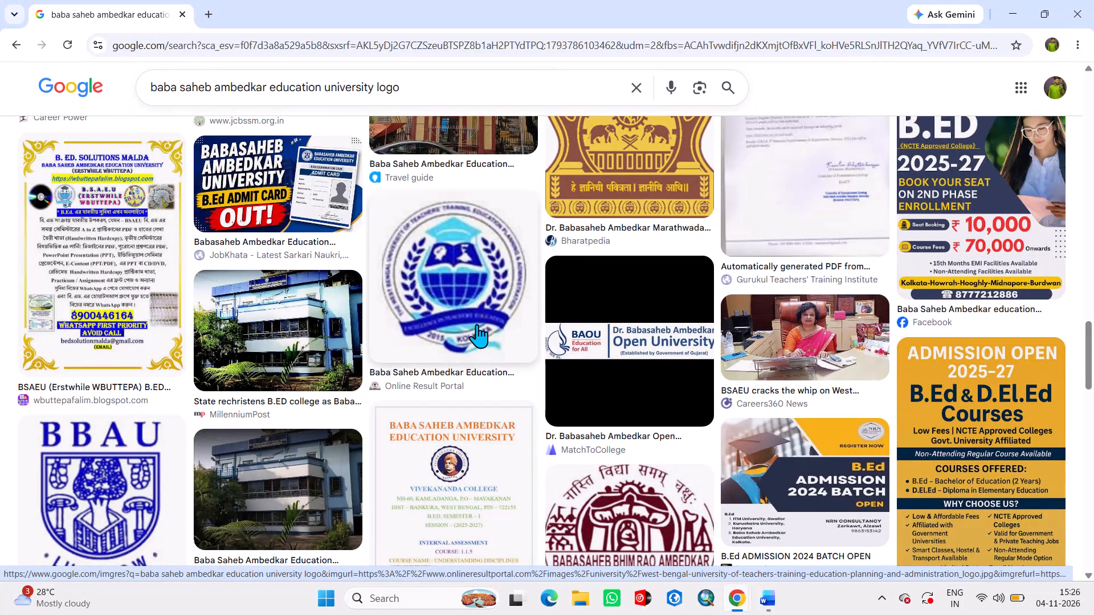
Open the Wikipedia version of the Baba Saheb Ambedkar Education University logo from the related images.
{"action": "scroll", "coordinate": [836, 375], "scroll_direction": "down", "scroll_amount": 1}
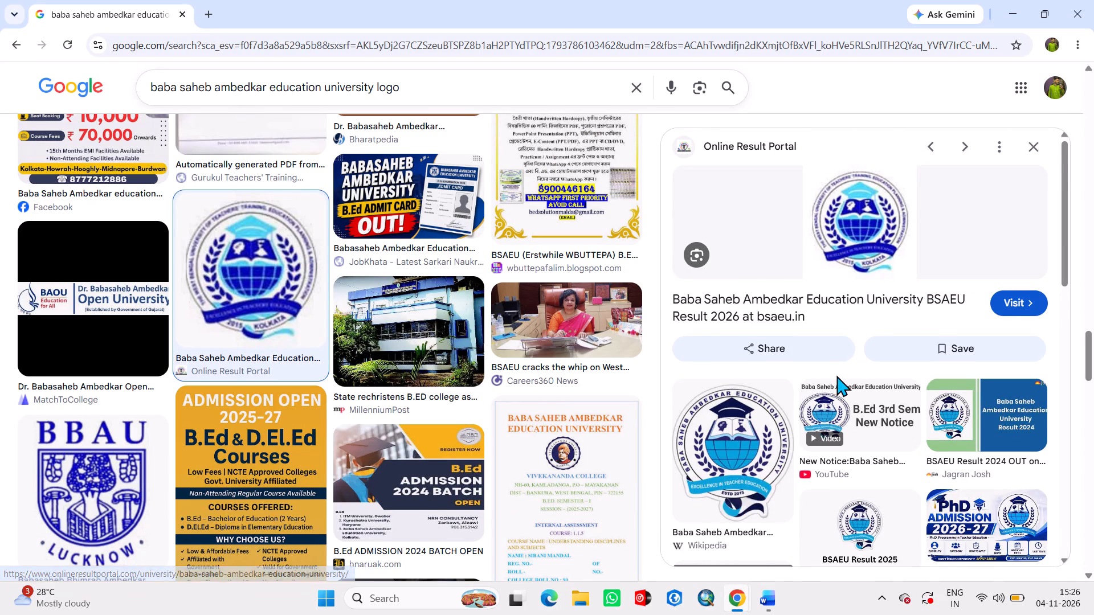
{"action": "scroll", "coordinate": [836, 375], "scroll_direction": "down", "scroll_amount": 2}
{"action": "left_click", "coordinate": [760, 353]}
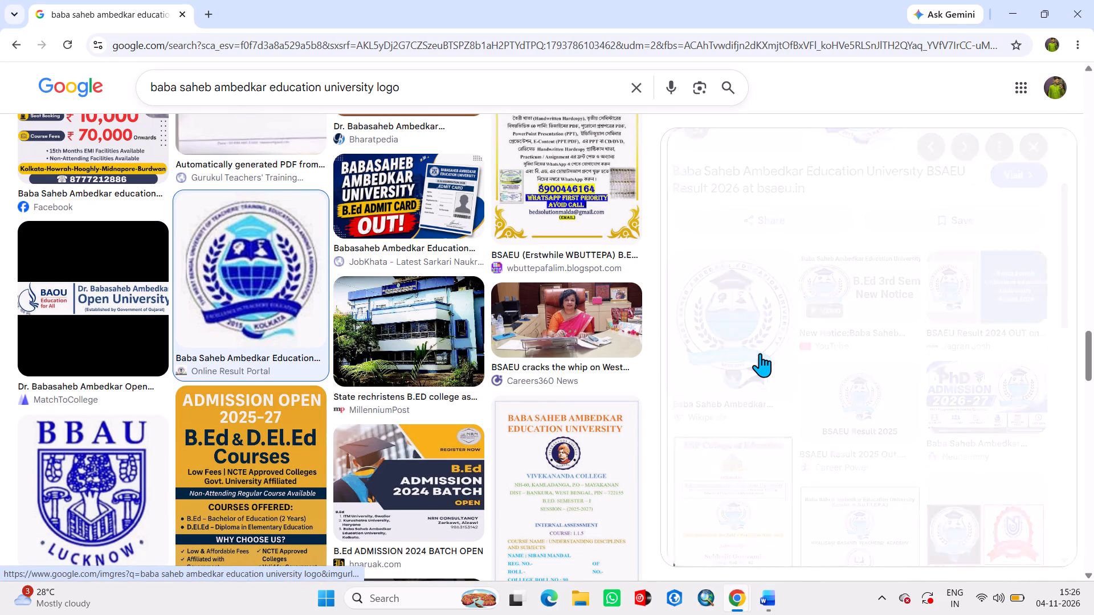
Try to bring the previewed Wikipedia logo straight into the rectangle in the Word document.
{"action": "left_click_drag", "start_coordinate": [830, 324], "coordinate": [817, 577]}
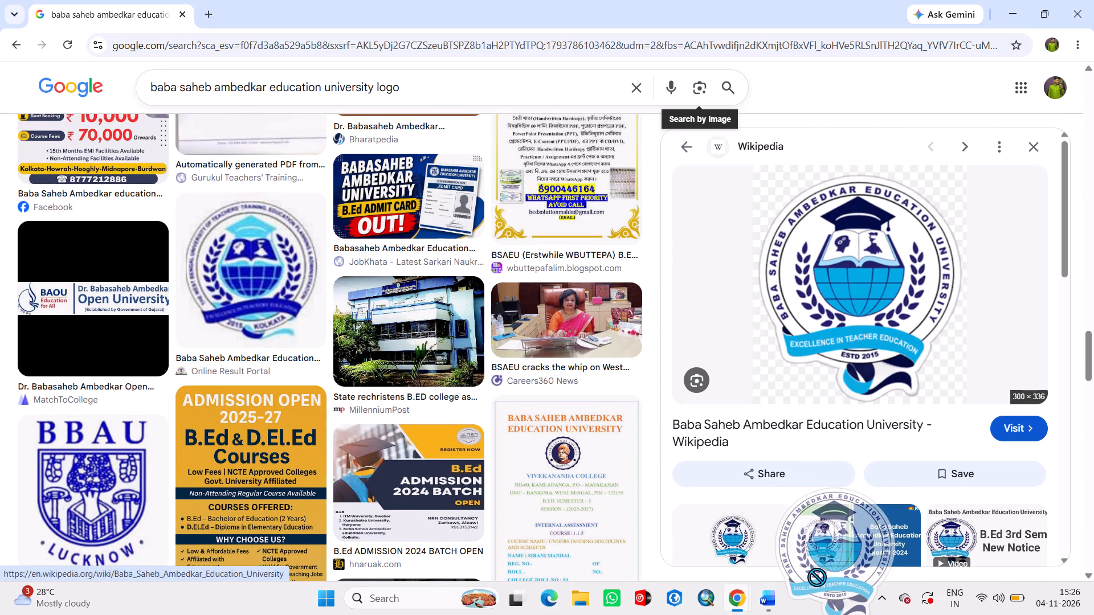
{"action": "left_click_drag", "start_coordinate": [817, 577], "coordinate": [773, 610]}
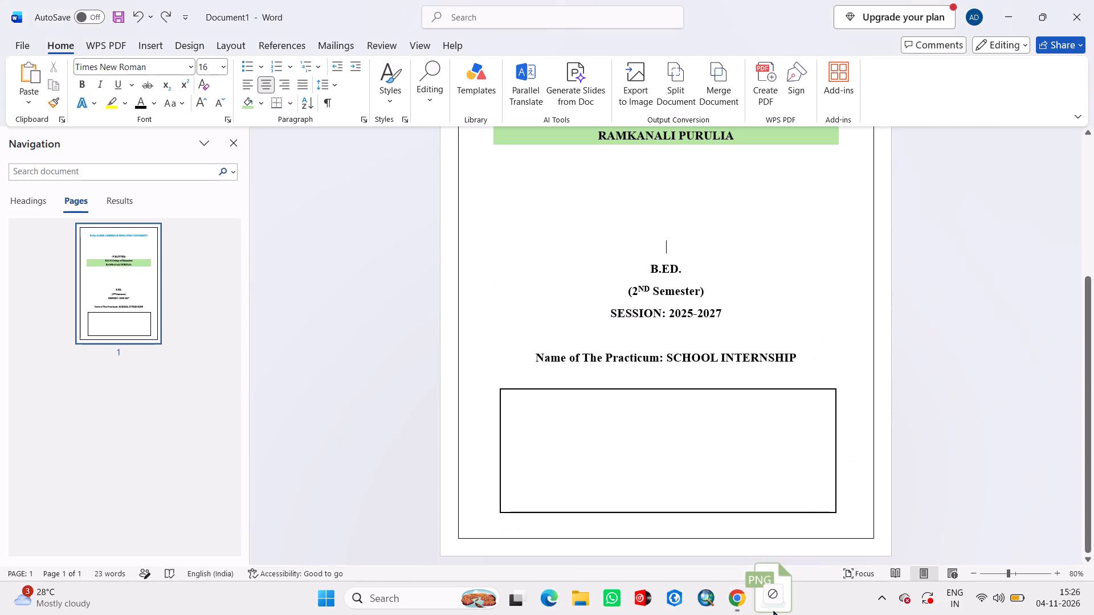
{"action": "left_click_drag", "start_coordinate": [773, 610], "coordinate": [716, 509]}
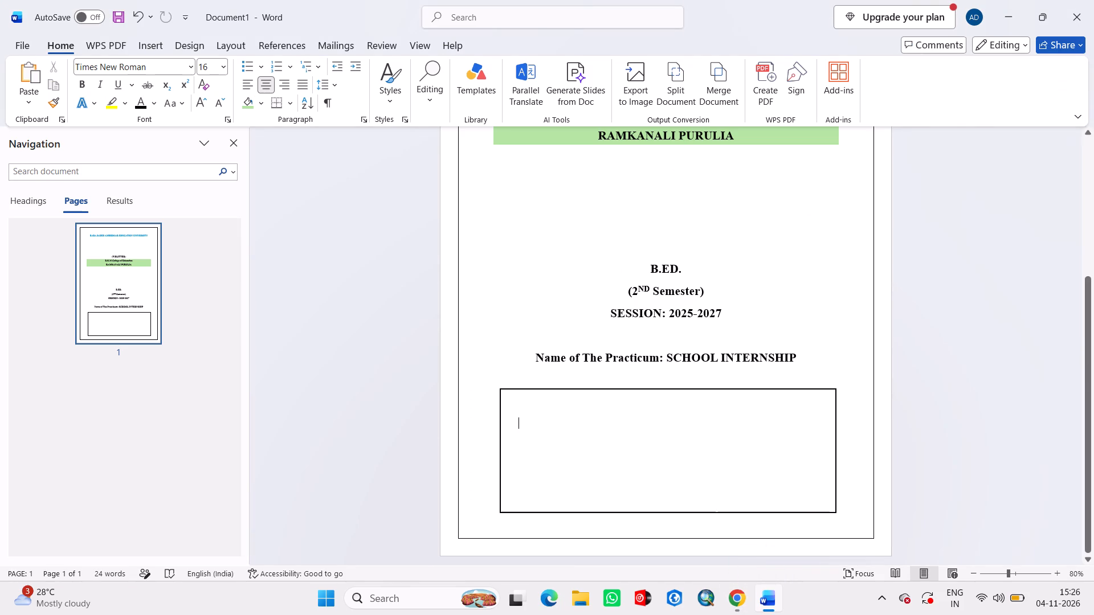
Switch back to Chrome and save the Wikipedia logo as the PNG file WBUTTEPA_KOLKATA_LOGO in Downloads.
{"action": "left_click", "coordinate": [765, 604]}
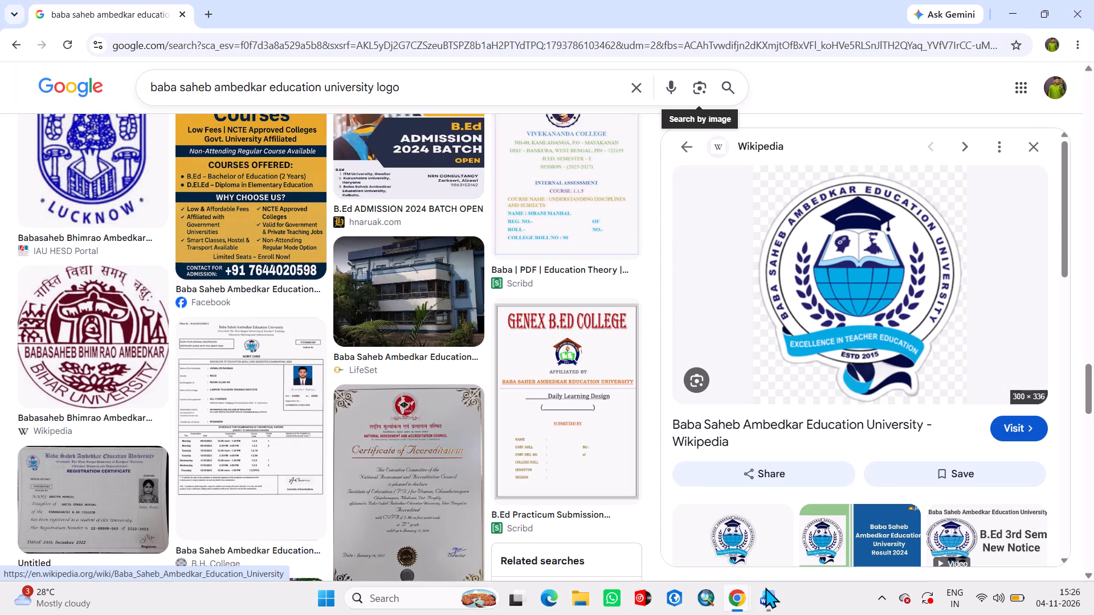
{"action": "right_click", "coordinate": [868, 344]}
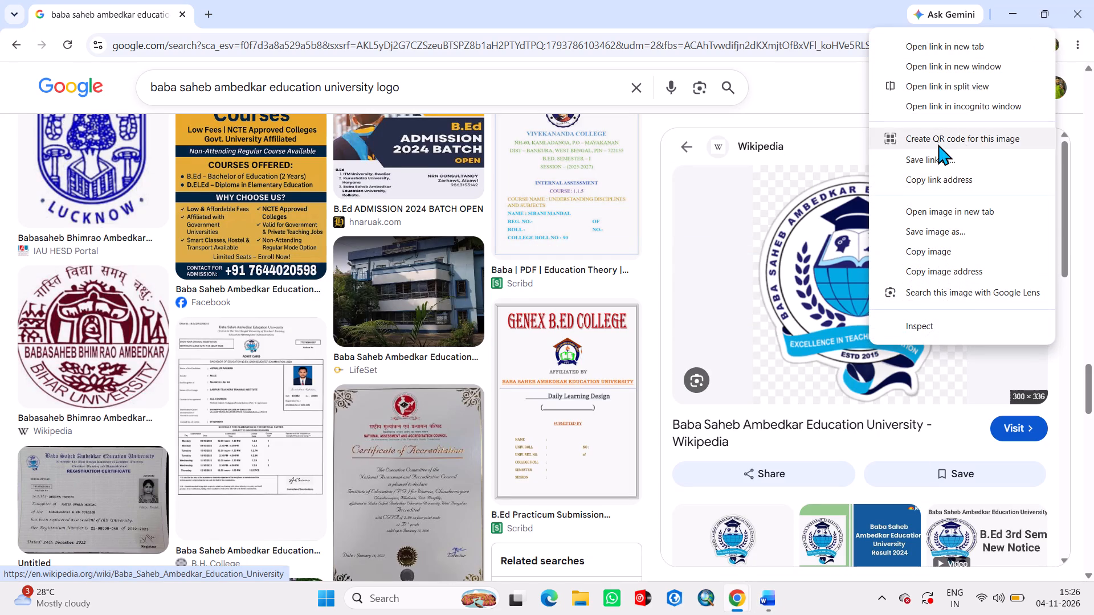
{"action": "left_click", "coordinate": [915, 228]}
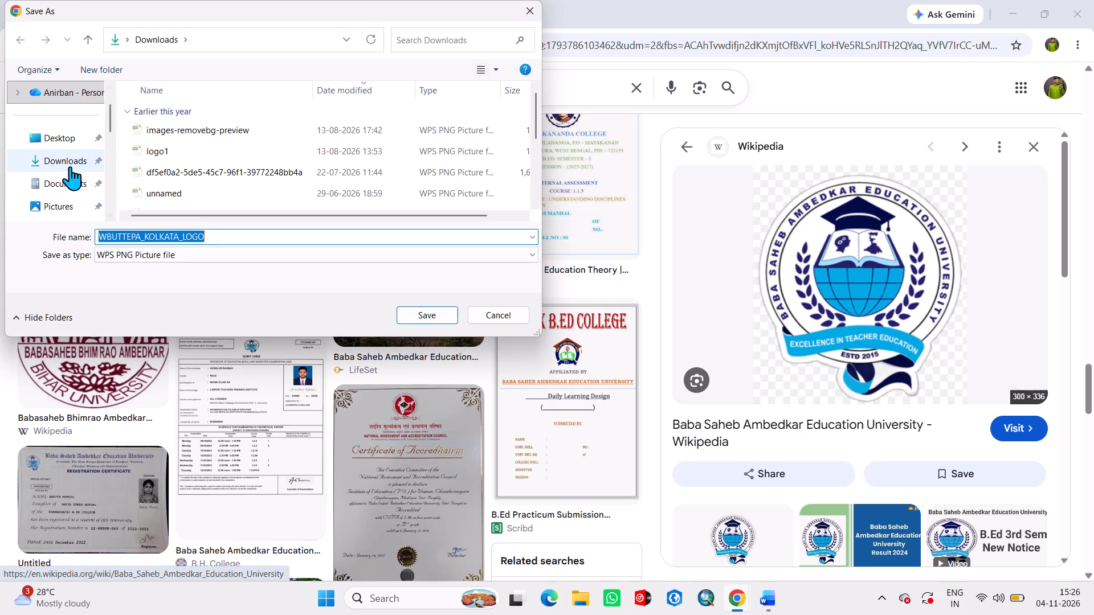
{"action": "left_click", "coordinate": [70, 166]}
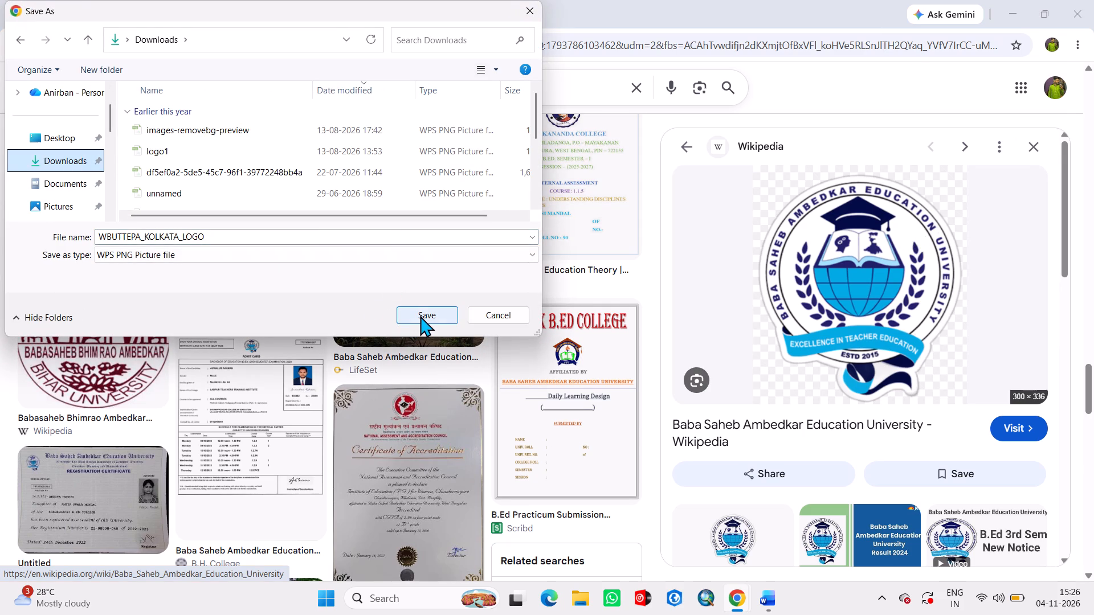
{"action": "left_click", "coordinate": [420, 315]}
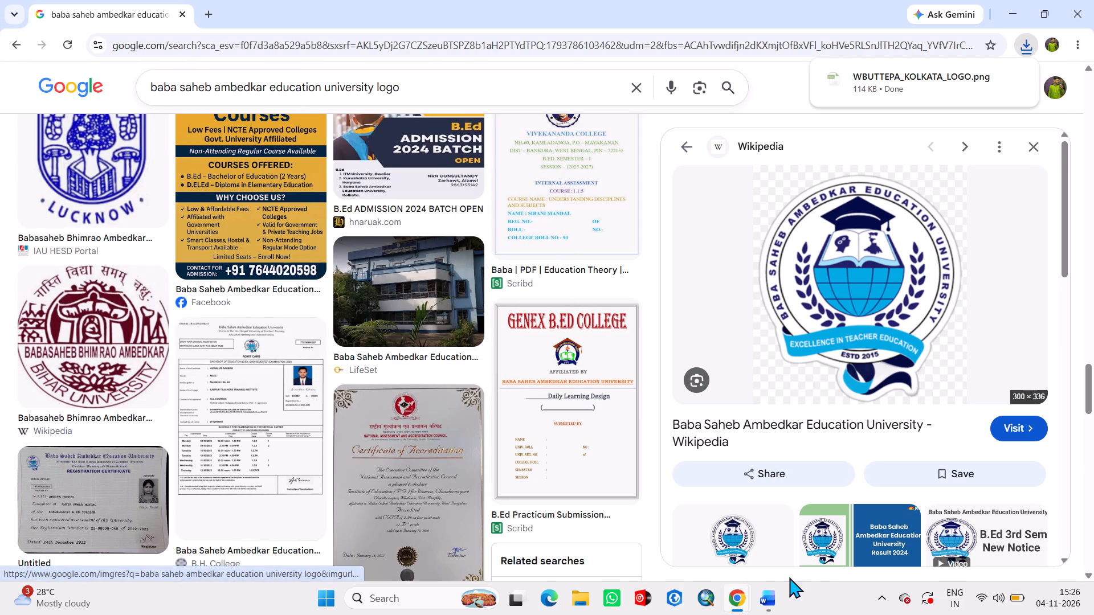
In Word, insert the picture WBUTTEPA_KOLKATA_LOGO from Downloads on the blank line below RAMKANALI PURULIA.
{"action": "left_click", "coordinate": [769, 603]}
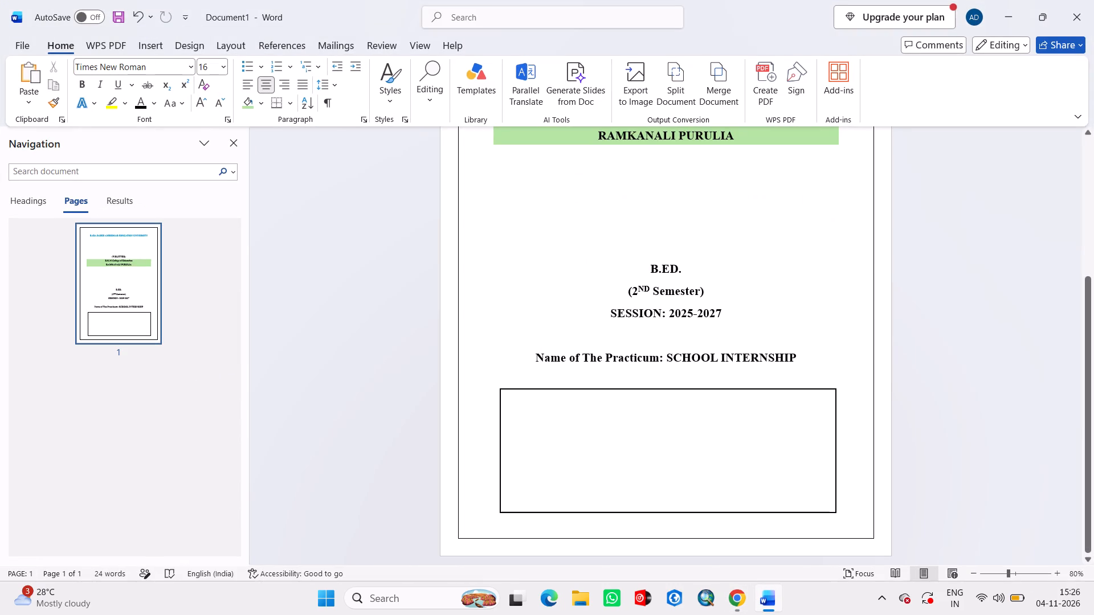
{"action": "left_click", "coordinate": [655, 180]}
{"action": "left_click", "coordinate": [156, 55]}
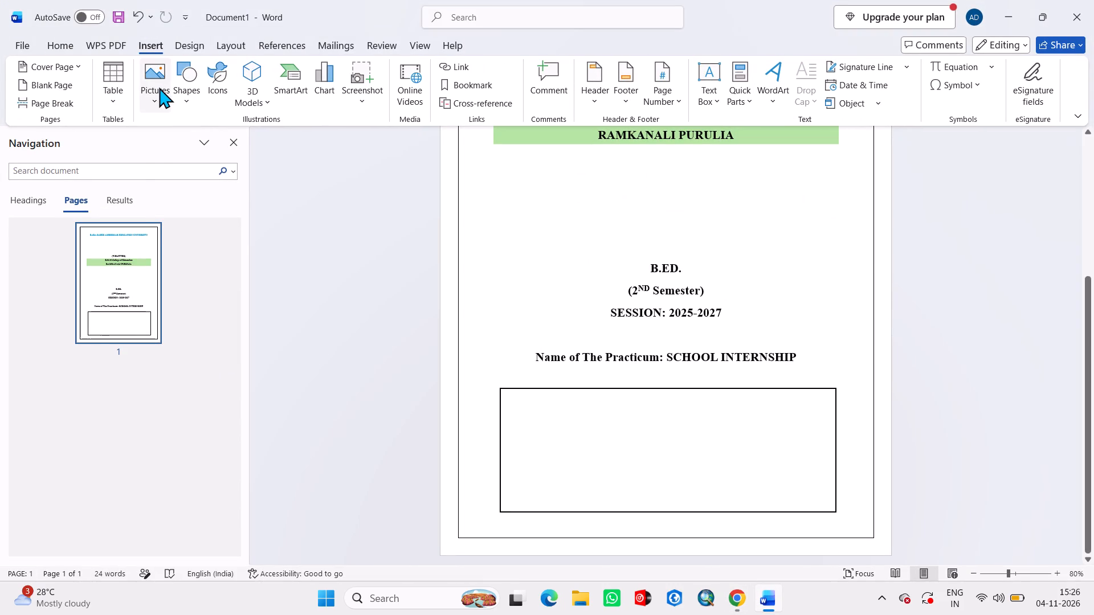
{"action": "left_click", "coordinate": [159, 87]}
{"action": "left_click", "coordinate": [178, 139]}
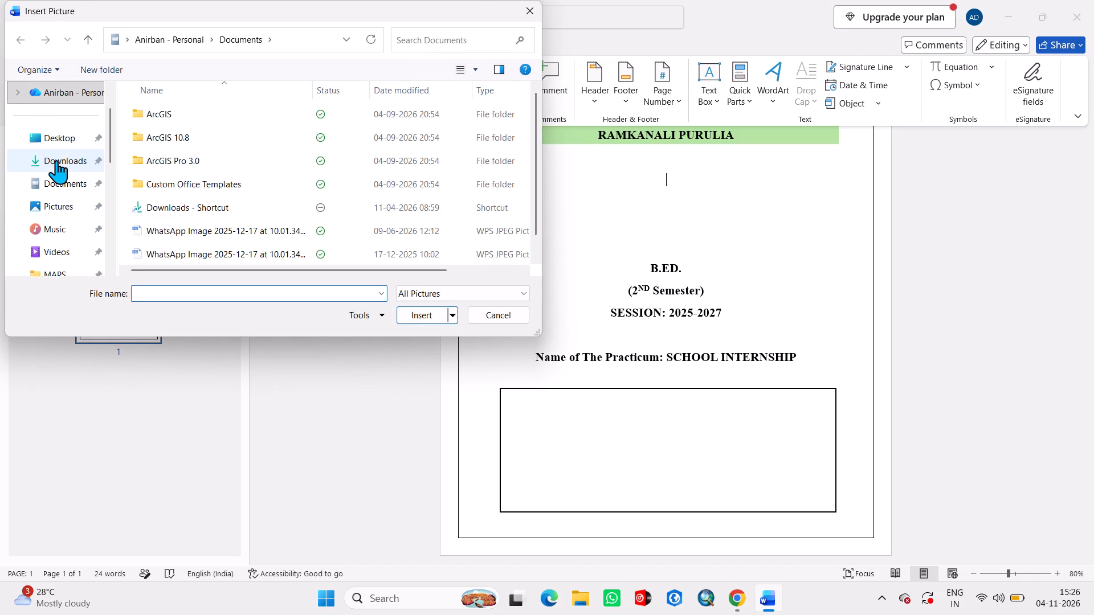
{"action": "left_click", "coordinate": [56, 160]}
{"action": "left_click", "coordinate": [173, 133]}
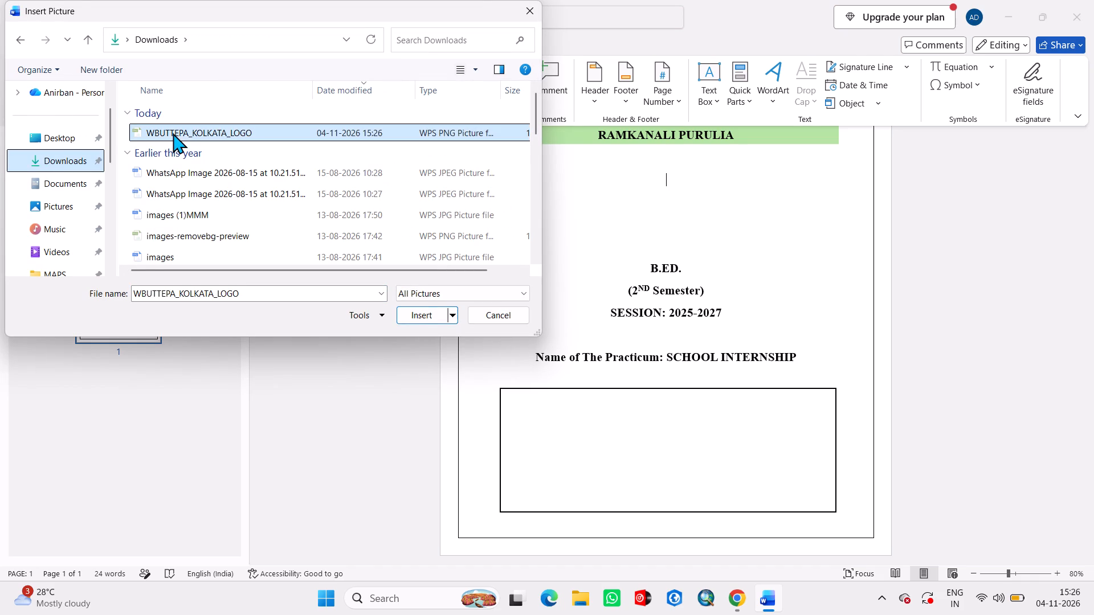
{"action": "left_click", "coordinate": [417, 321]}
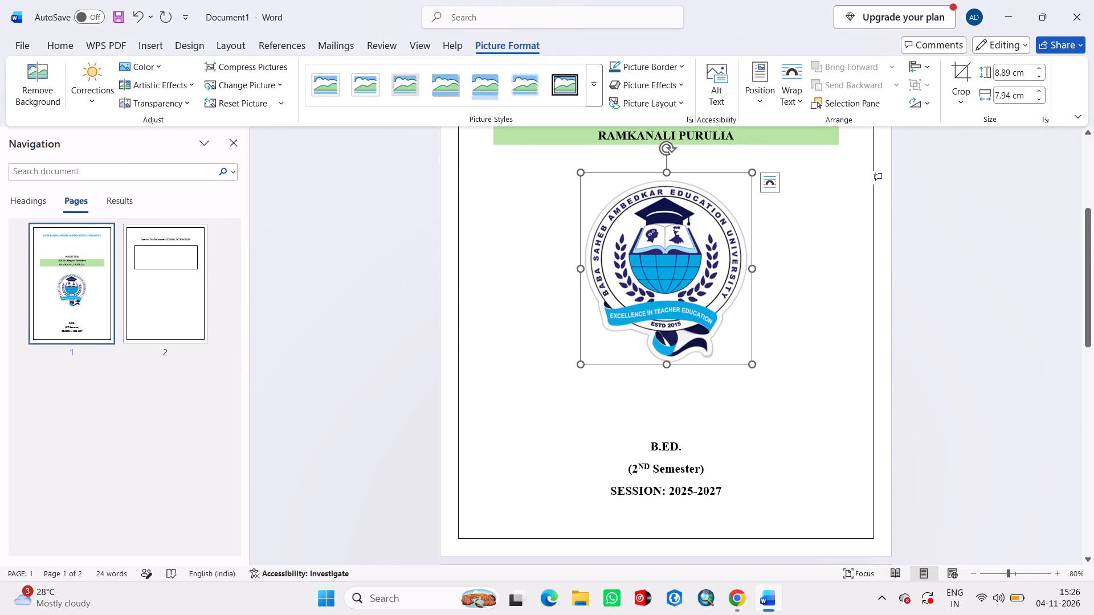
Shrink the inserted logo proportionally to about 3.64 cm high and 3.25 cm wide.
{"action": "left_click_drag", "start_coordinate": [754, 367], "coordinate": [677, 246]}
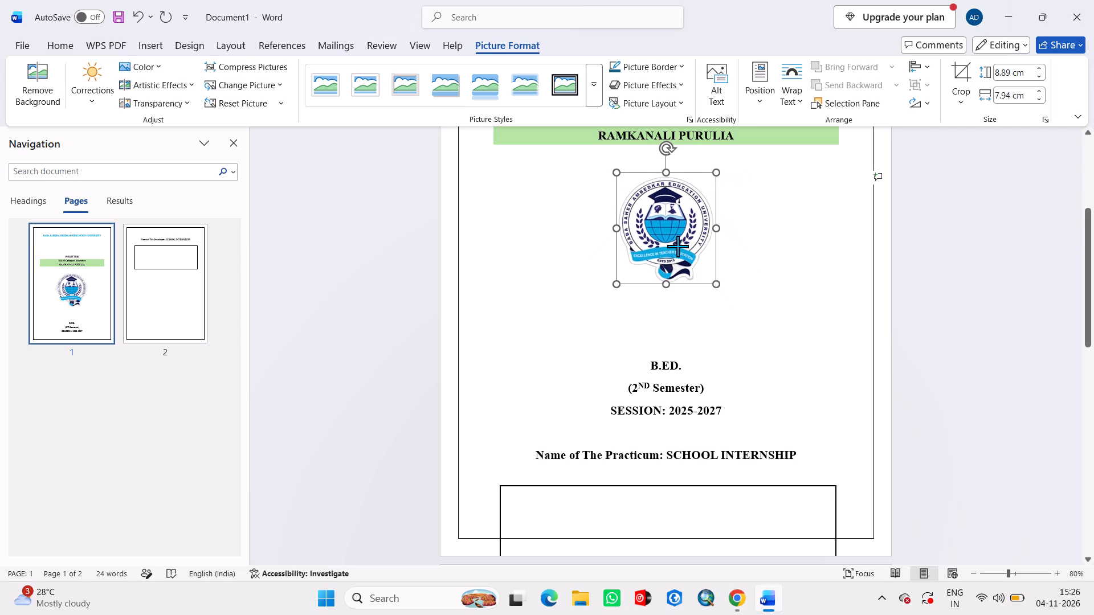
{"action": "left_click_drag", "start_coordinate": [677, 246], "coordinate": [651, 196]}
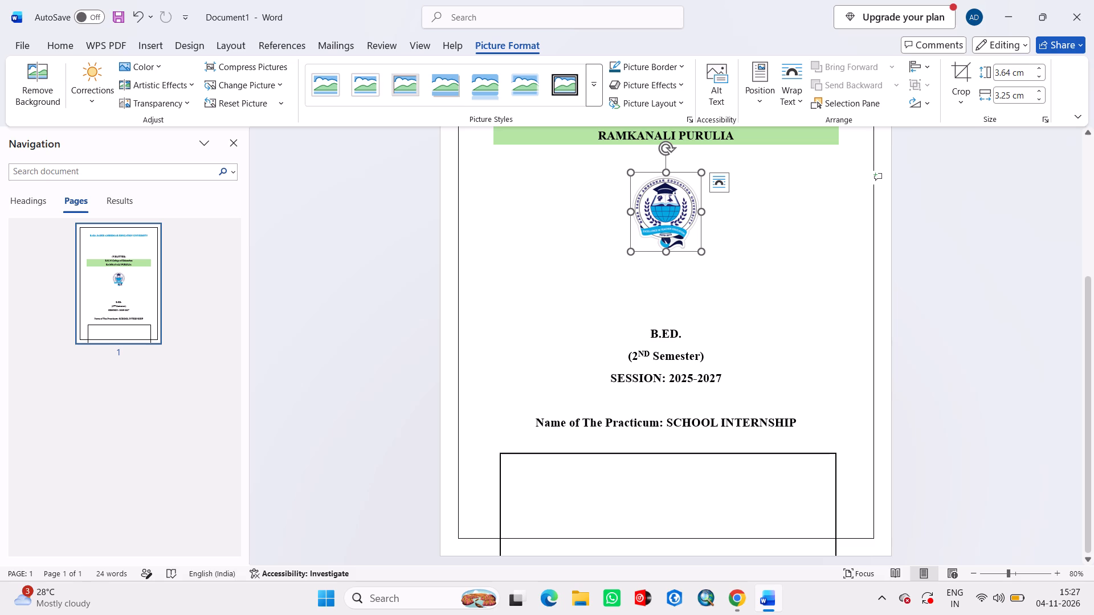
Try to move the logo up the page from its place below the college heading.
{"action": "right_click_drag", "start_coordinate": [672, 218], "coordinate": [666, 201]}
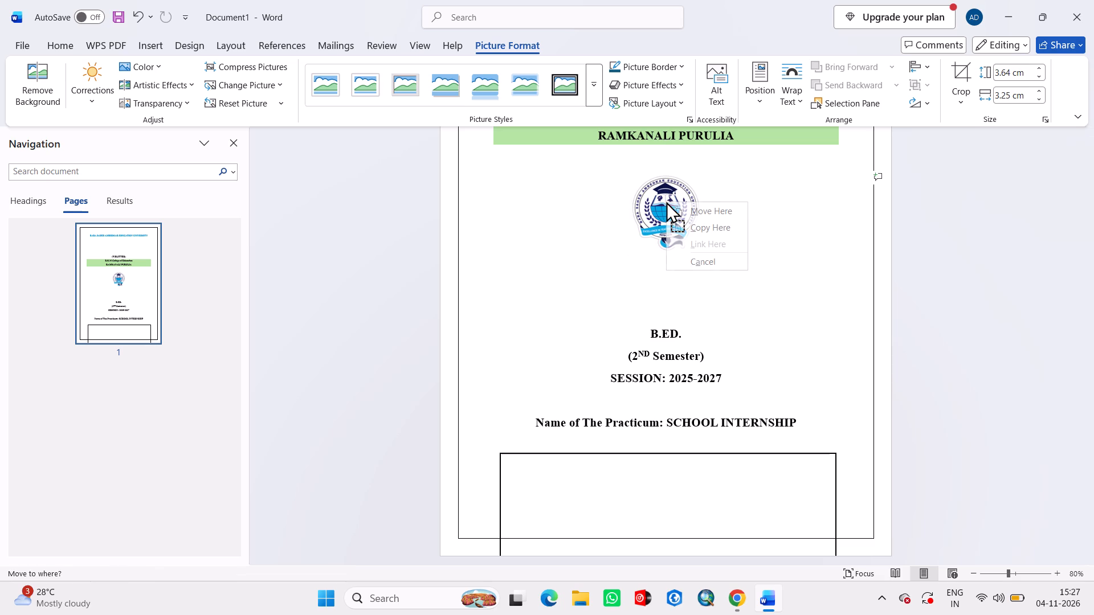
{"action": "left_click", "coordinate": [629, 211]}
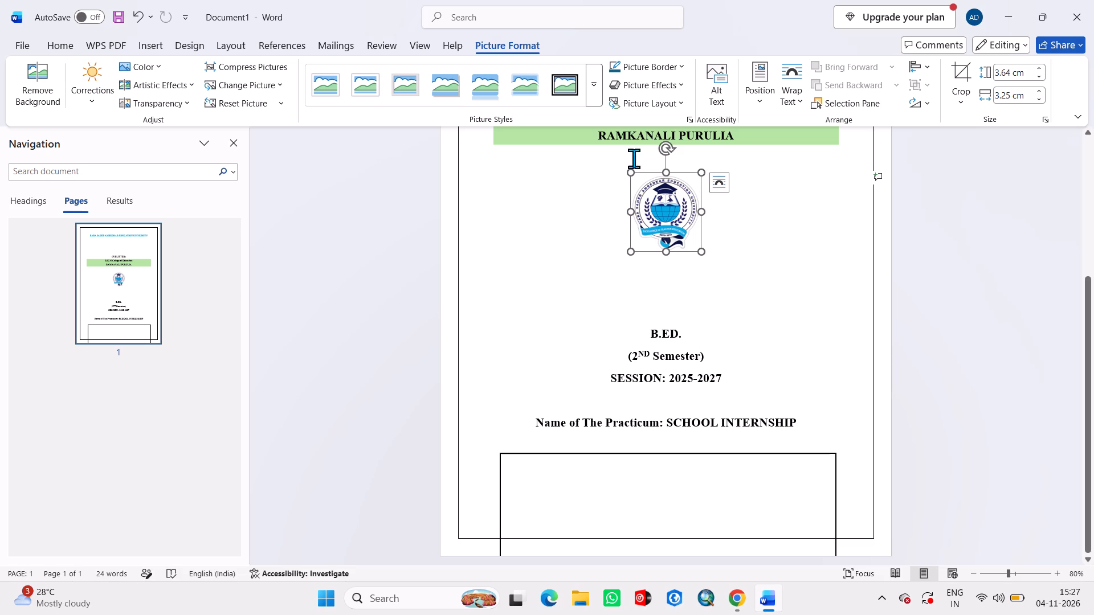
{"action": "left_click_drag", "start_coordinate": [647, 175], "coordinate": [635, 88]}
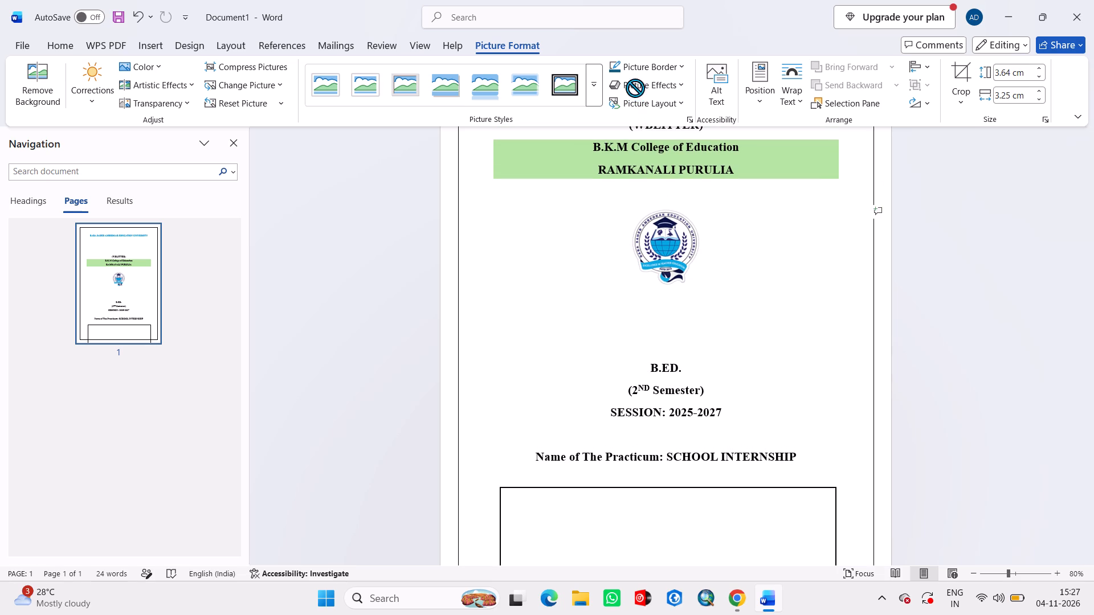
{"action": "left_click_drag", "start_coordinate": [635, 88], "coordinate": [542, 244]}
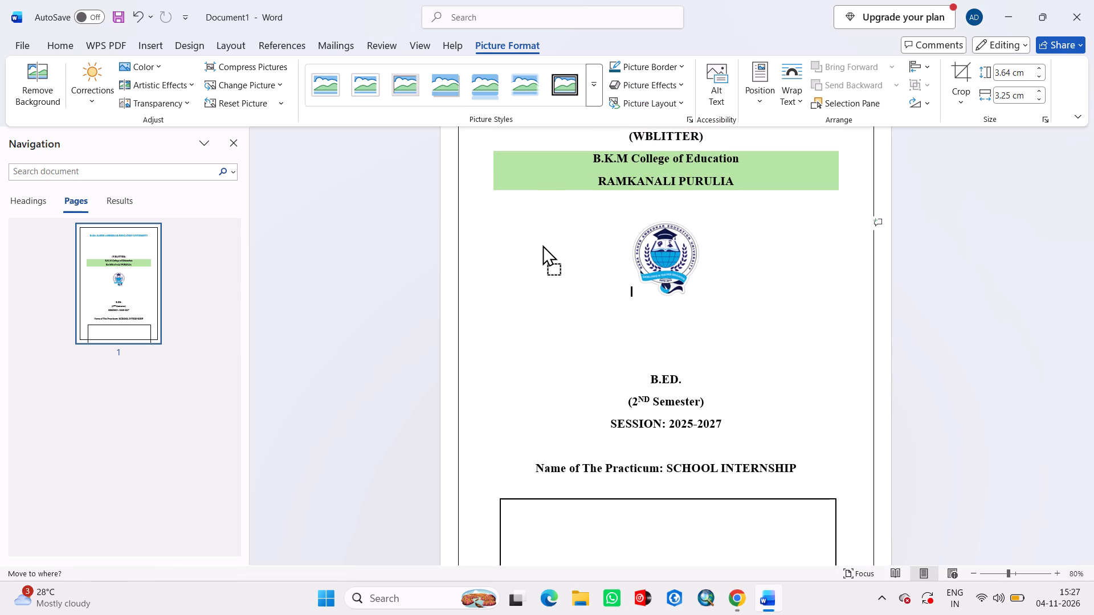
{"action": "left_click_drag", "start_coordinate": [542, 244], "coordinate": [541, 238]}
Move the logo to the blank space directly beneath the BABA SAHEB AMBEDKAR EDUCATION UNIVERSITY heading.
{"action": "scroll", "coordinate": [541, 238], "scroll_direction": "up", "scroll_amount": 2}
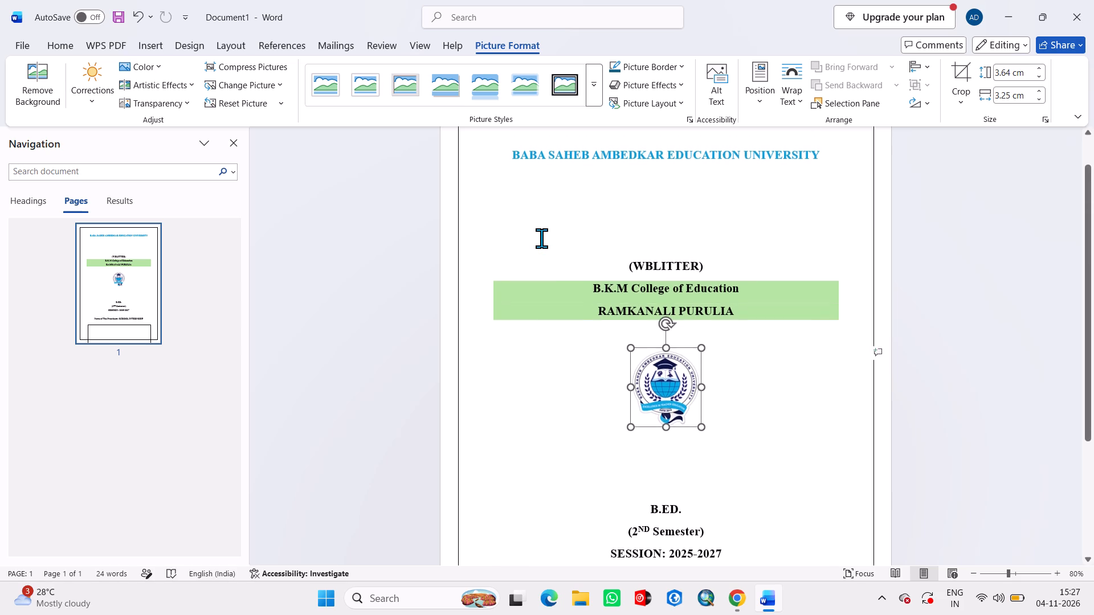
{"action": "scroll", "coordinate": [541, 238], "scroll_direction": "up", "scroll_amount": 1}
{"action": "left_click_drag", "start_coordinate": [642, 382], "coordinate": [634, 280]}
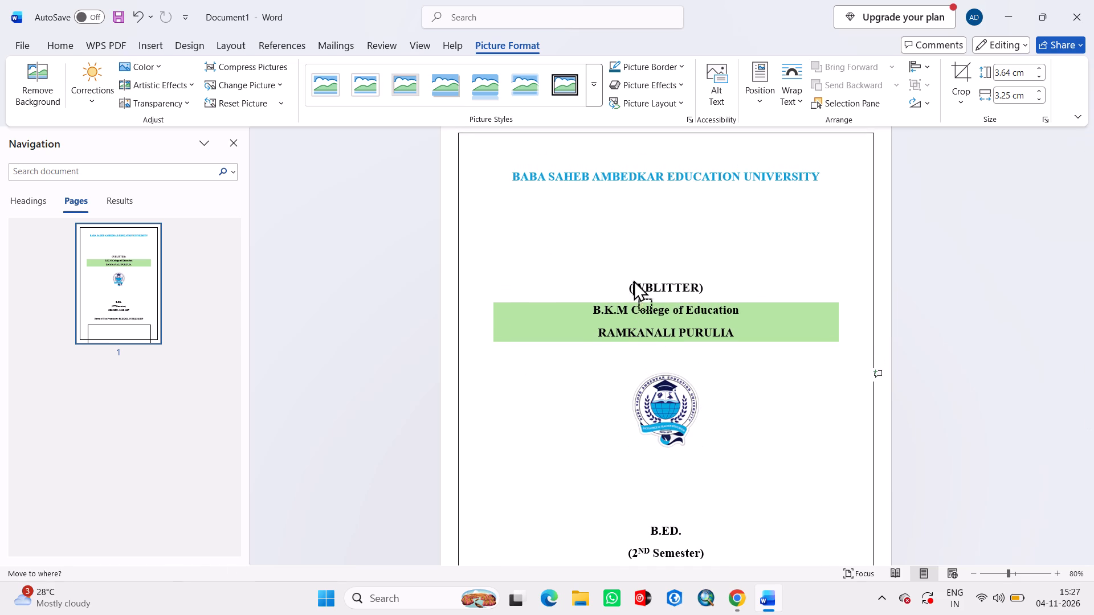
{"action": "left_click_drag", "start_coordinate": [634, 280], "coordinate": [644, 215]}
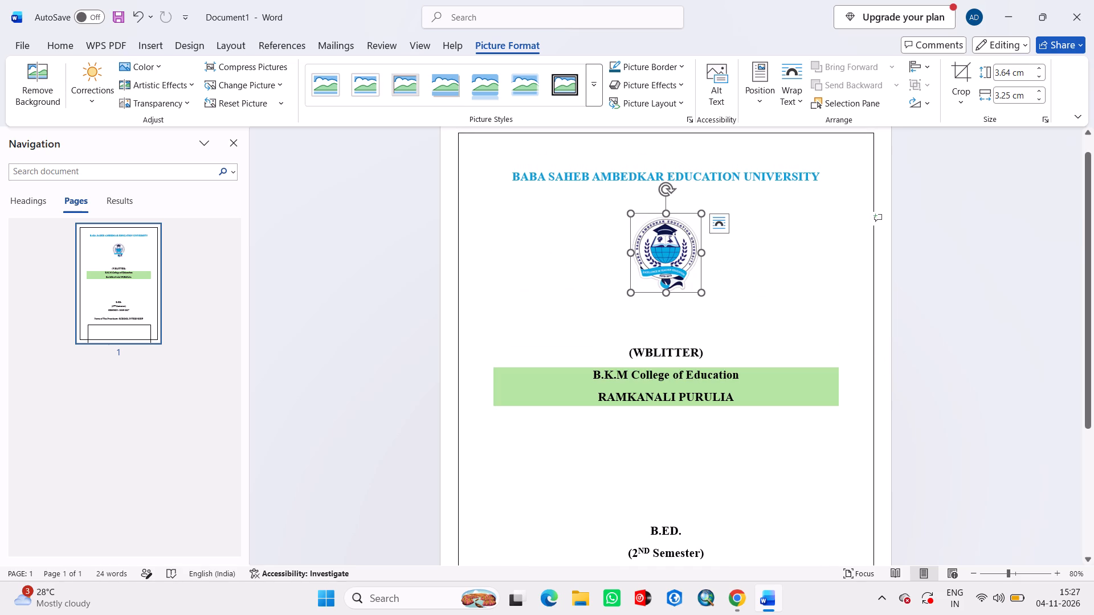
Shrink the logo further, to about 2.25 cm high and 2.01 cm wide.
{"action": "left_click_drag", "start_coordinate": [704, 295], "coordinate": [674, 252]}
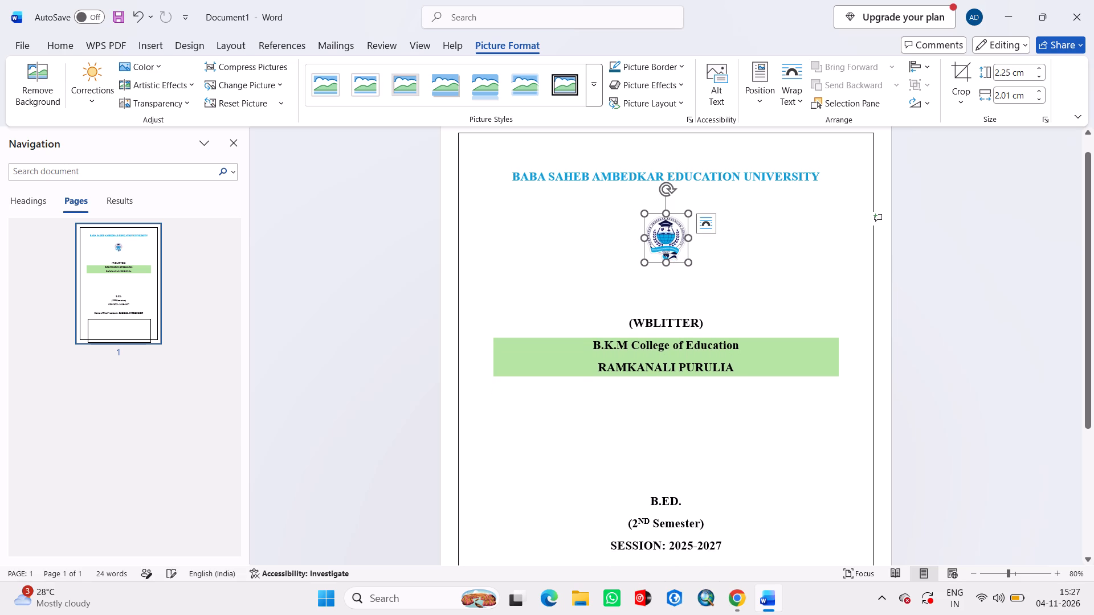
Remove a blank line between the logo and the (WBLITTER) line.
{"action": "left_click", "coordinate": [671, 302]}
{"action": "key", "text": "BackSpace"}
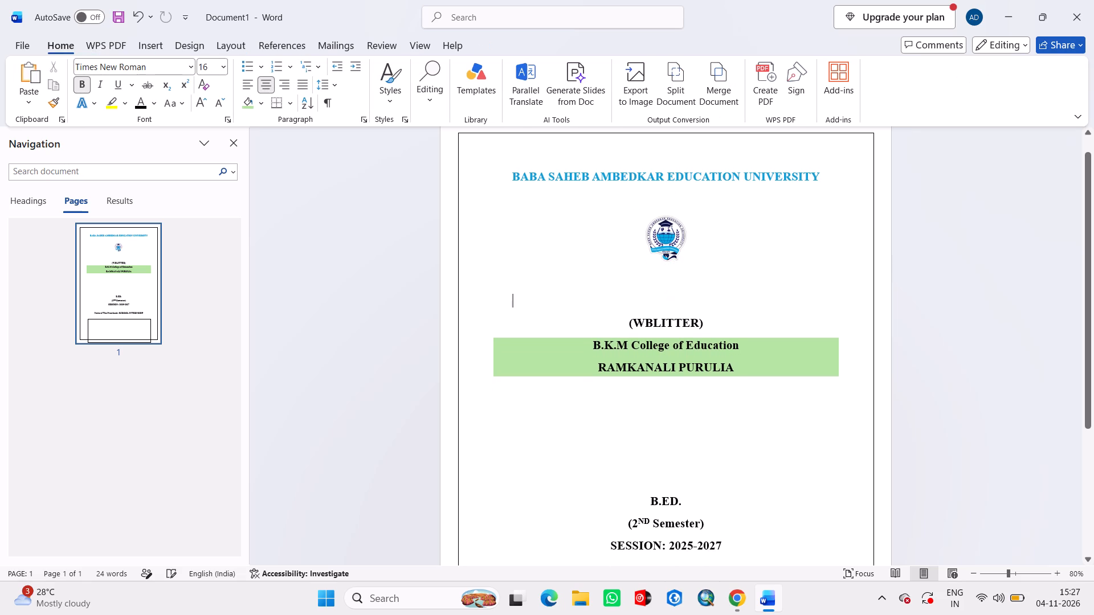
{"action": "key", "text": "BackSpace"}
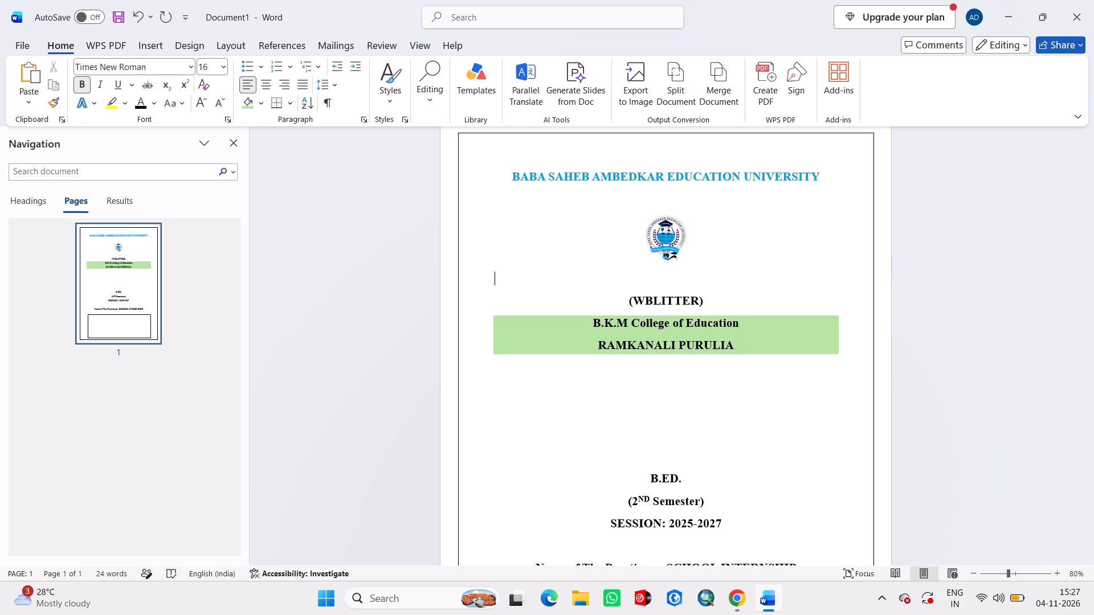
Enlarge the university logo slightly, keeping its proportions.
{"action": "left_click", "coordinate": [676, 232]}
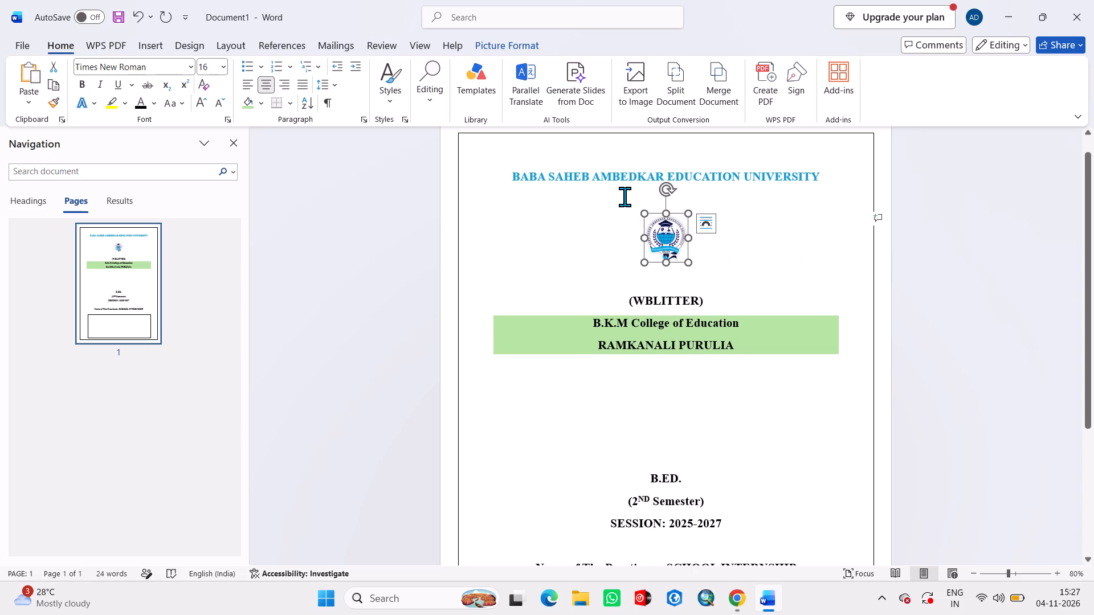
{"action": "left_click_drag", "start_coordinate": [645, 214], "coordinate": [637, 203]}
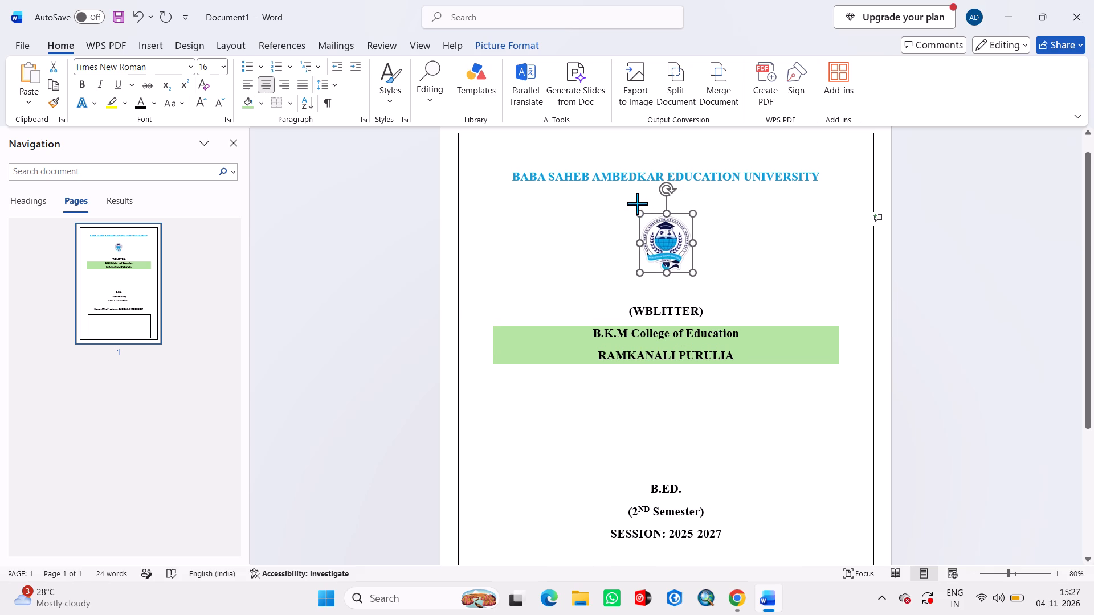
{"action": "left_click_drag", "start_coordinate": [637, 203], "coordinate": [636, 202]}
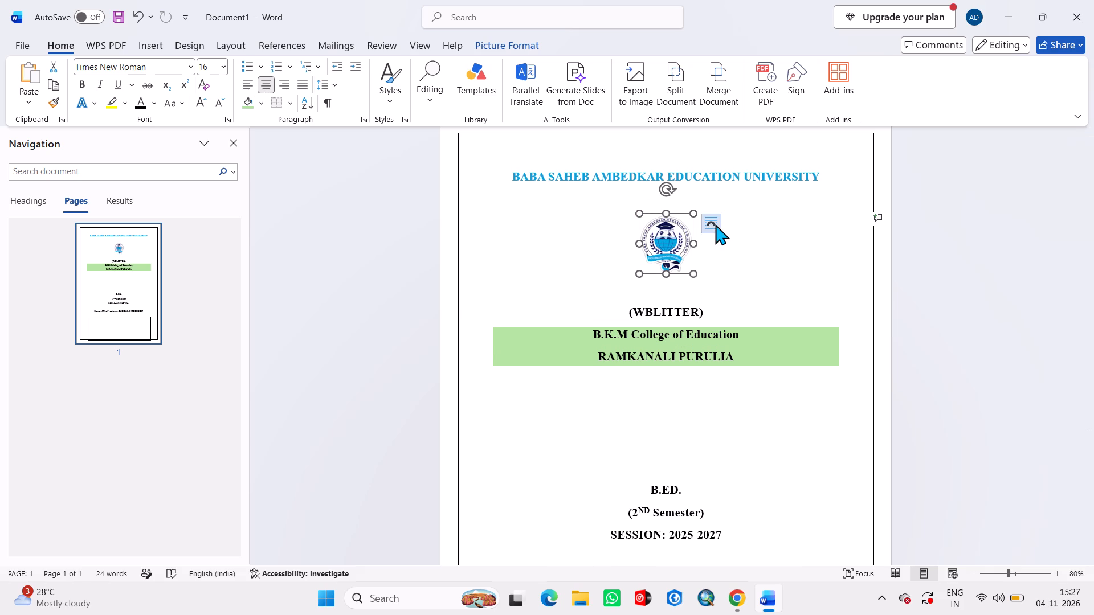
Give the logo Square text wrapping and move it up, centred between the university heading and the (WBLITTER) line.
{"action": "left_click", "coordinate": [715, 224]}
{"action": "left_click", "coordinate": [753, 319]}
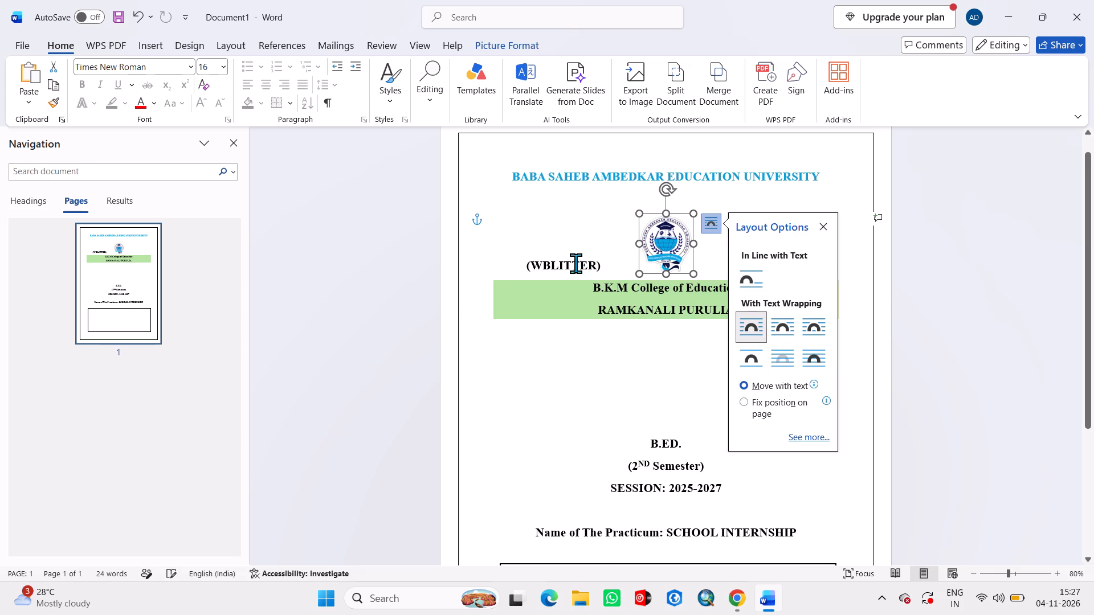
{"action": "left_click", "coordinate": [560, 221]}
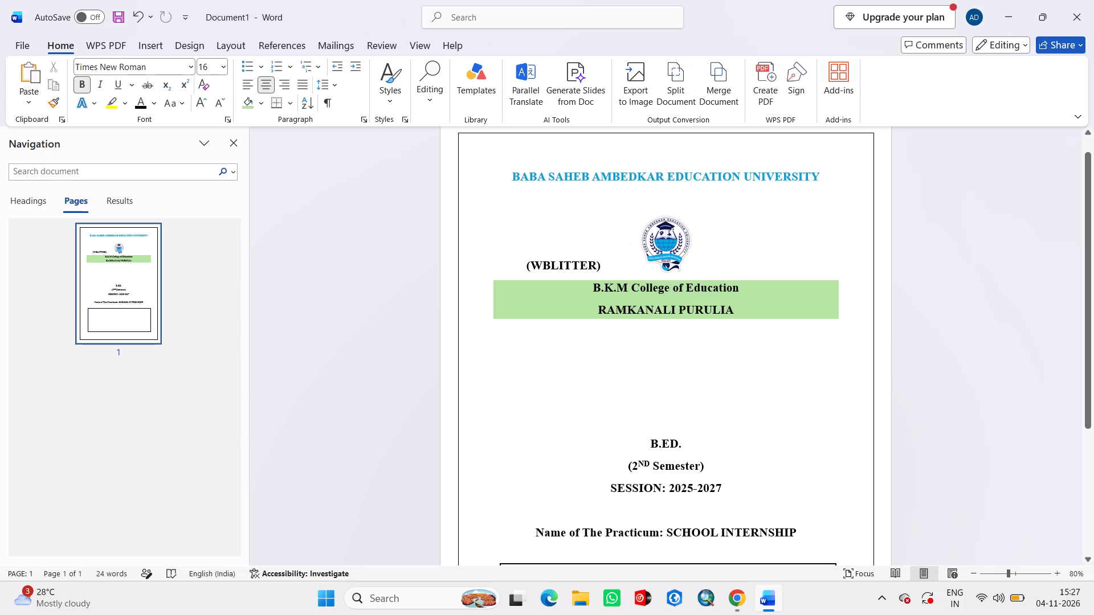
{"action": "left_click_drag", "start_coordinate": [661, 239], "coordinate": [655, 222]}
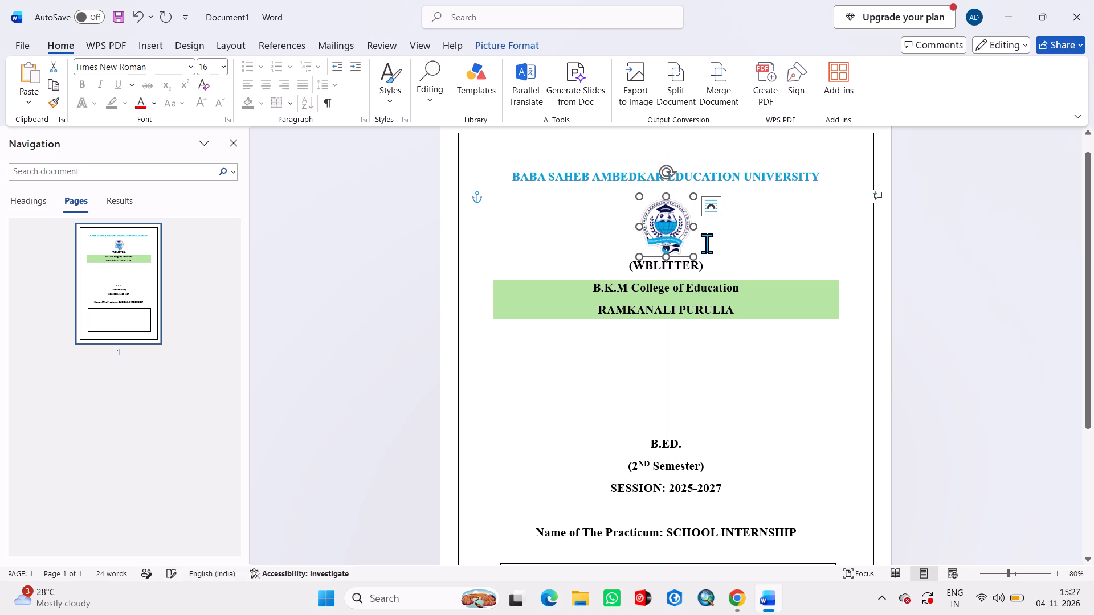
Insert a blank line before (WBLITTER) to separate it from the logo.
{"action": "left_click", "coordinate": [624, 262]}
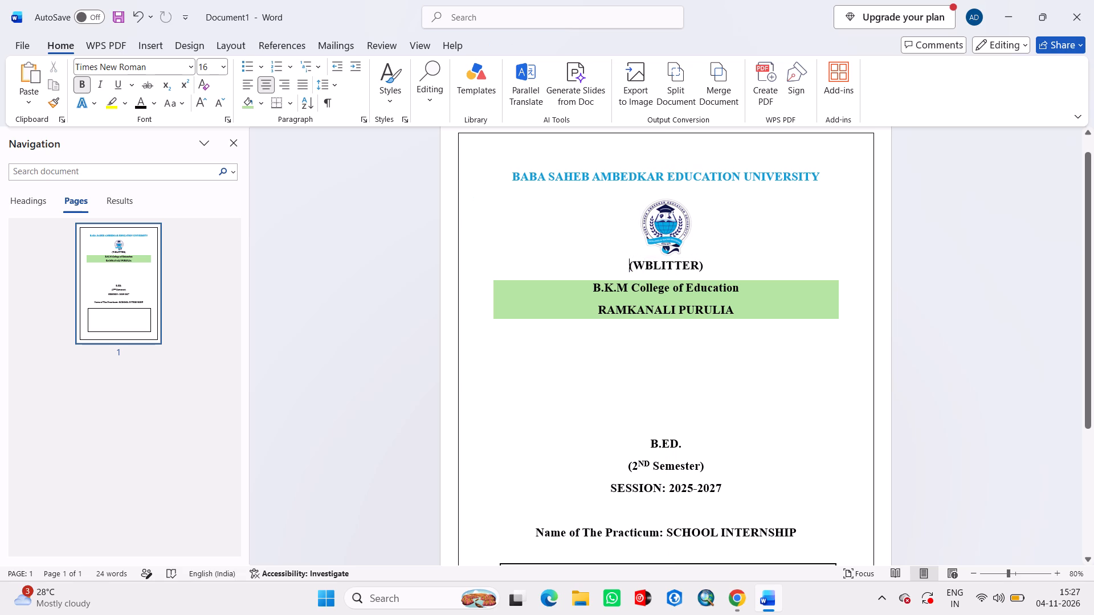
{"action": "key", "text": "Return"}
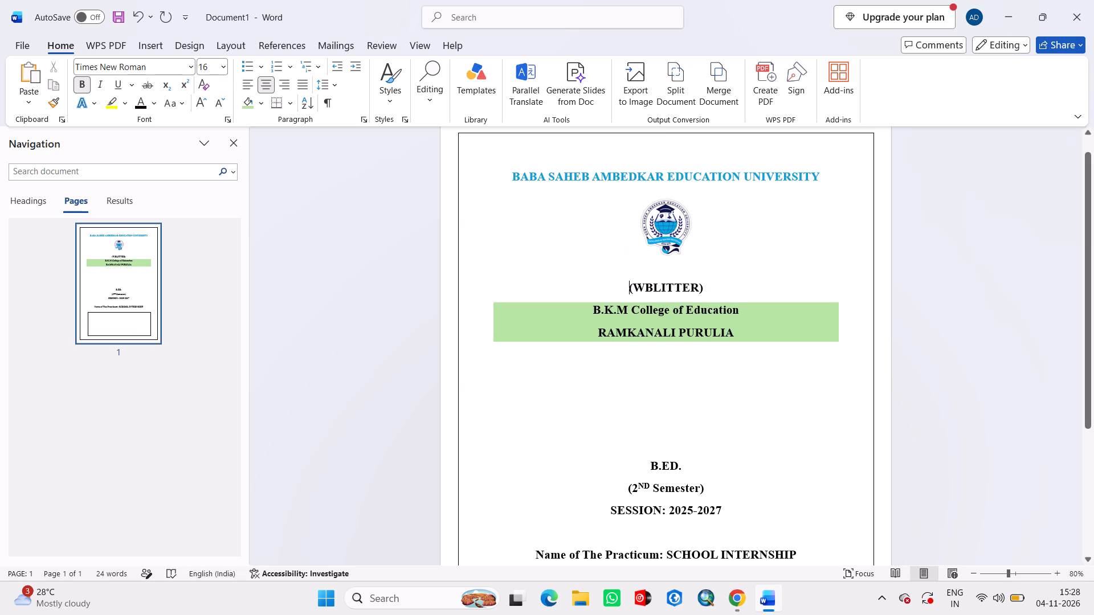
Extend the top edge of the outlined box upward to just below the Name of The Practicum line.
{"action": "scroll", "coordinate": [632, 393], "scroll_direction": "down", "scroll_amount": 1}
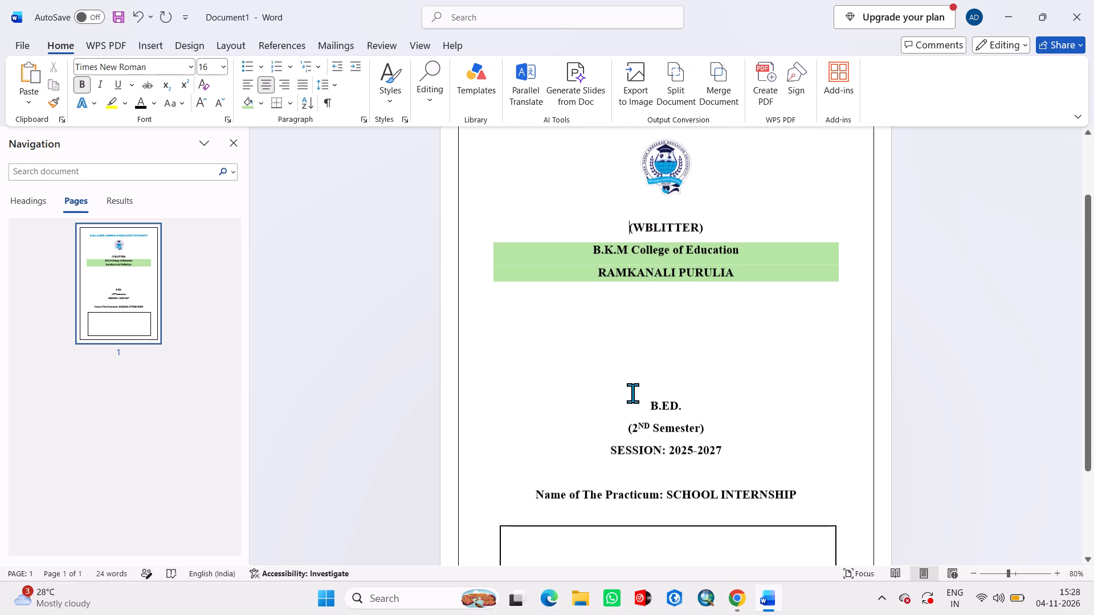
{"action": "scroll", "coordinate": [632, 393], "scroll_direction": "down", "scroll_amount": 1}
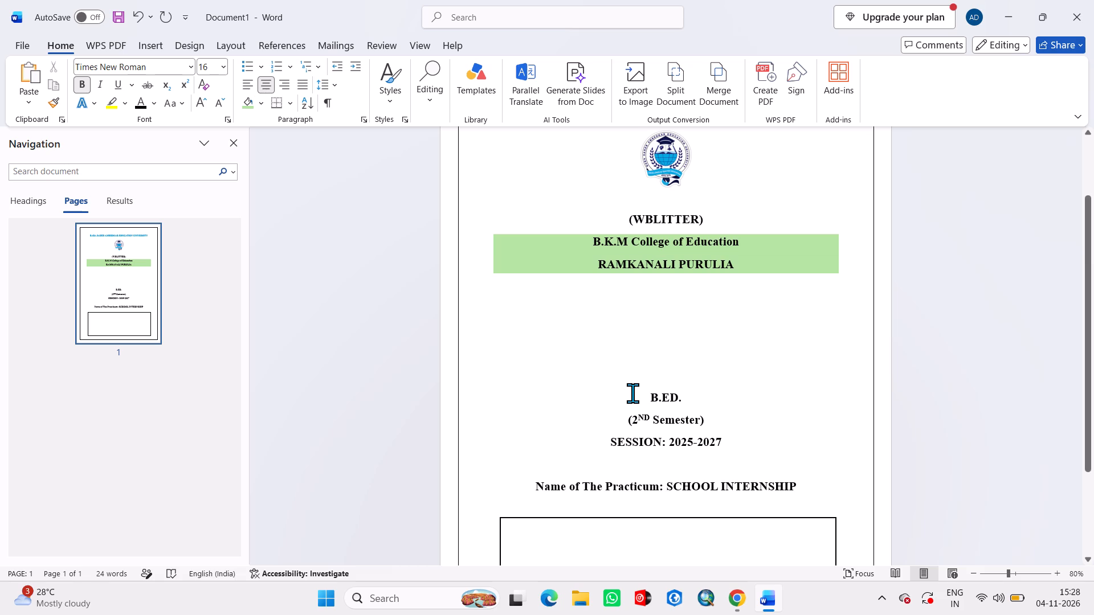
{"action": "scroll", "coordinate": [659, 366], "scroll_direction": "down", "scroll_amount": 1}
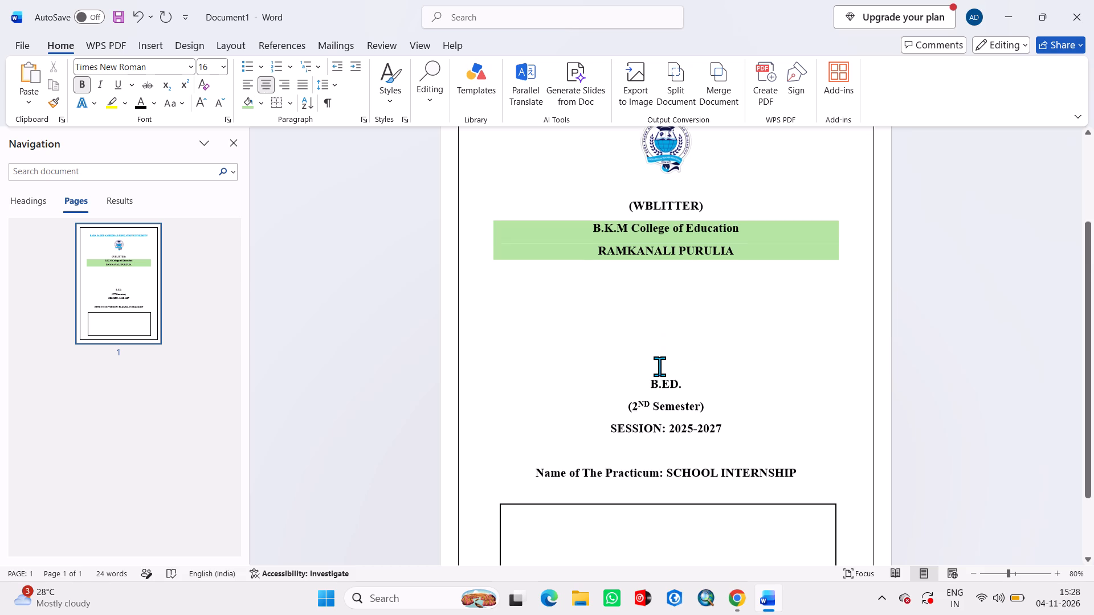
{"action": "scroll", "coordinate": [659, 366], "scroll_direction": "down", "scroll_amount": 3}
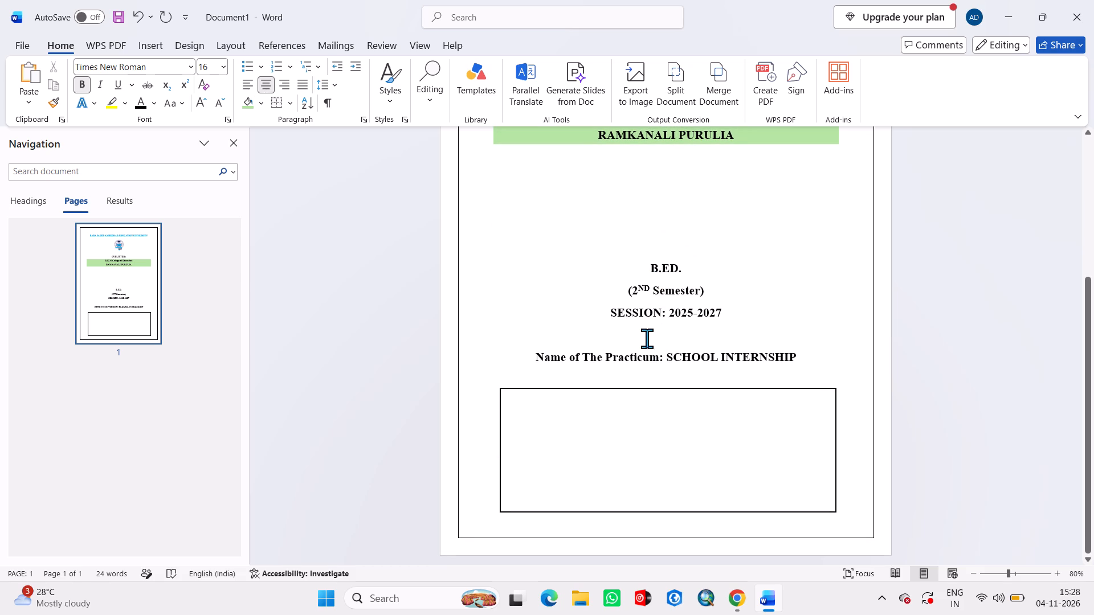
{"action": "left_click", "coordinate": [631, 388]}
{"action": "left_click", "coordinate": [627, 420]}
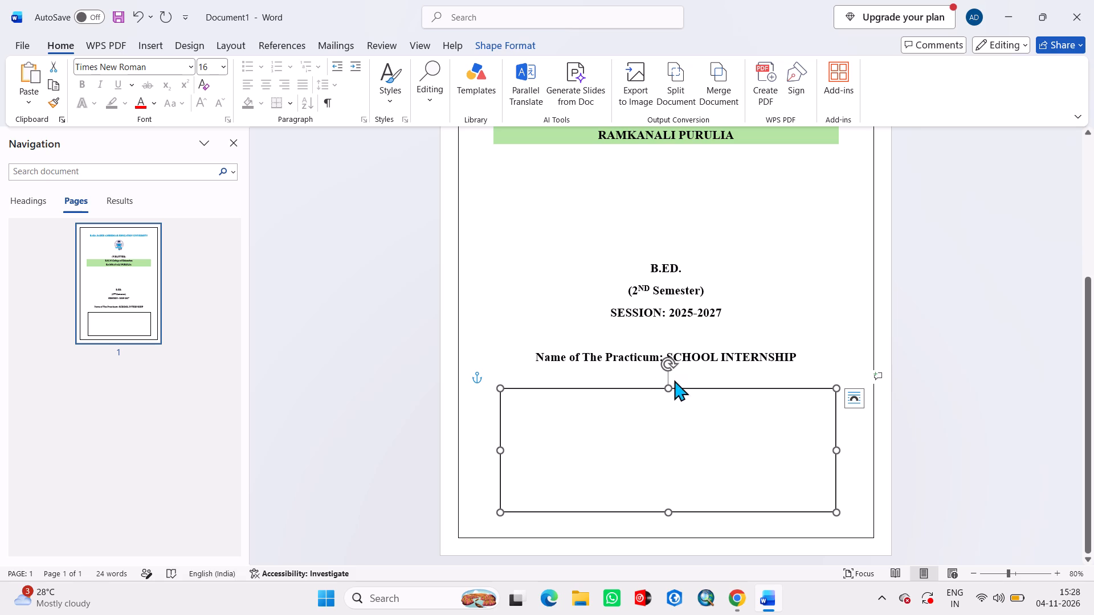
{"action": "left_click_drag", "start_coordinate": [666, 383], "coordinate": [664, 370]}
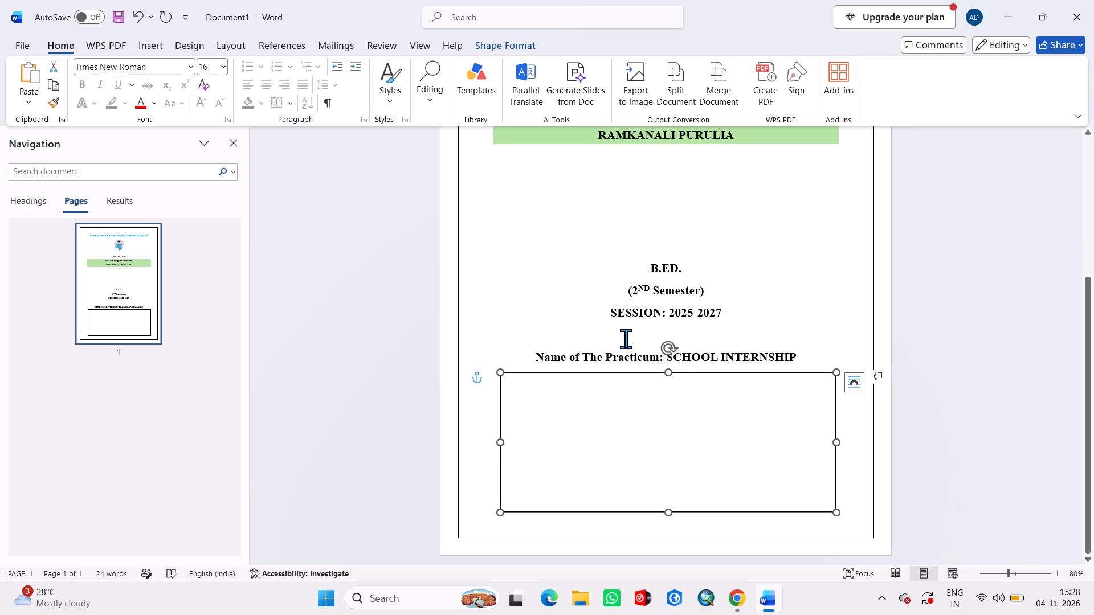
Remove the blank line between SESSION: 2025-2027 and the Name of The Practicum line.
{"action": "left_click", "coordinate": [626, 338]}
{"action": "key", "text": "BackSpace"}
{"action": "key", "text": "BackSpace"}
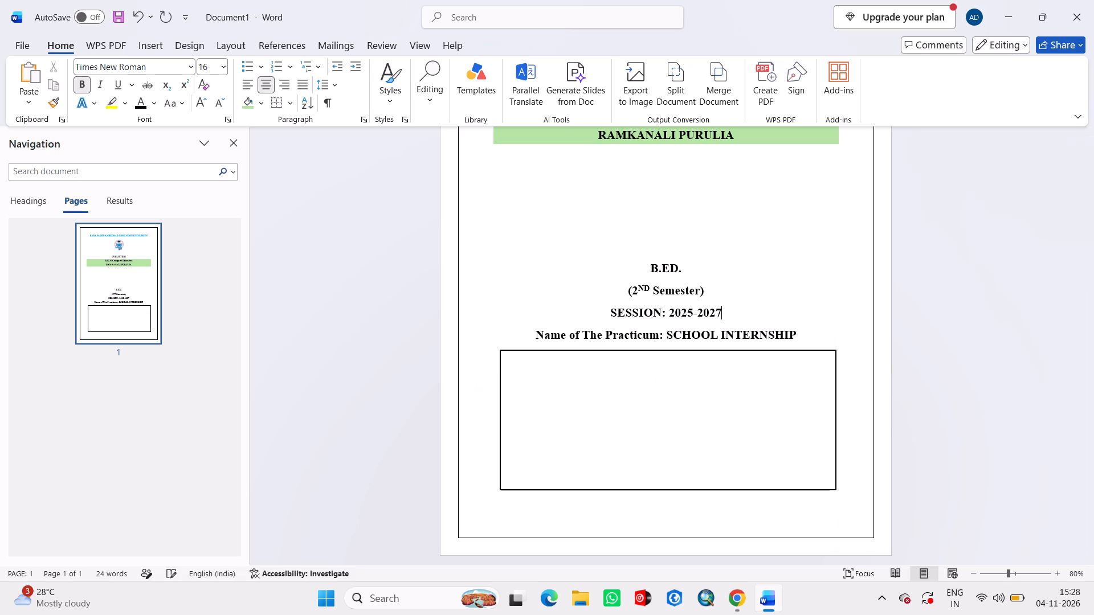
Extend the bottom edge of the outlined box slightly downward towards the page border.
{"action": "left_click", "coordinate": [668, 486]}
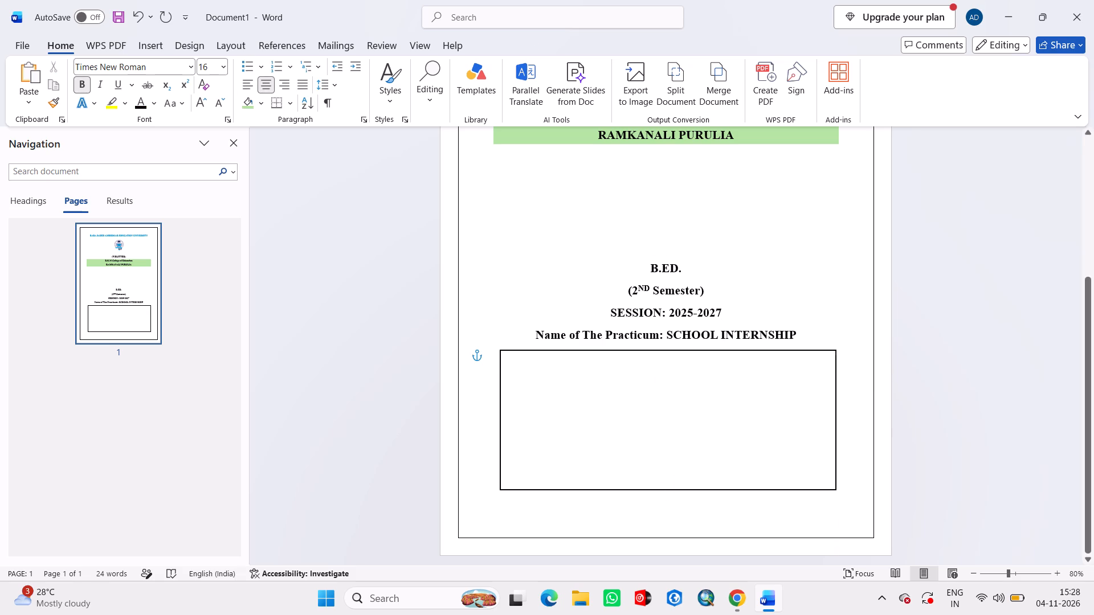
{"action": "left_click_drag", "start_coordinate": [666, 495], "coordinate": [666, 499]}
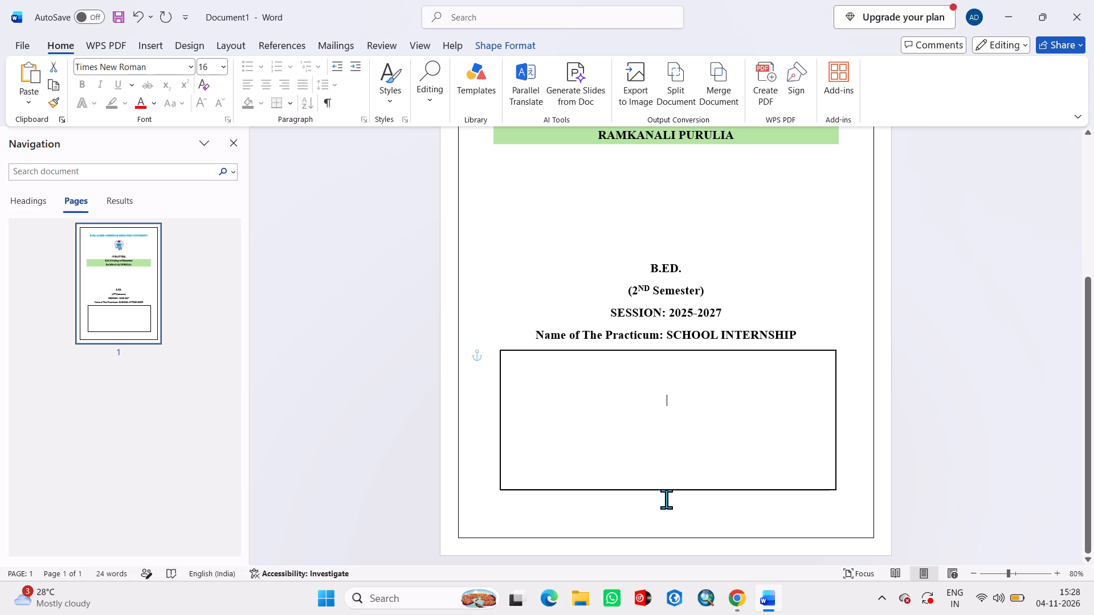
{"action": "left_click_drag", "start_coordinate": [666, 499], "coordinate": [665, 508]}
{"action": "left_click", "coordinate": [663, 474]}
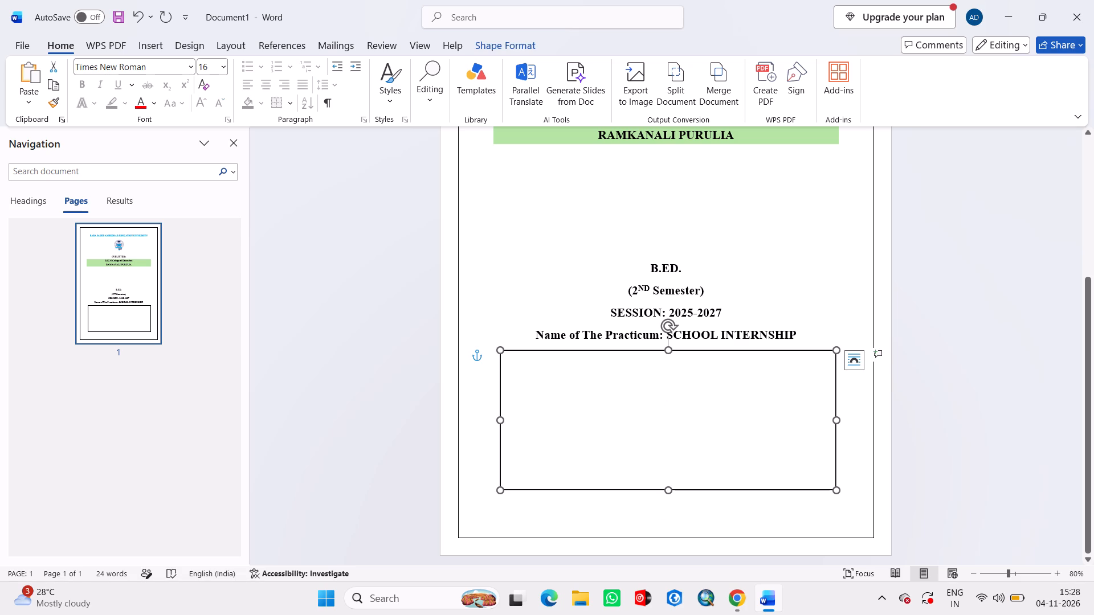
{"action": "left_click_drag", "start_coordinate": [669, 491], "coordinate": [668, 498]}
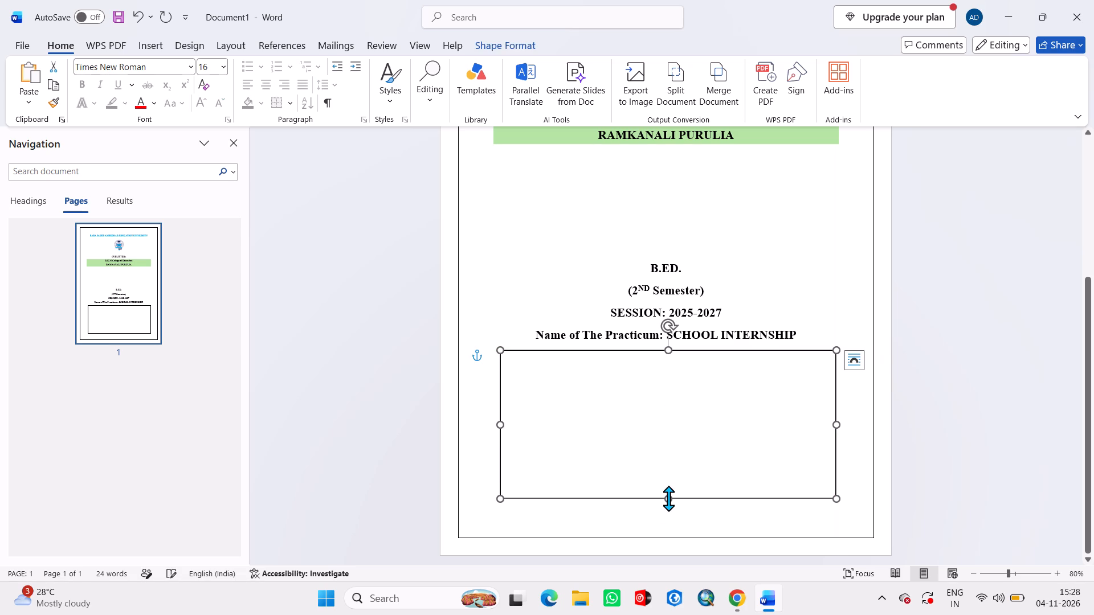
Save the cover page as a Word Document in the B.ED SUGGATION folder on drive D, keeping the suggested file name.
{"action": "scroll", "coordinate": [521, 289], "scroll_direction": "up", "scroll_amount": 2}
{"action": "scroll", "coordinate": [521, 289], "scroll_direction": "down", "scroll_amount": 1}
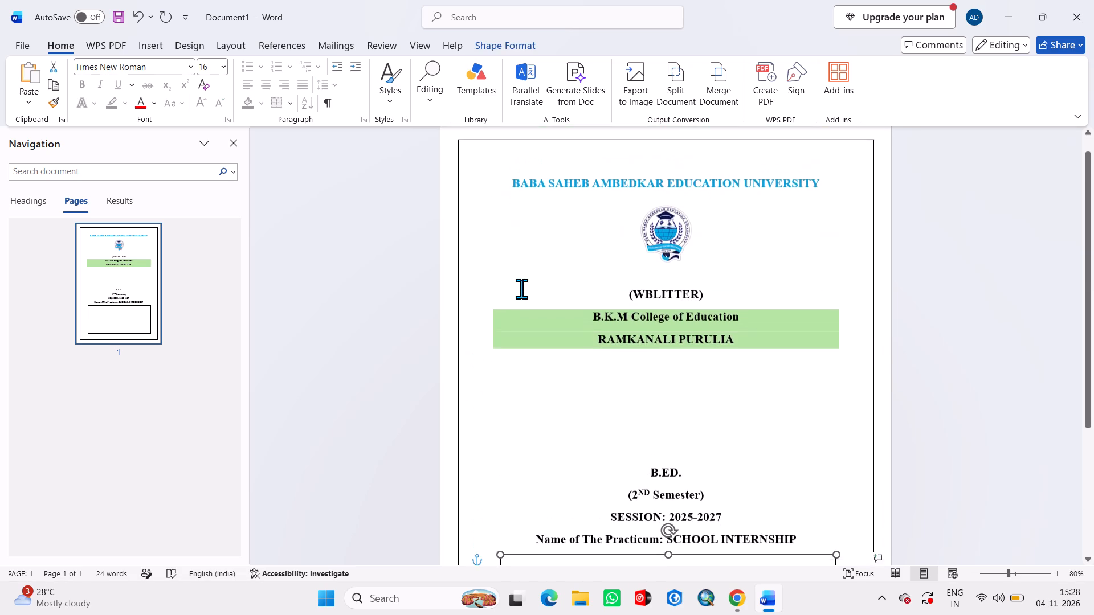
{"action": "scroll", "coordinate": [521, 289], "scroll_direction": "down", "scroll_amount": 2}
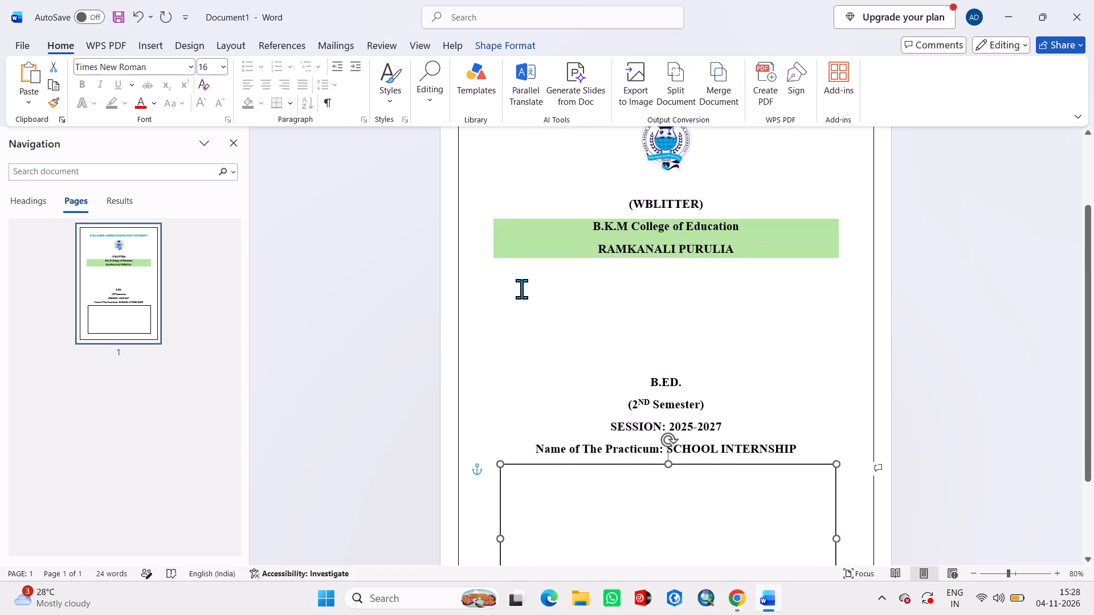
{"action": "left_click", "coordinate": [10, 43]}
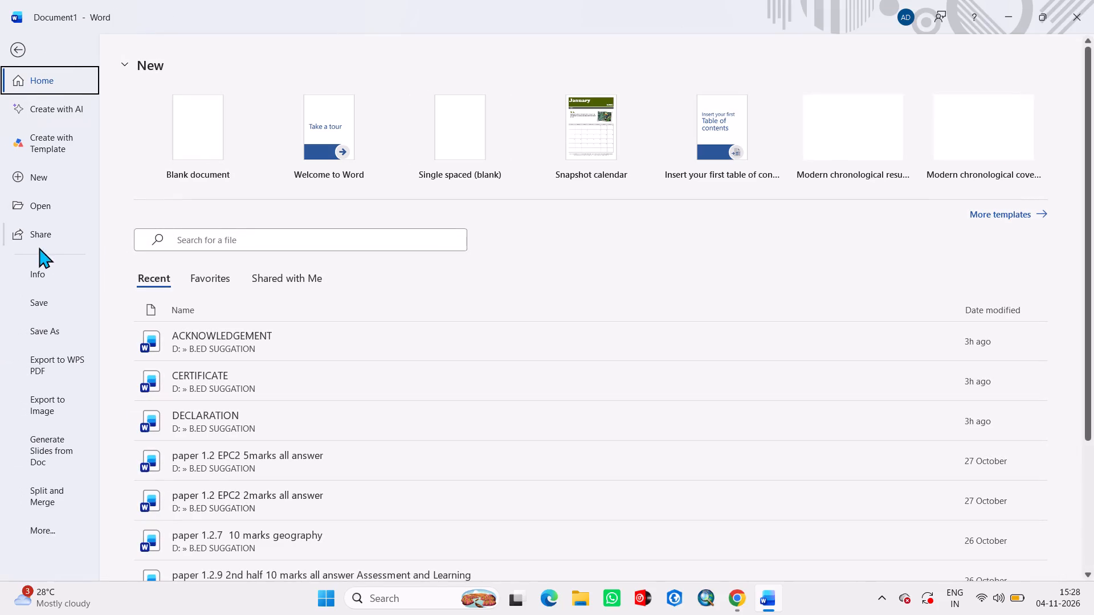
{"action": "left_click", "coordinate": [51, 331]}
{"action": "left_click", "coordinate": [181, 306]}
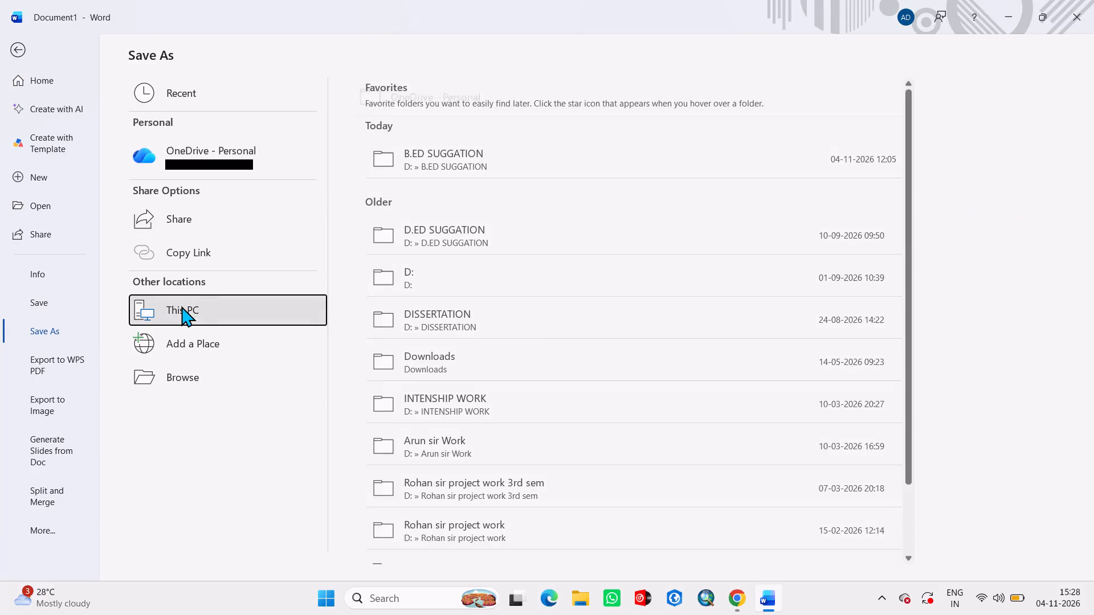
{"action": "double_click", "coordinate": [416, 163]}
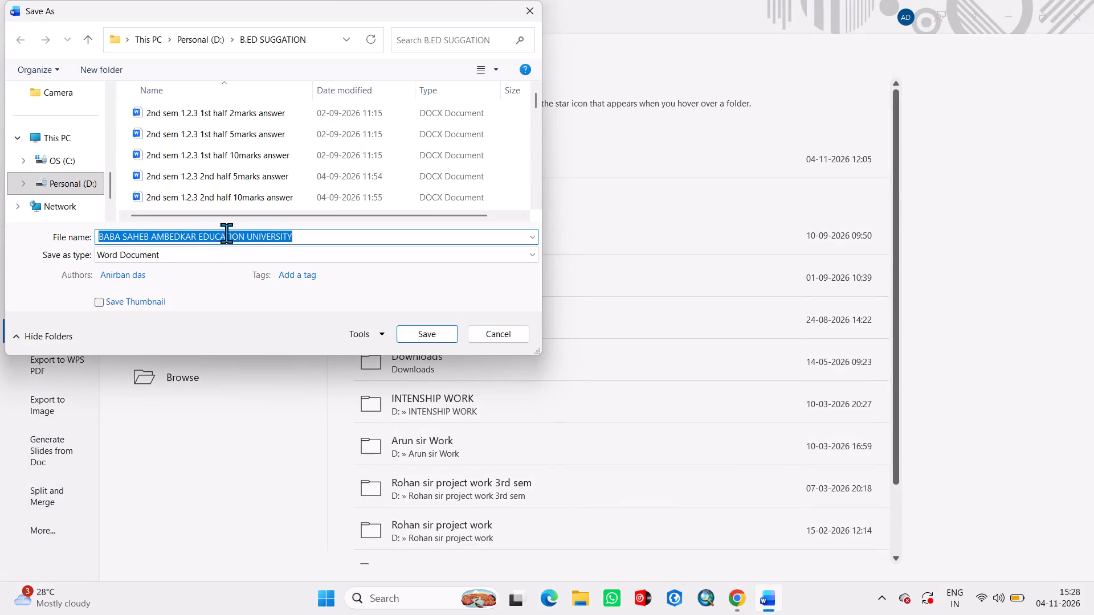
{"action": "left_click", "coordinate": [406, 334]}
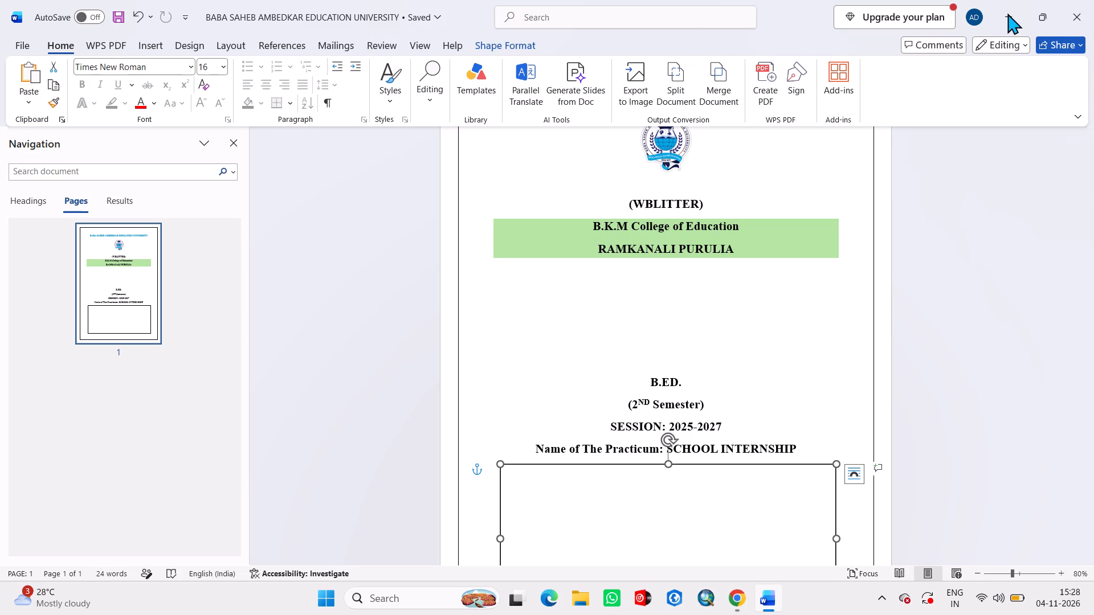
Minimise the Word window to return to the browser behind it.
{"action": "left_click", "coordinate": [1009, 13]}
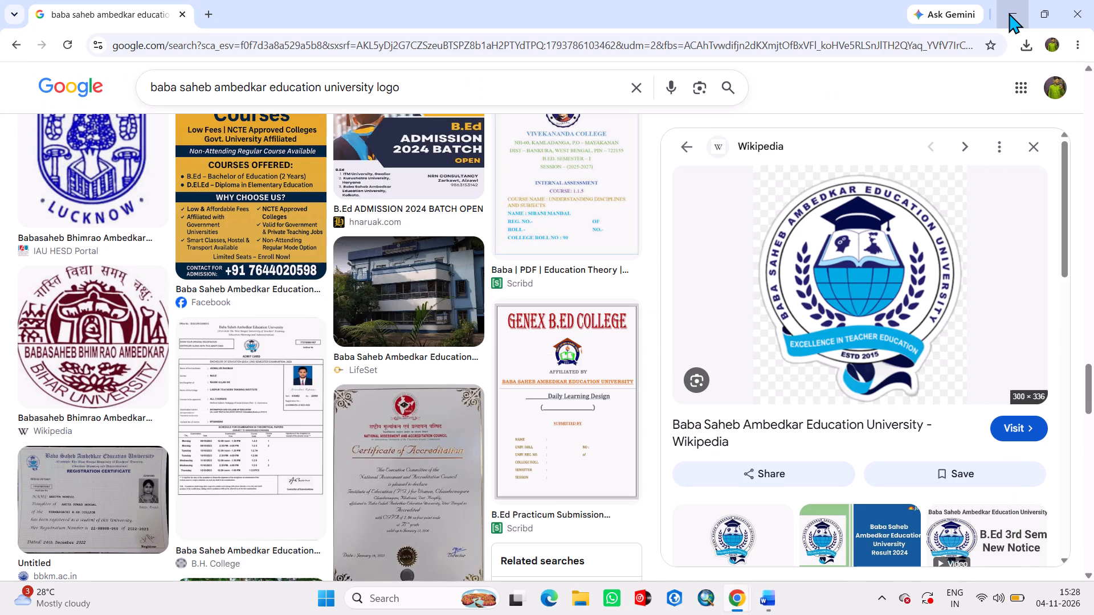
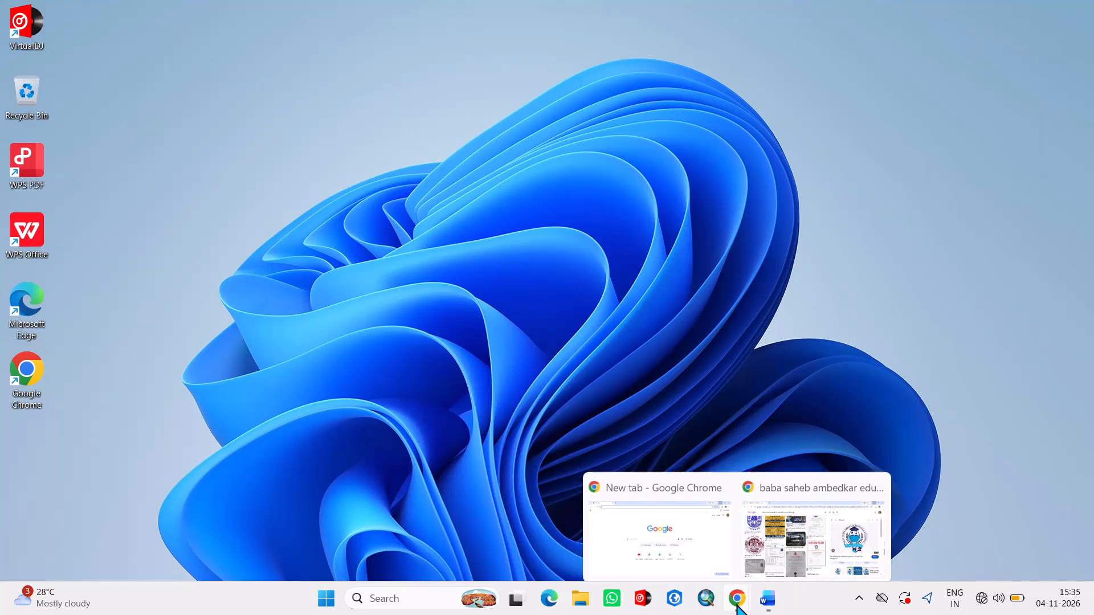
Switch back to the Word cover page and remove one blank line above the B.ED. line.
{"action": "left_click", "coordinate": [766, 606]}
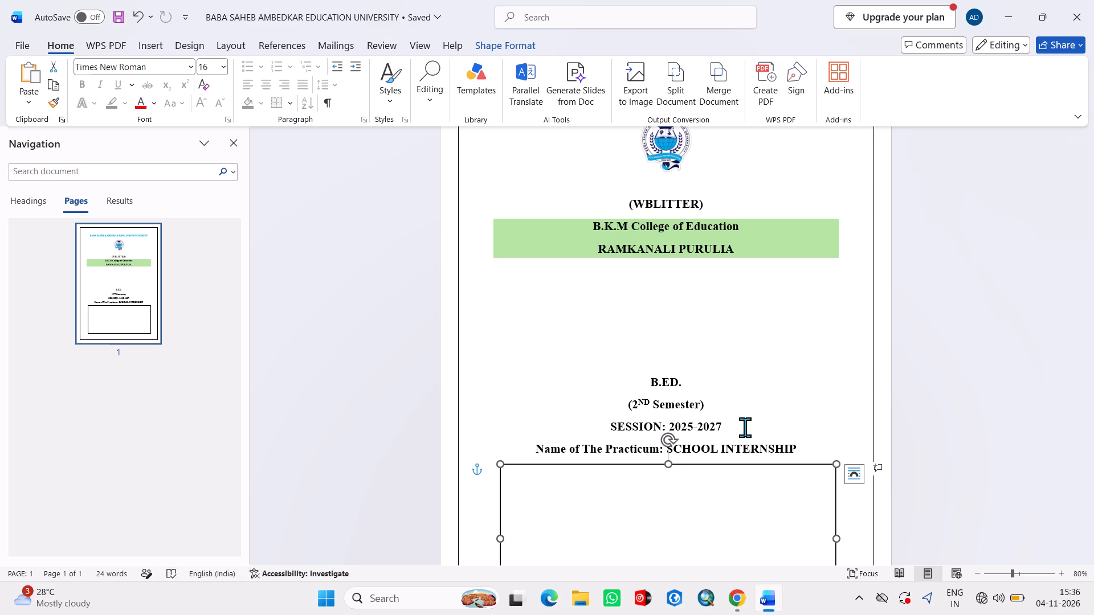
{"action": "left_click", "coordinate": [680, 348]}
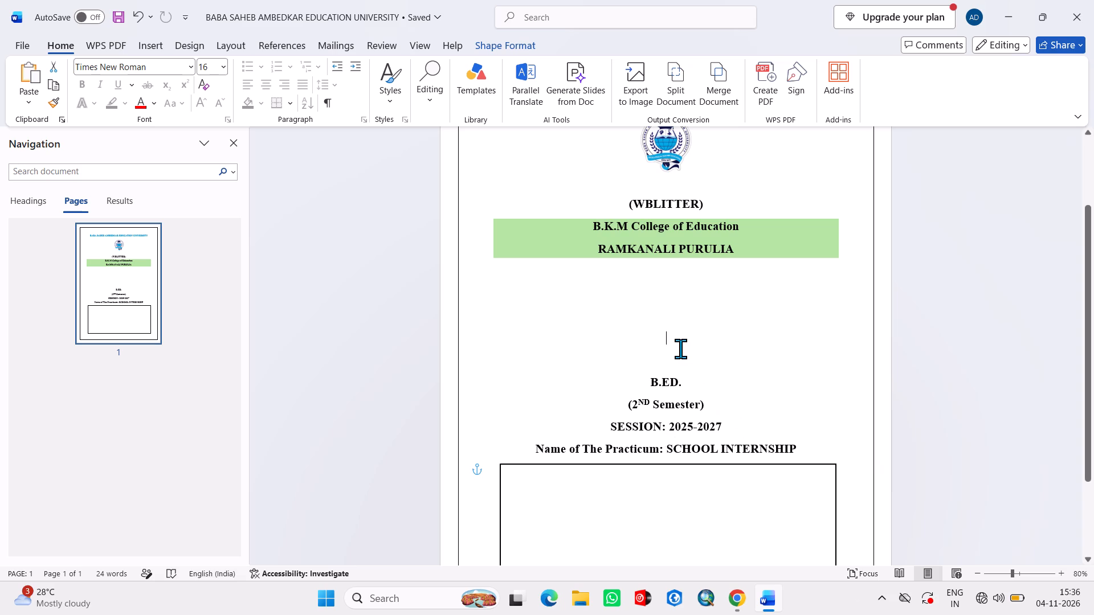
{"action": "key", "text": "BackSpace"}
{"action": "key", "text": "BackSpace"}
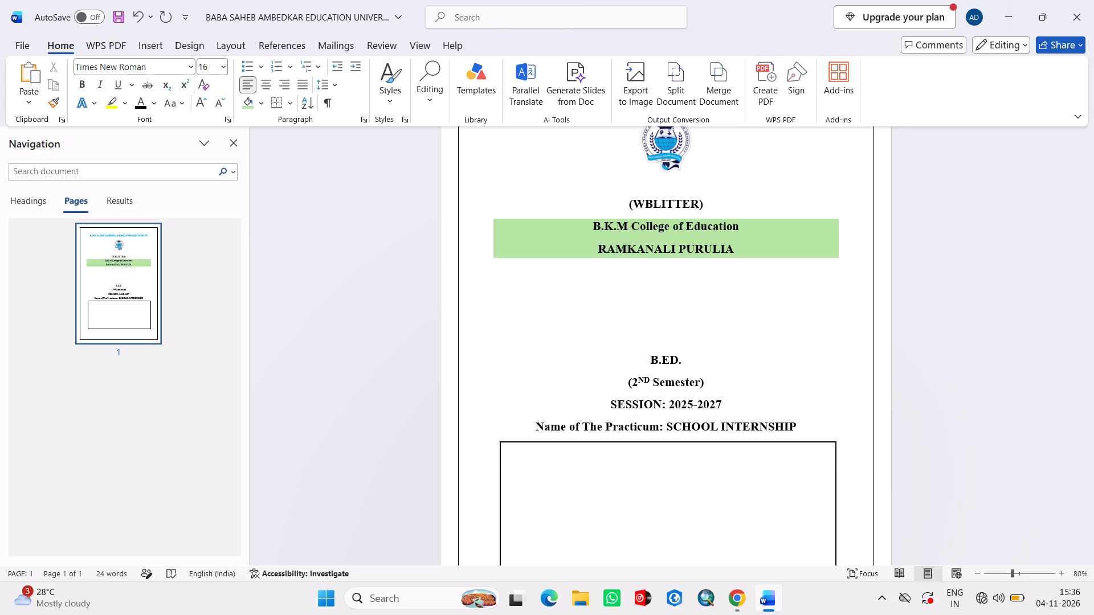
Extend the bottom edge of the outlined box towards the page border, making the box about 7.94 cm high.
{"action": "scroll", "coordinate": [722, 481], "scroll_direction": "down", "scroll_amount": 1}
{"action": "left_click", "coordinate": [683, 471]}
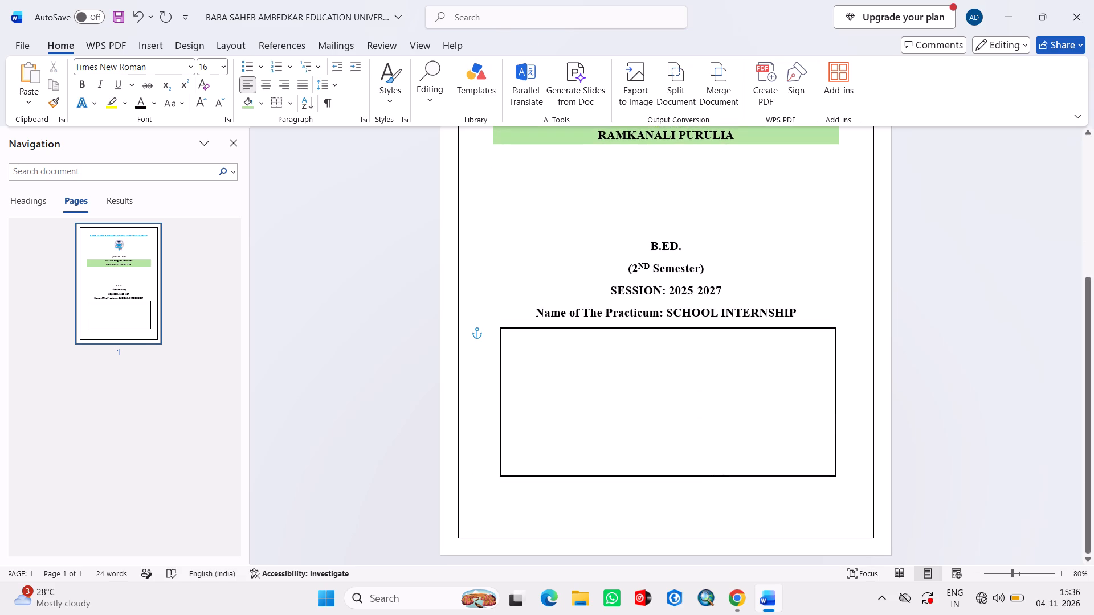
{"action": "left_click_drag", "start_coordinate": [669, 478], "coordinate": [669, 493]}
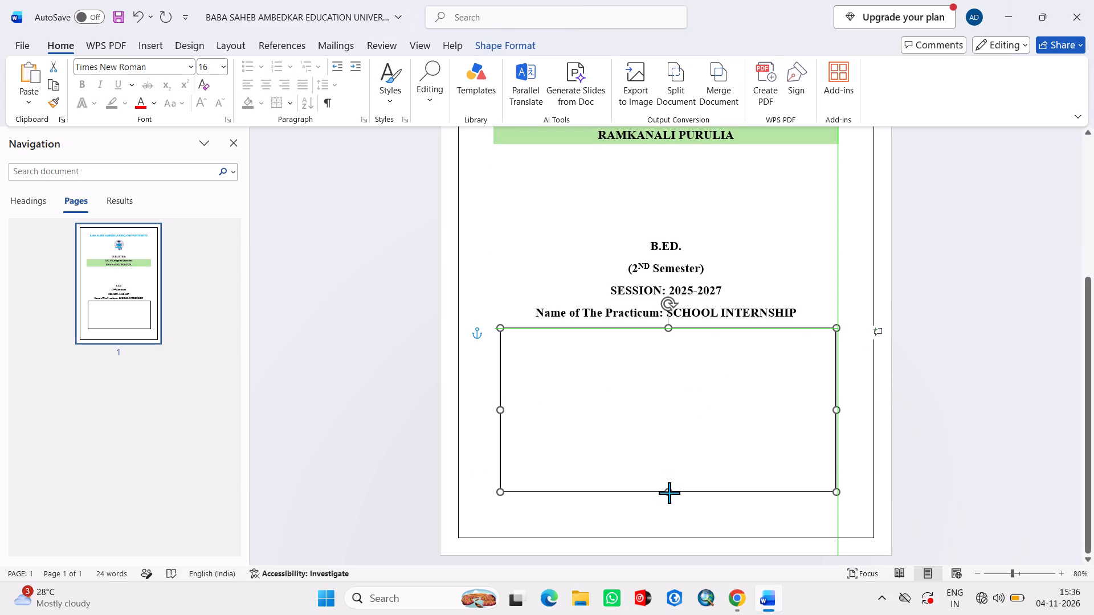
{"action": "left_click_drag", "start_coordinate": [669, 493], "coordinate": [668, 502]}
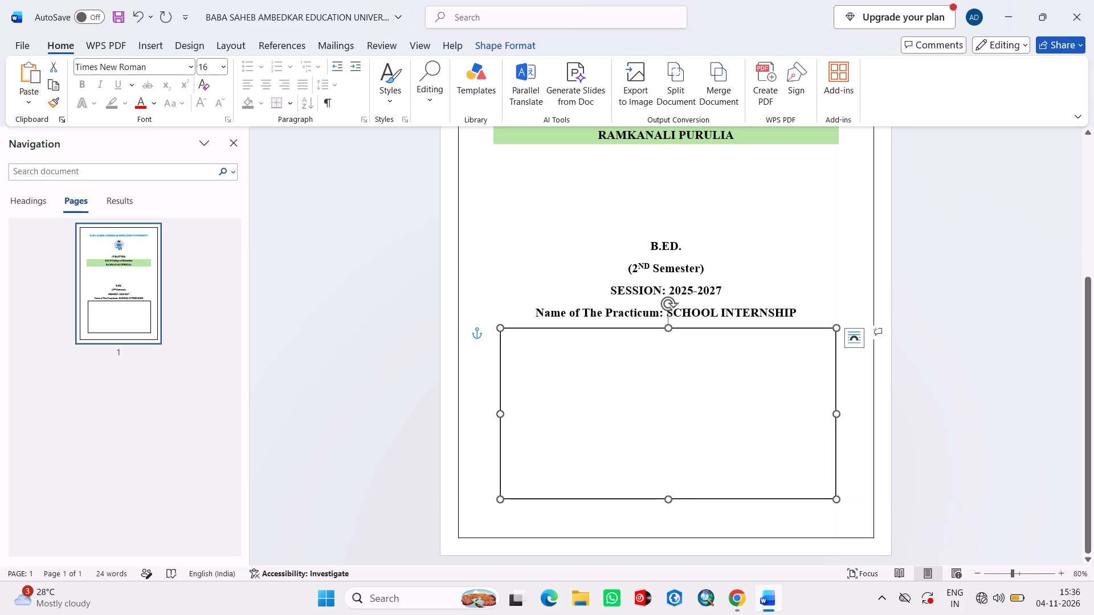
Enable text entry inside the outlined box below the Name of The Practicum line.
{"action": "left_click", "coordinate": [537, 352]}
{"action": "left_click", "coordinate": [525, 346]}
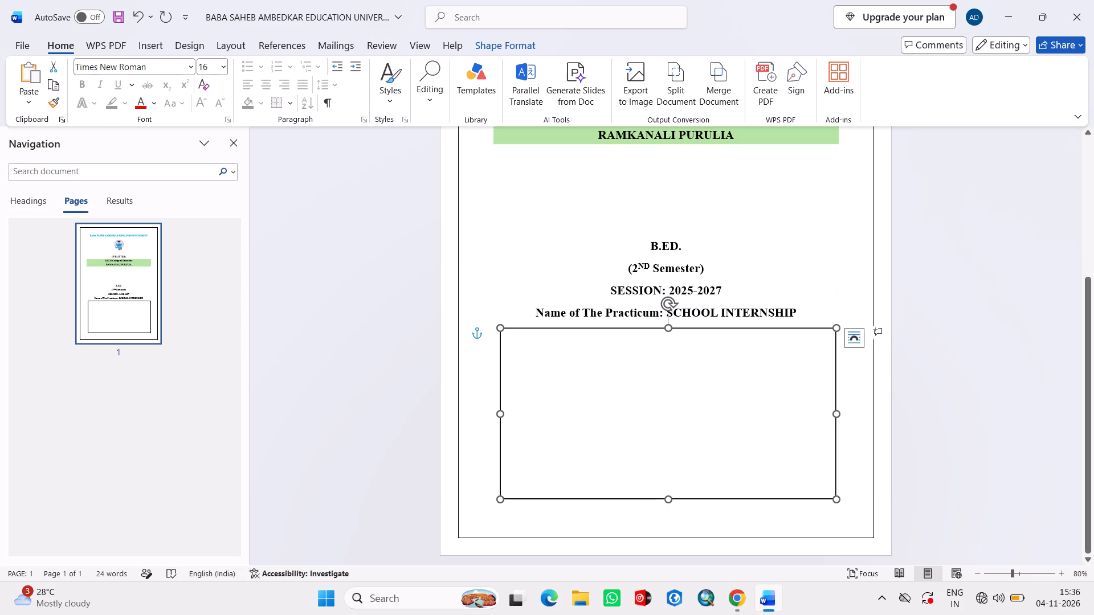
{"action": "double_click", "coordinate": [525, 346]}
{"action": "right_click", "coordinate": [525, 346]}
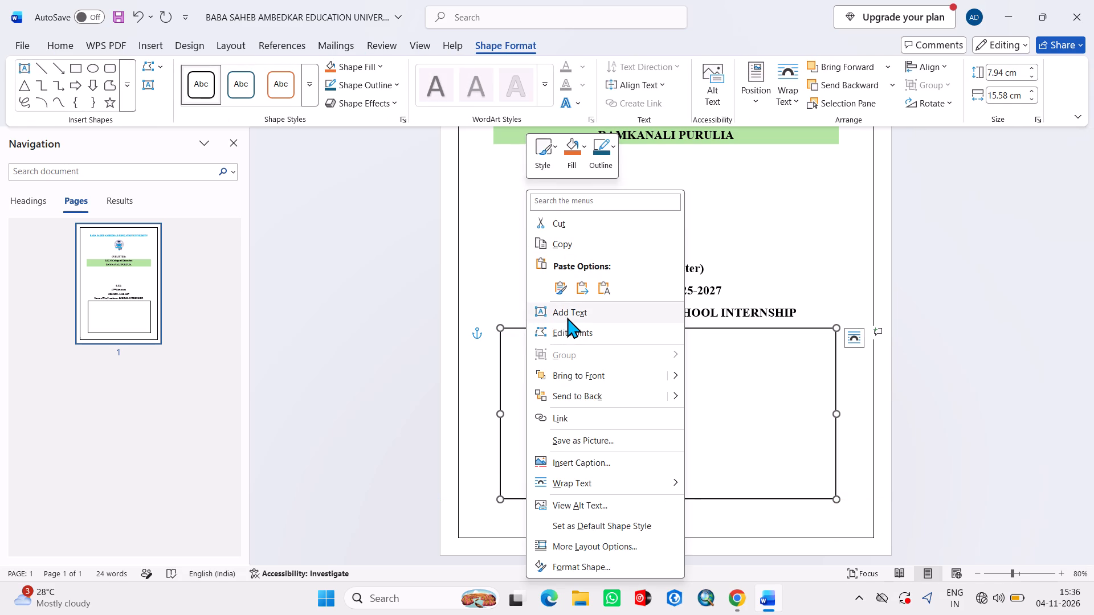
{"action": "left_click", "coordinate": [567, 317]}
{"action": "left_click", "coordinate": [521, 350]}
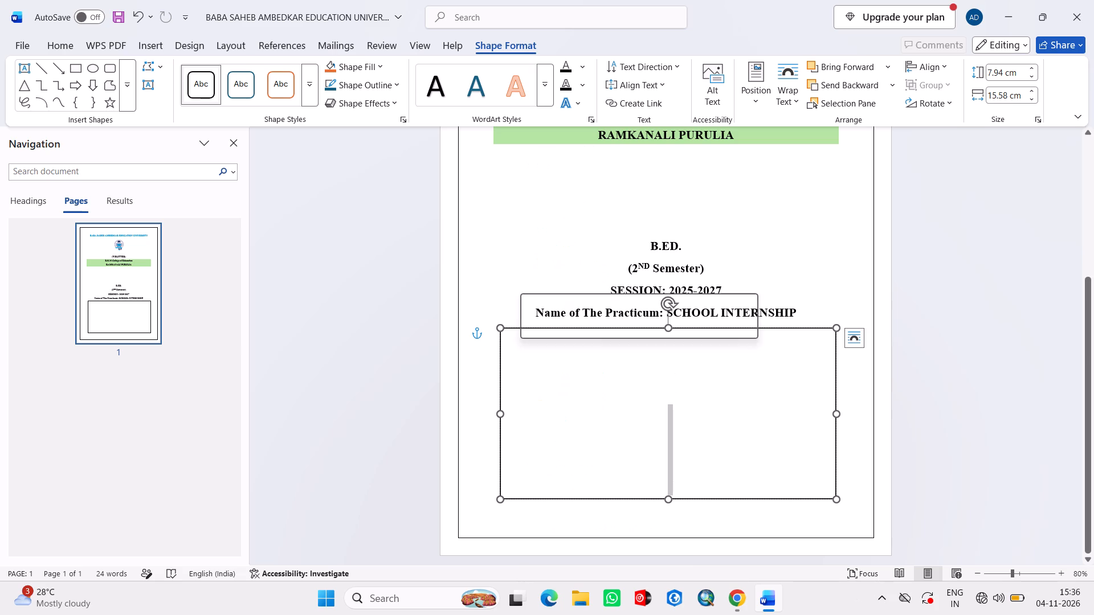
{"action": "left_click", "coordinate": [554, 359]}
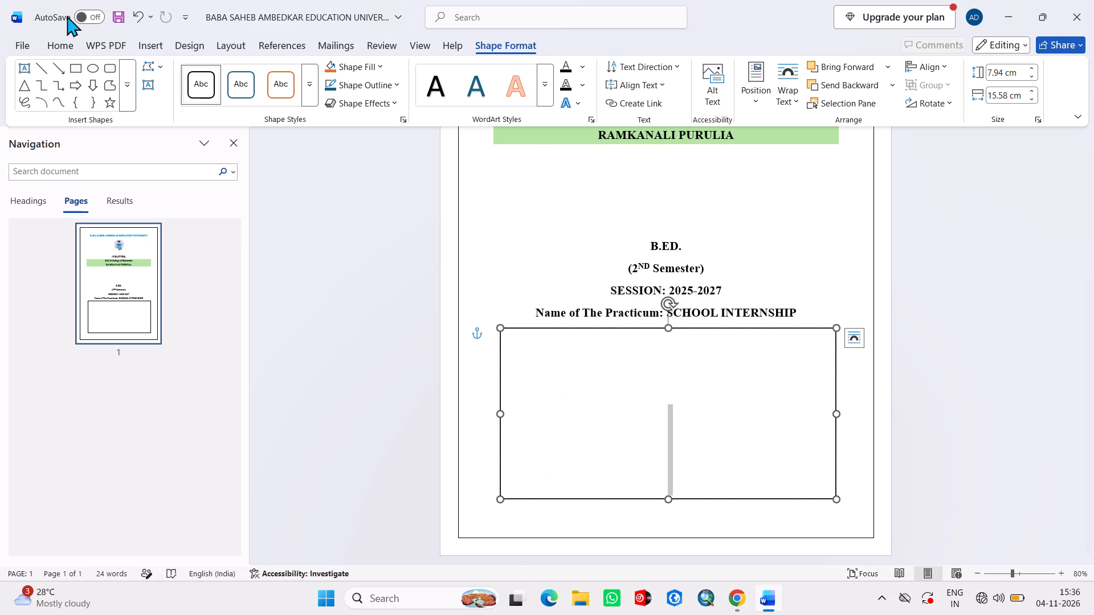
Left-align the empty text line inside the outlined box.
{"action": "left_click", "coordinate": [68, 42]}
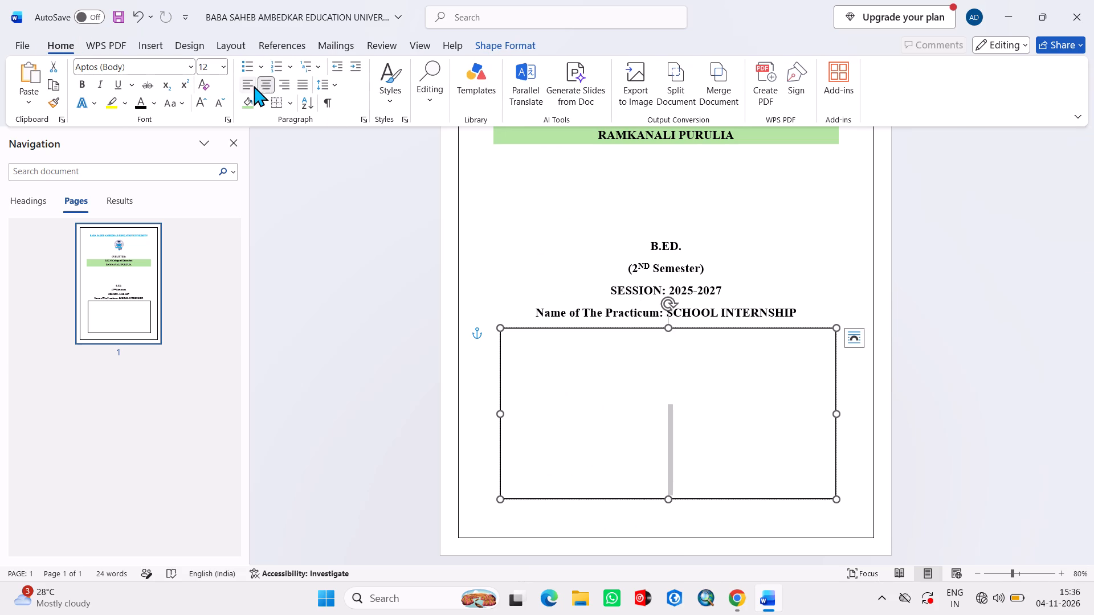
{"action": "left_click", "coordinate": [254, 85]}
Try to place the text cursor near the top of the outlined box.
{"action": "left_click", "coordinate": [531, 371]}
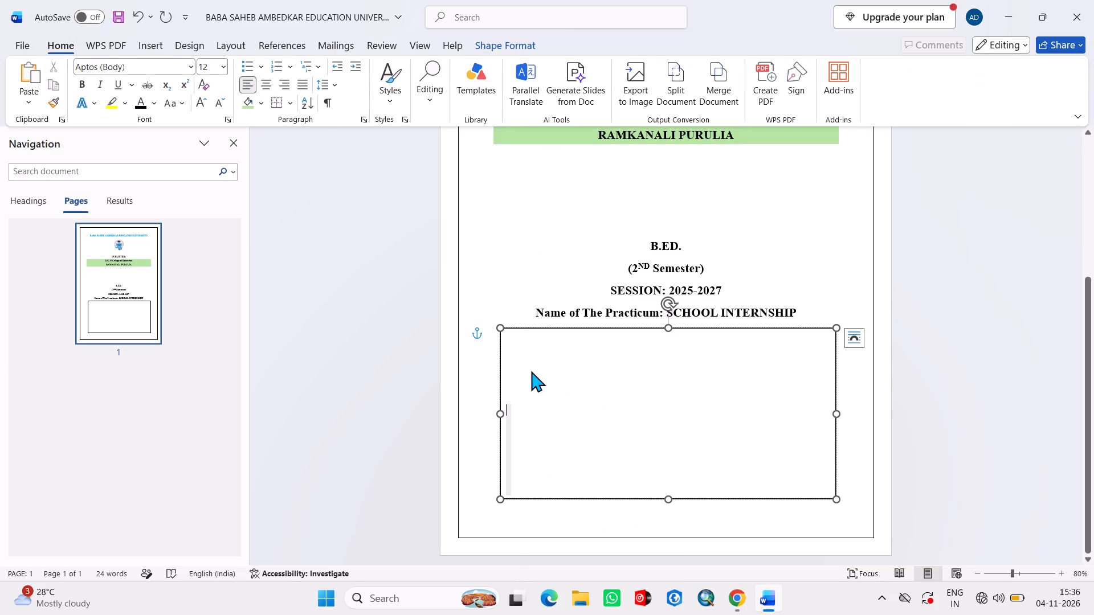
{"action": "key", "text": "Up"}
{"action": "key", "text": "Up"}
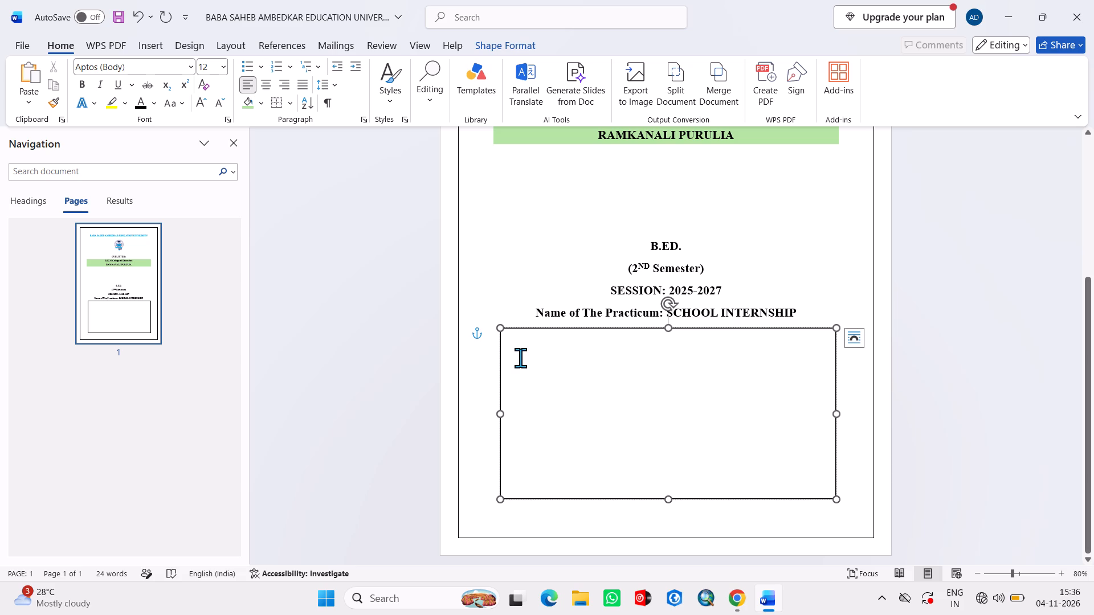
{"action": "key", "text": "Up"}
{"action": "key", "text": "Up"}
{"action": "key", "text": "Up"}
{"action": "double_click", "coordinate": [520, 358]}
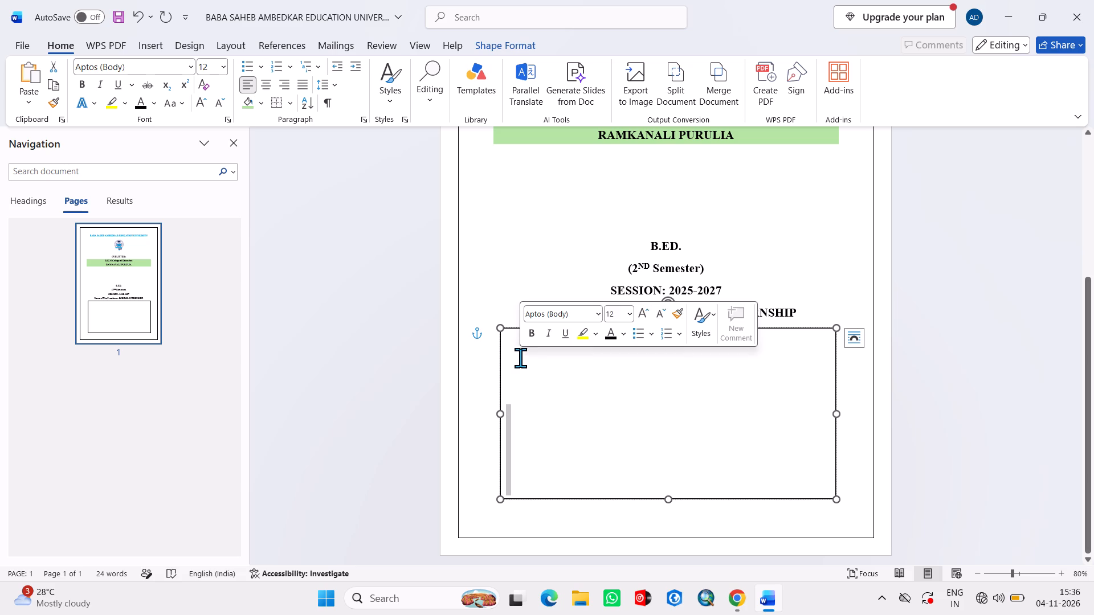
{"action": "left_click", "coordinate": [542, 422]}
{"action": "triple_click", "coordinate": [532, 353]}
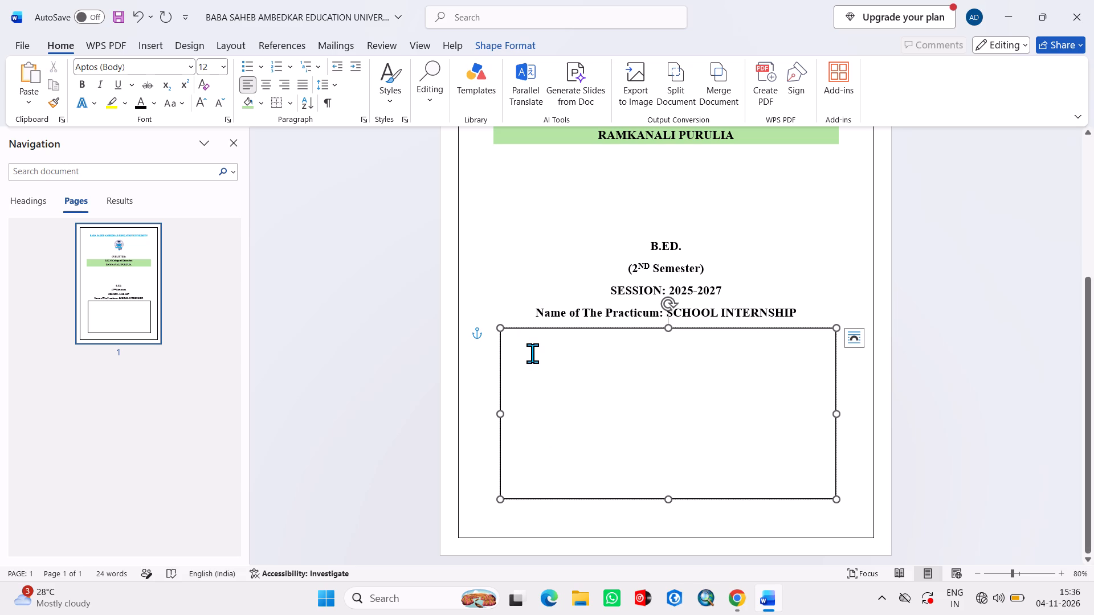
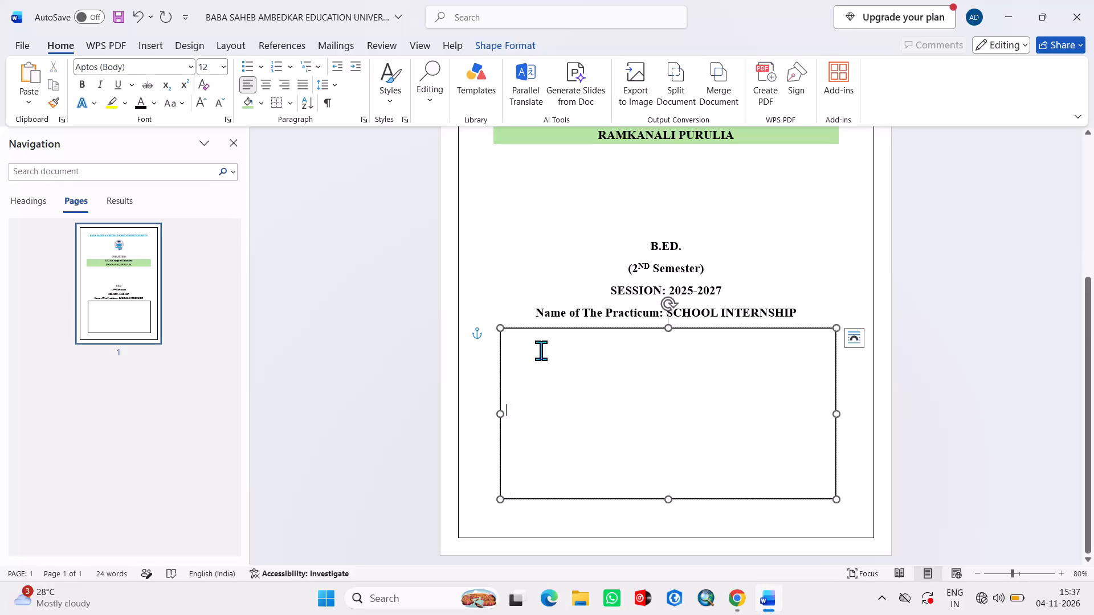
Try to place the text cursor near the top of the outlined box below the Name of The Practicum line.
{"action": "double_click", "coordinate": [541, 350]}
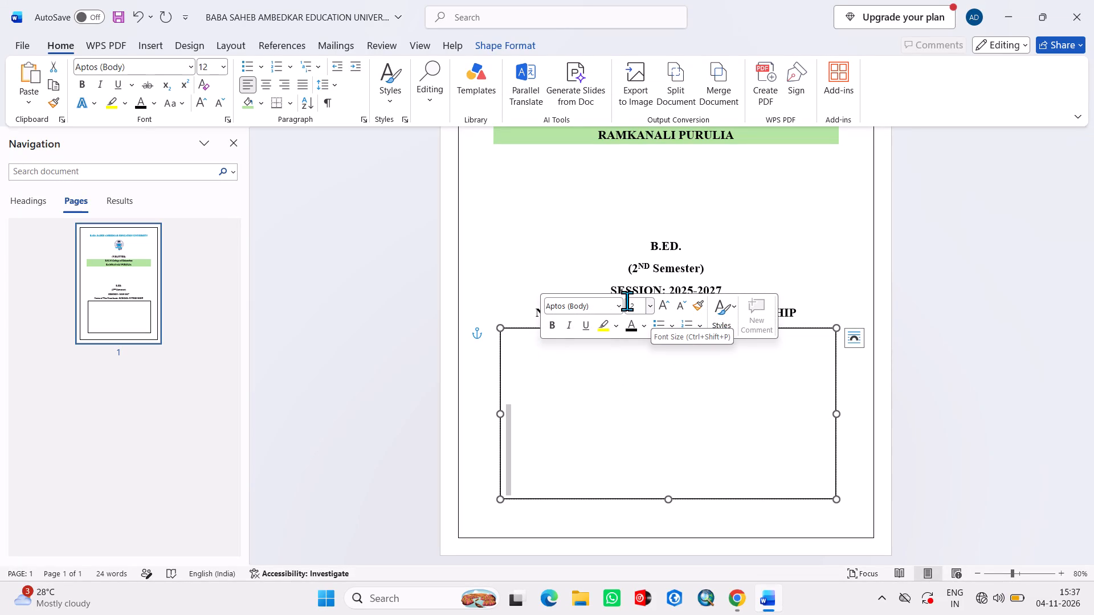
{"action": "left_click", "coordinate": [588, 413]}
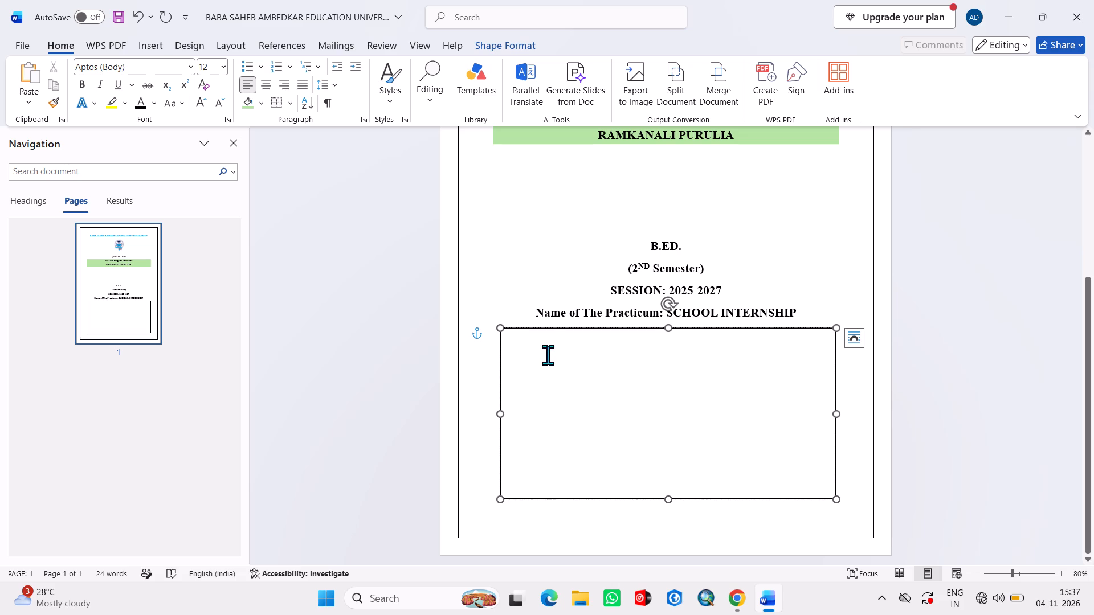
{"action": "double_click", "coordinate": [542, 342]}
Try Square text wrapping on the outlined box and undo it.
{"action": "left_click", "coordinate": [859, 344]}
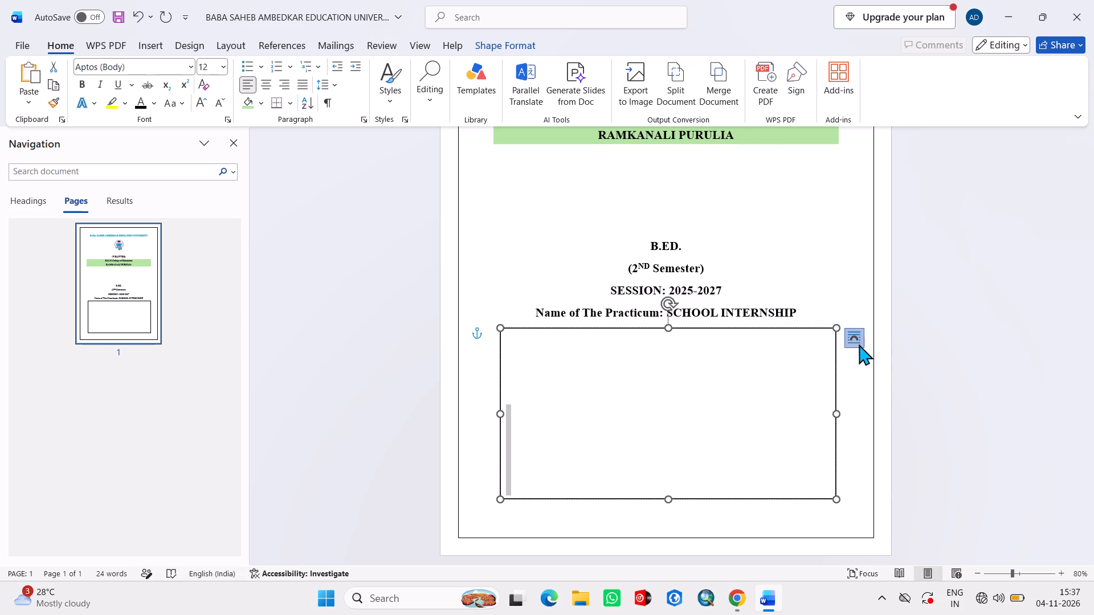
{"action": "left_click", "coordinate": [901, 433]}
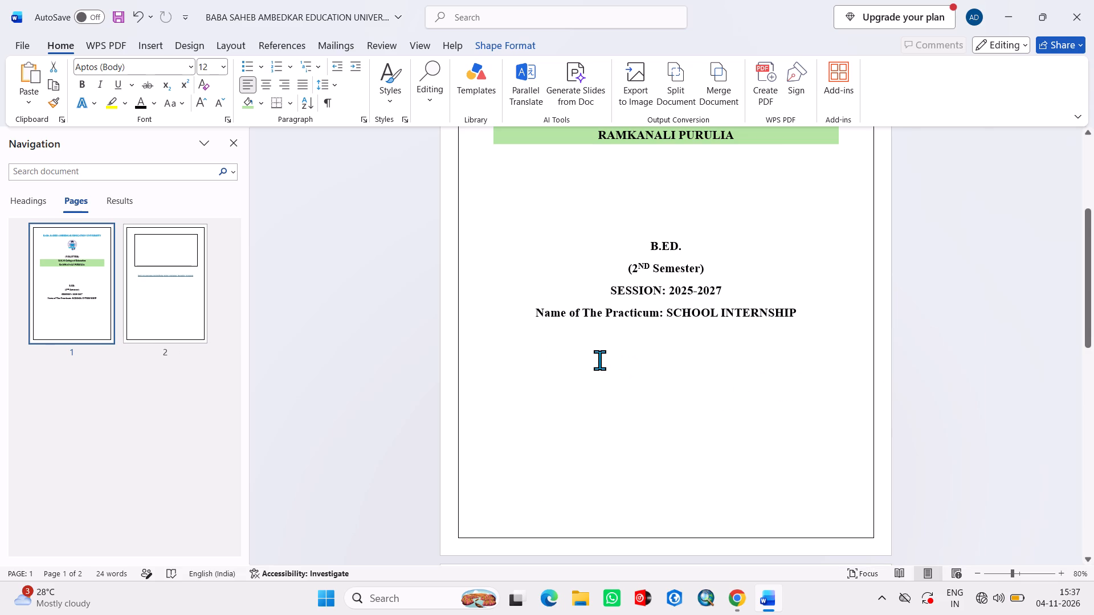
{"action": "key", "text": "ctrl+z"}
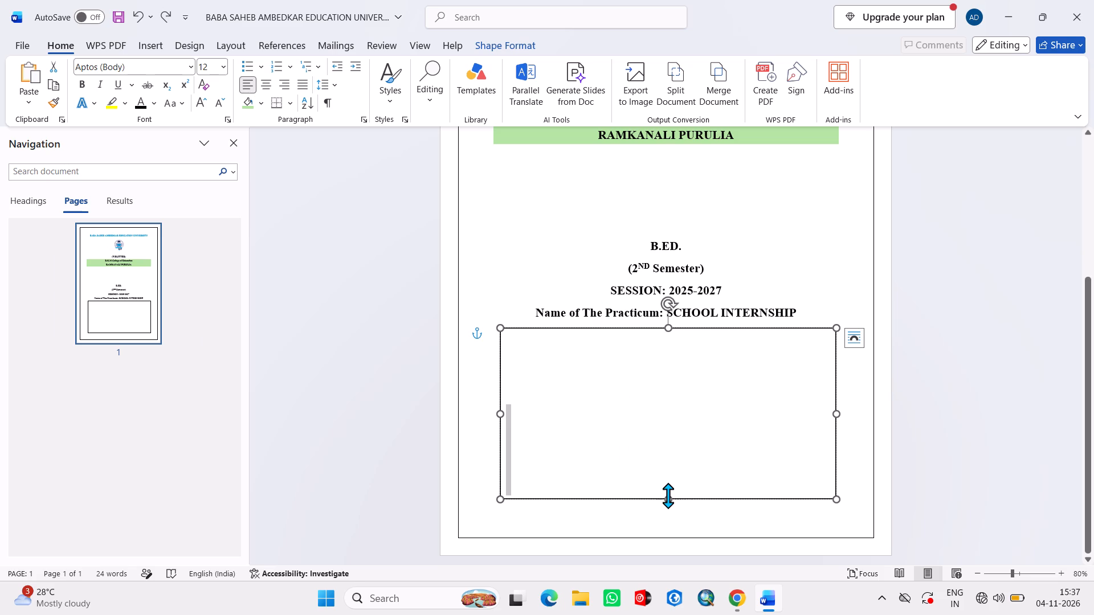
Shorten the outlined box slightly by raising its bottom edge away from the page border.
{"action": "left_click_drag", "start_coordinate": [667, 496], "coordinate": [668, 487]}
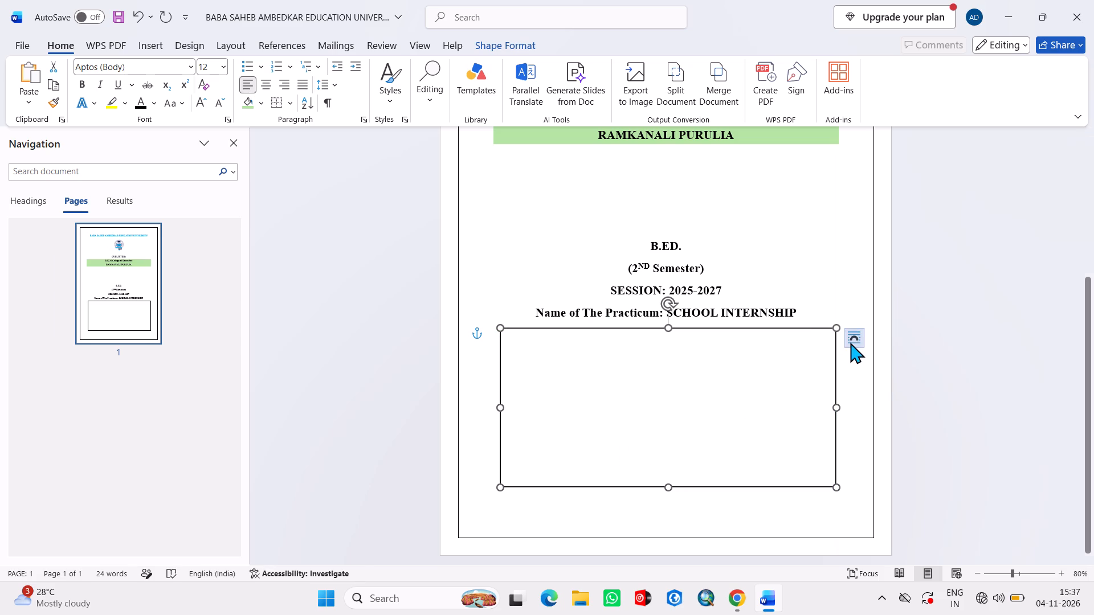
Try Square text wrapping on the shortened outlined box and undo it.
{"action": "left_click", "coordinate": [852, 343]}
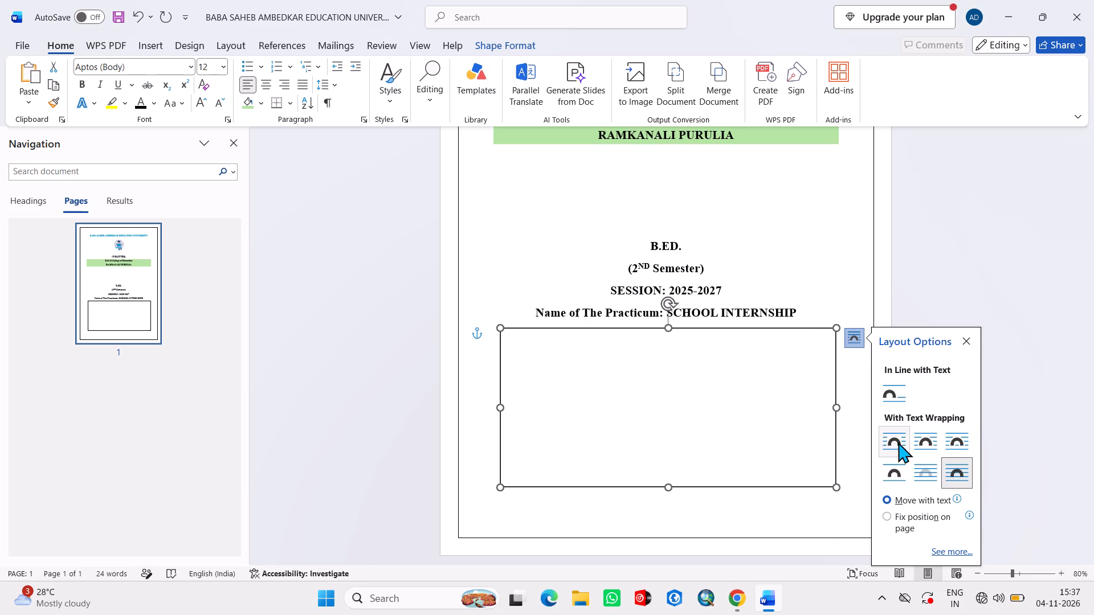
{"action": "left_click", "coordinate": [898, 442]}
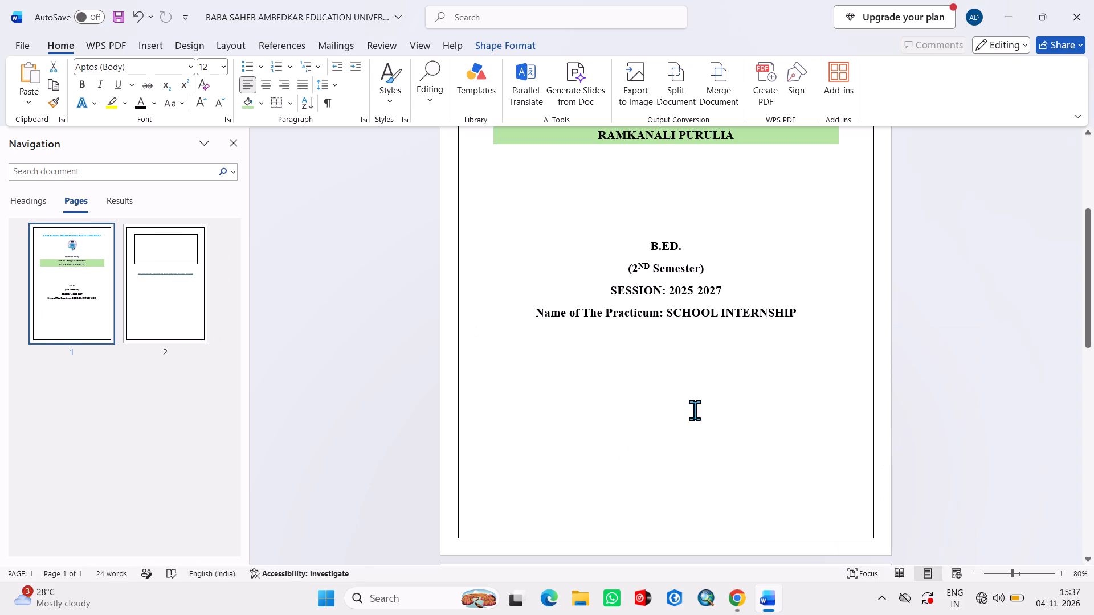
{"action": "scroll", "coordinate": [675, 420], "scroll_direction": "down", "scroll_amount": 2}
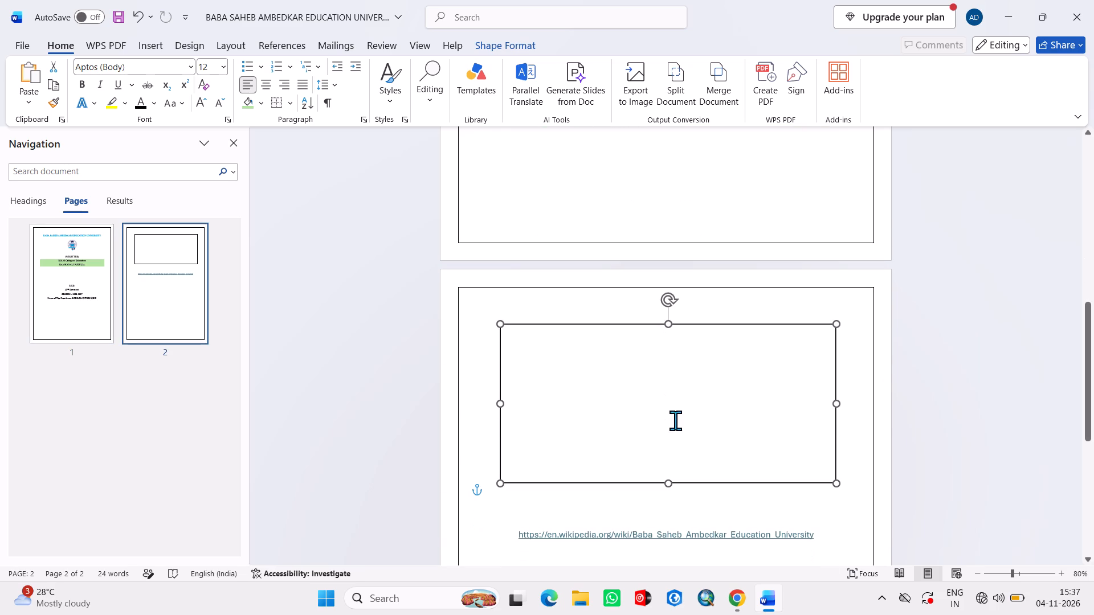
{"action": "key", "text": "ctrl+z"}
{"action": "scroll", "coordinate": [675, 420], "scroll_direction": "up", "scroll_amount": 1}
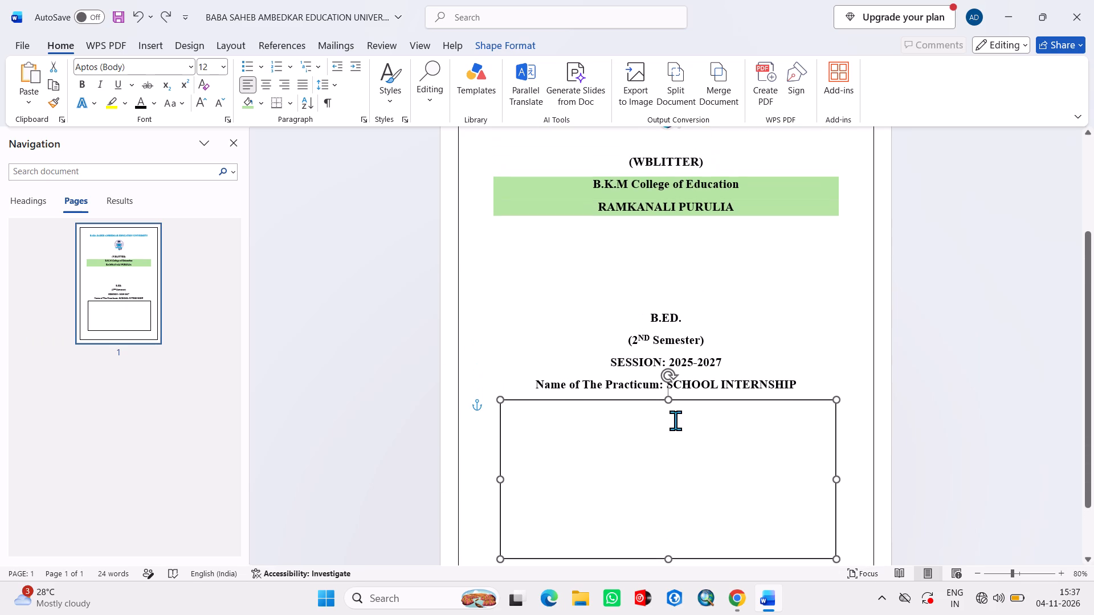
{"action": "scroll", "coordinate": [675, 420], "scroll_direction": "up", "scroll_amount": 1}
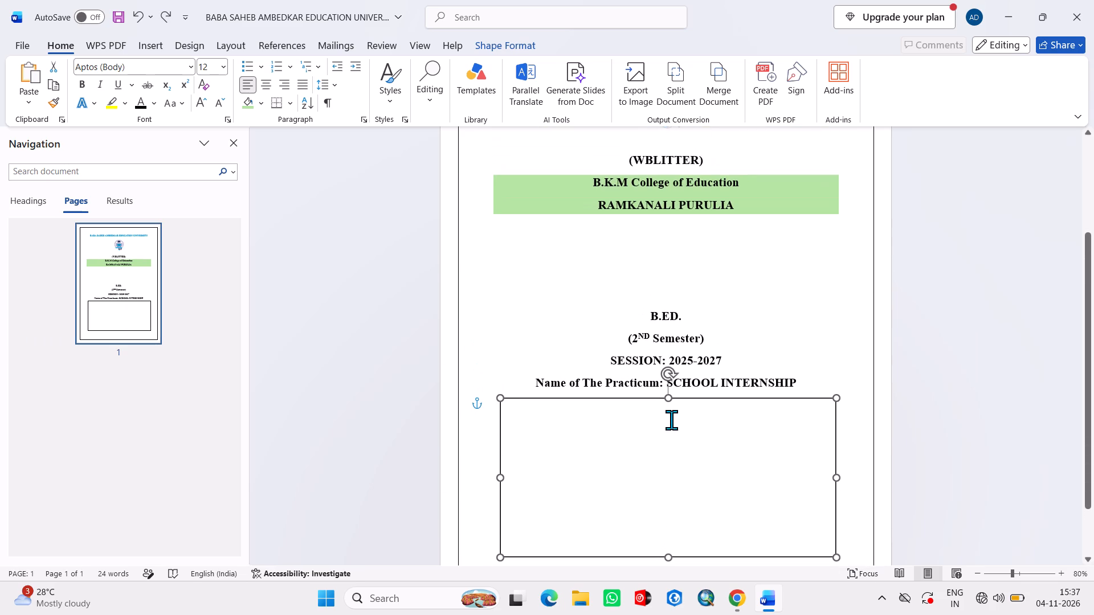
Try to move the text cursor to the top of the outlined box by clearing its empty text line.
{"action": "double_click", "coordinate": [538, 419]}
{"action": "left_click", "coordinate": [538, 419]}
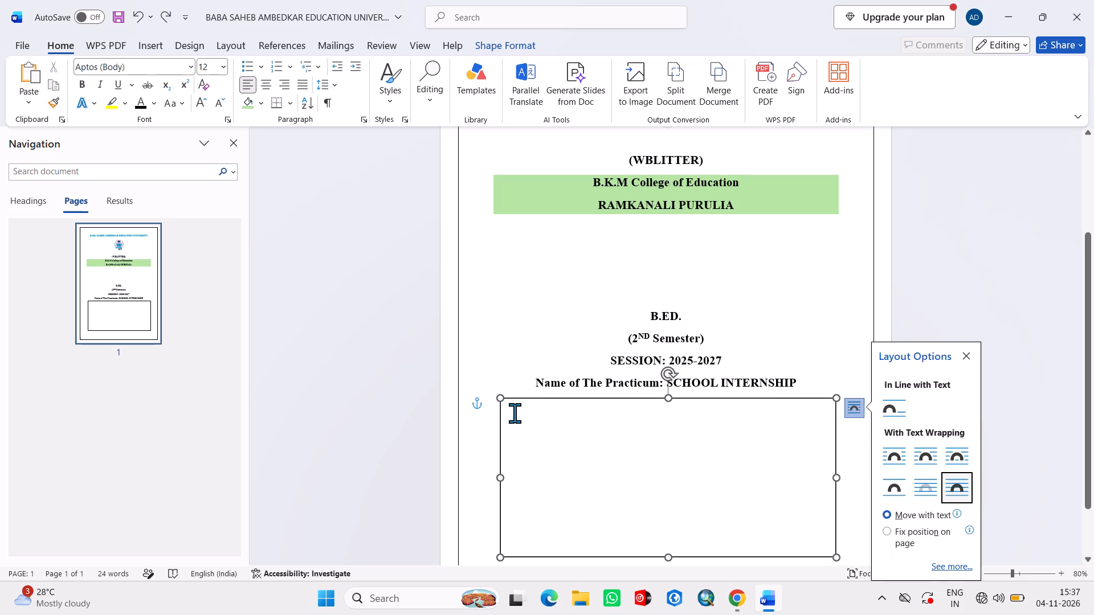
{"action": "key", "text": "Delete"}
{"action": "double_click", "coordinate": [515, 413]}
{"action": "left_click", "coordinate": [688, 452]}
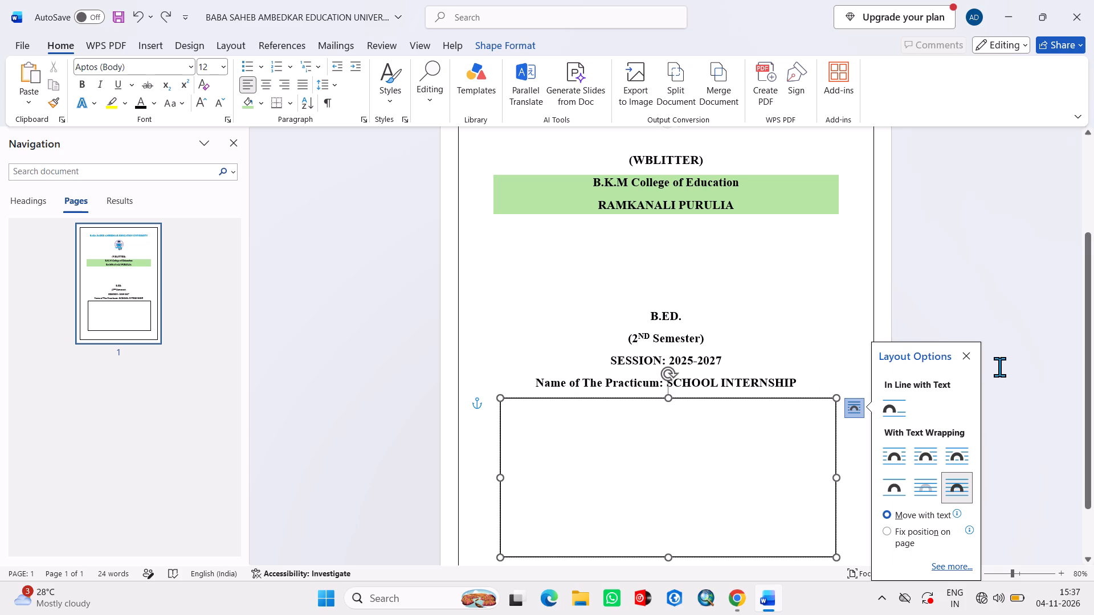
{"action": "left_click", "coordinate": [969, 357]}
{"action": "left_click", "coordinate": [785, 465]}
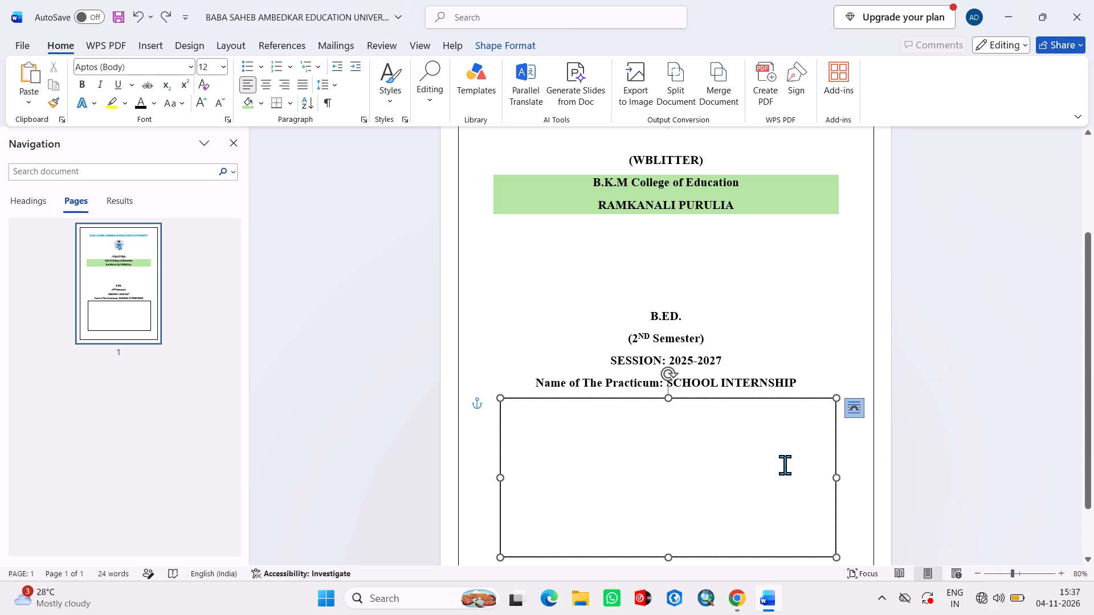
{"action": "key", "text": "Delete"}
Open the context options at the outlined box's right edge.
{"action": "right_click", "coordinate": [832, 441]}
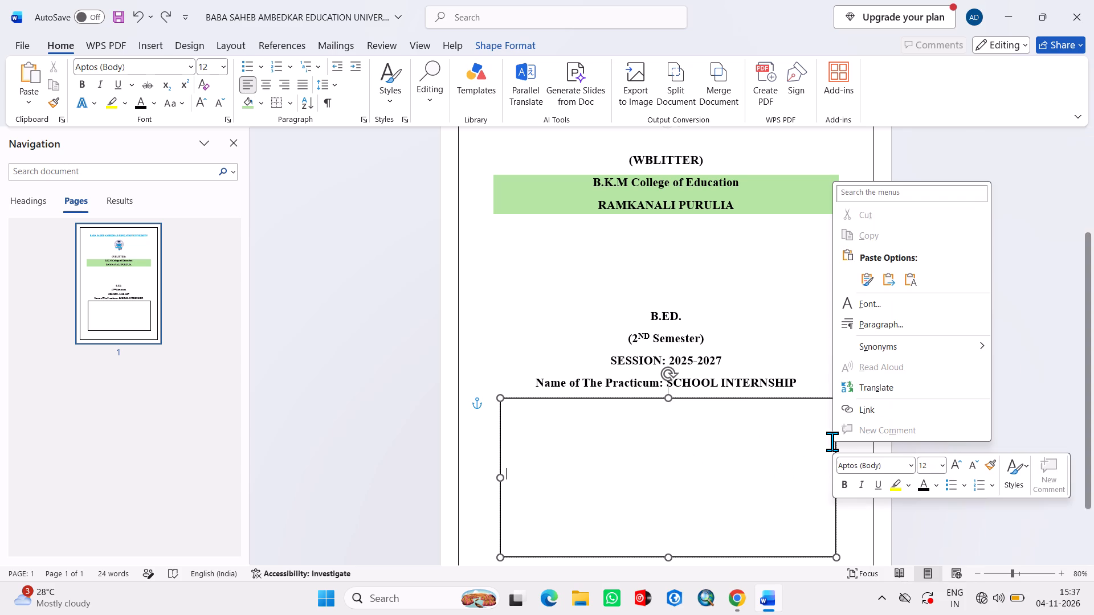
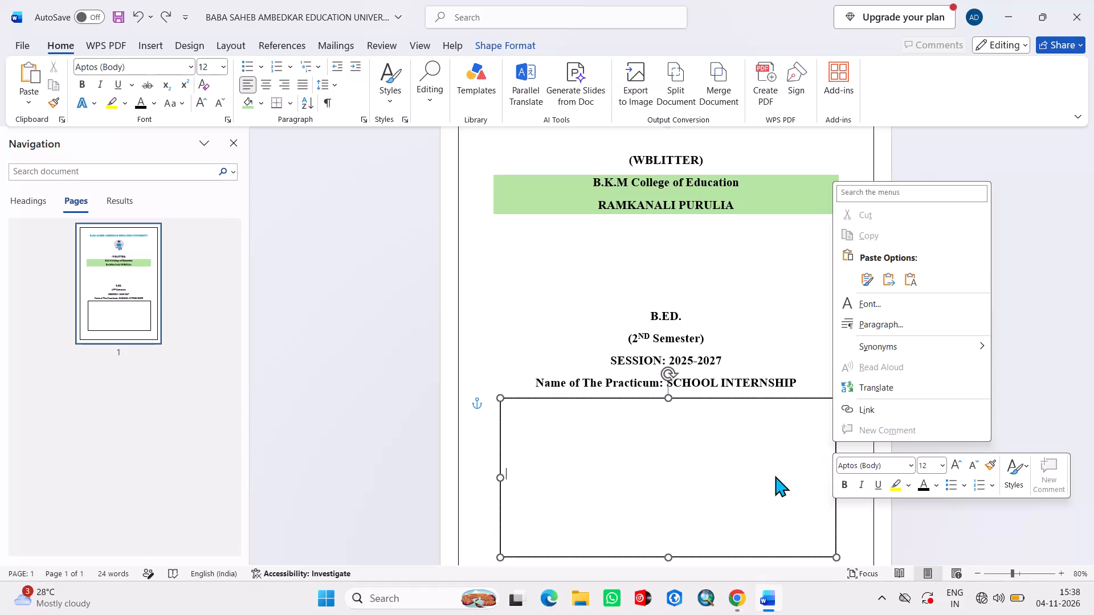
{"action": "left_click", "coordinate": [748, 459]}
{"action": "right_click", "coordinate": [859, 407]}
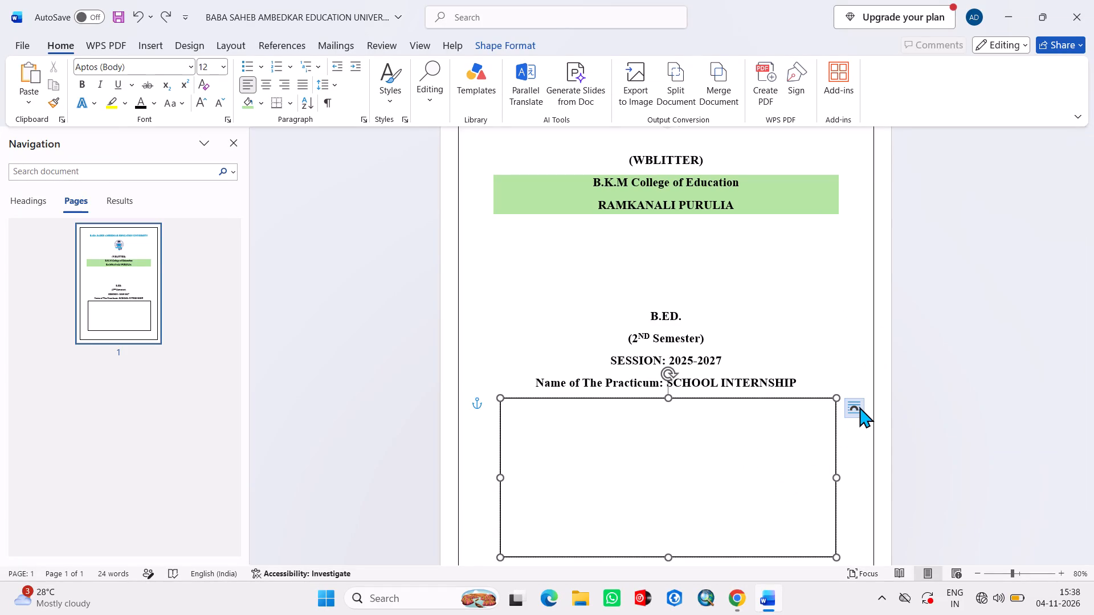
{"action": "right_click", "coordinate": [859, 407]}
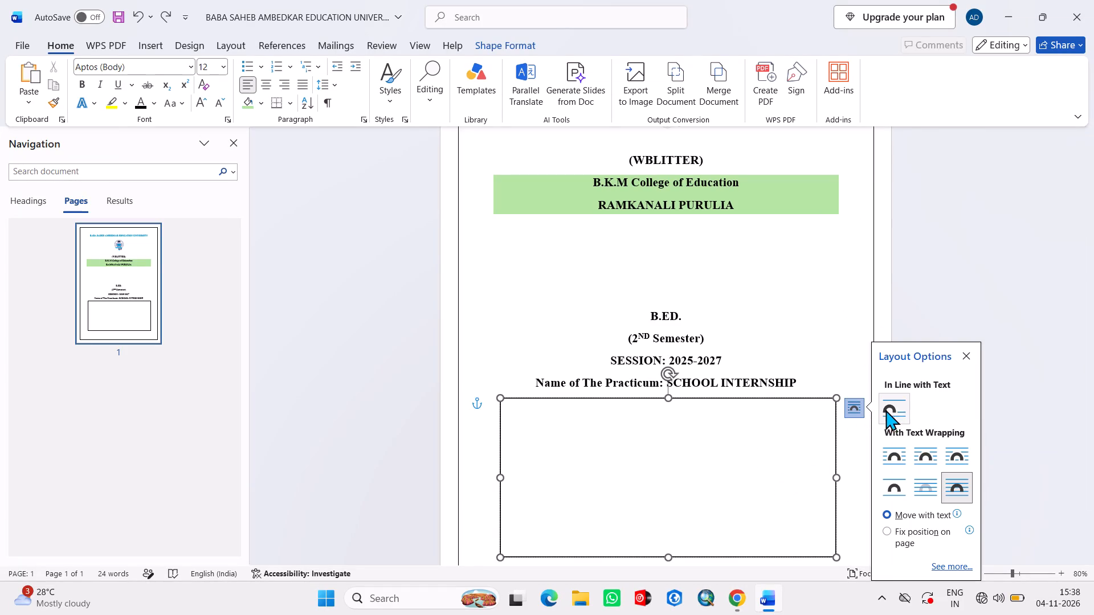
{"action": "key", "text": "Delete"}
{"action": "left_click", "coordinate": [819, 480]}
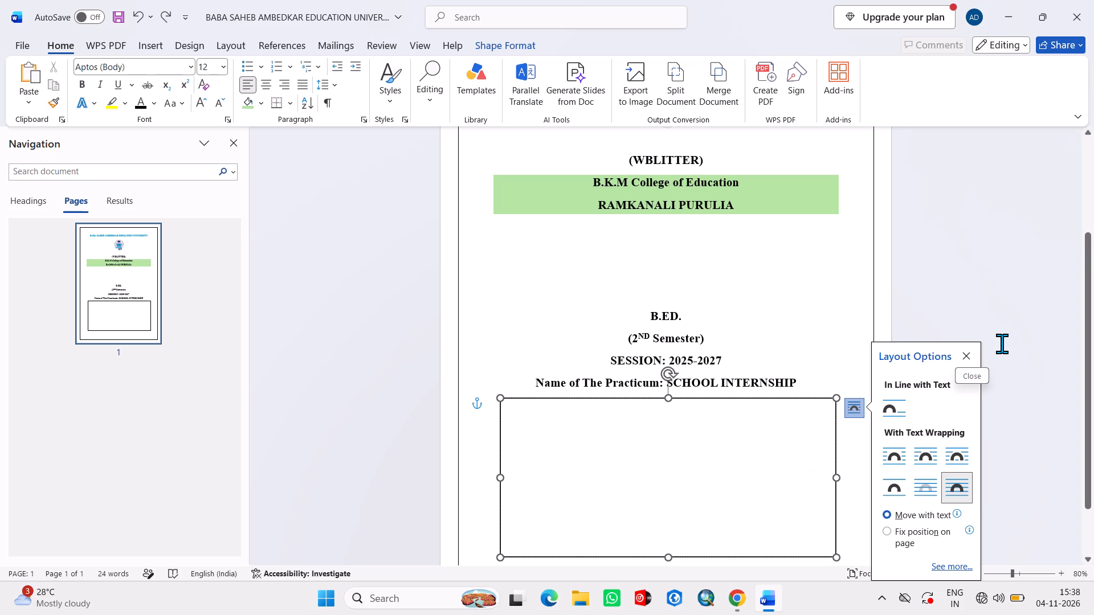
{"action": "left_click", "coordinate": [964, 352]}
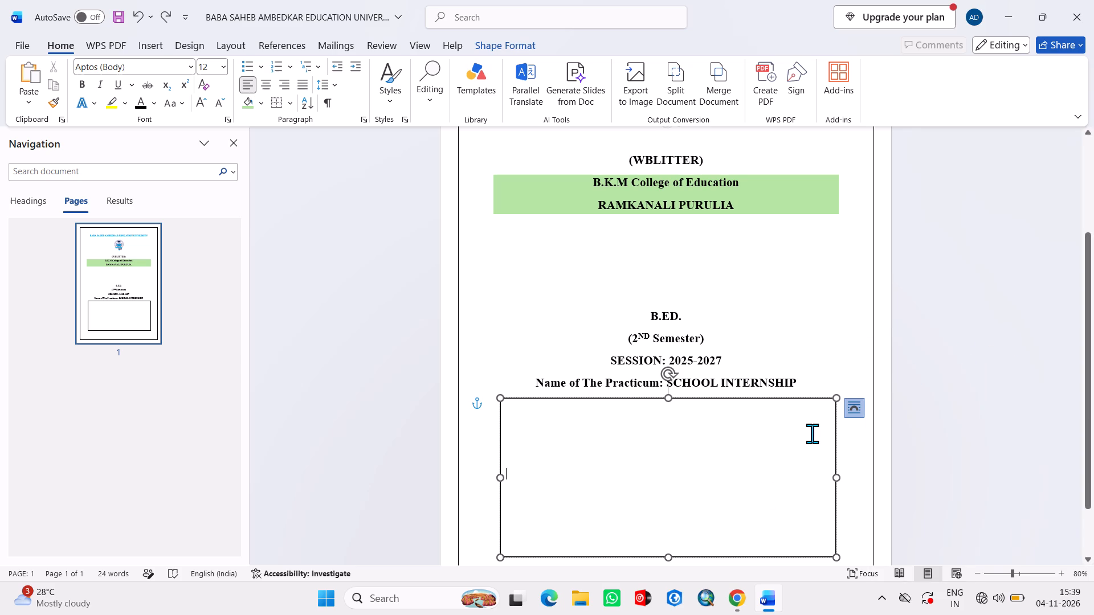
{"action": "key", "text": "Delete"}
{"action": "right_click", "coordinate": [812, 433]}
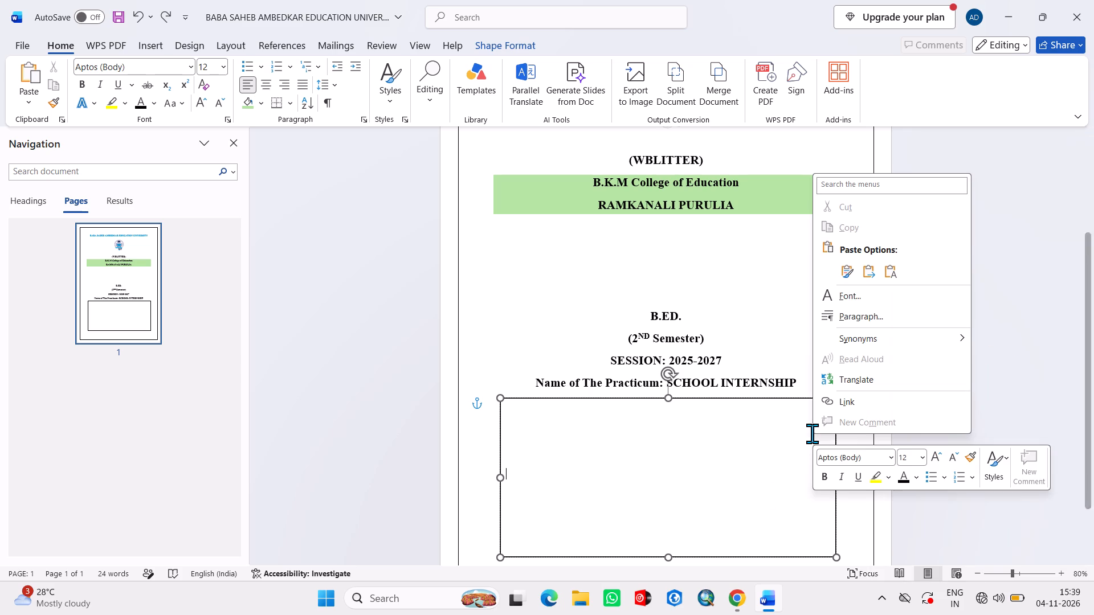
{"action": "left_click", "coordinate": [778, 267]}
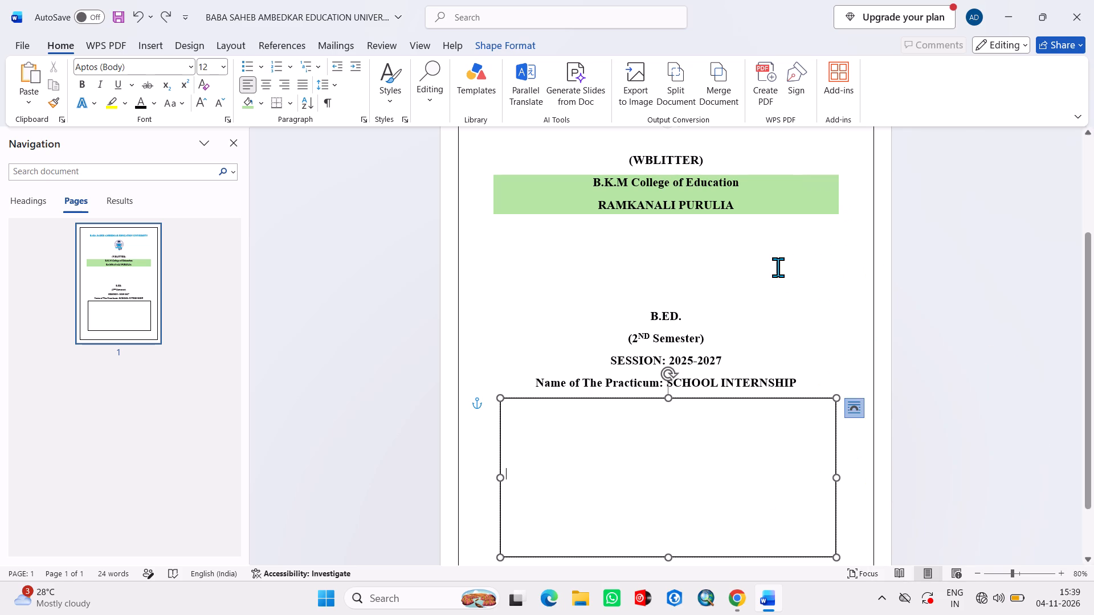
Cut the empty outlined box below the School Internship line from the cover page.
{"action": "left_click_drag", "start_coordinate": [632, 467], "coordinate": [517, 357]}
{"action": "left_click", "coordinate": [517, 357]}
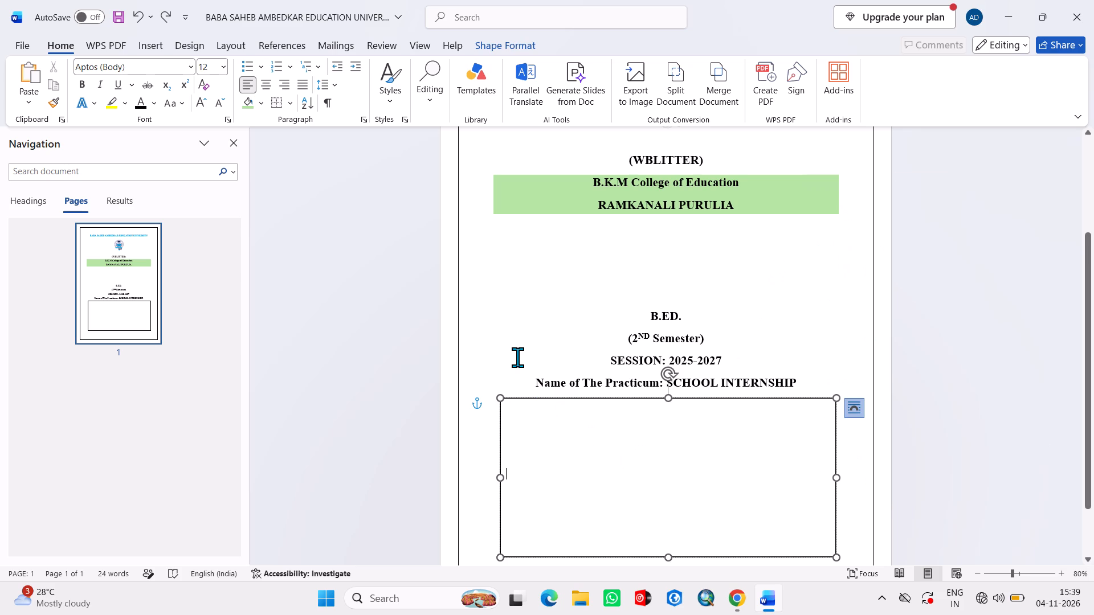
{"action": "left_click", "coordinate": [550, 436]}
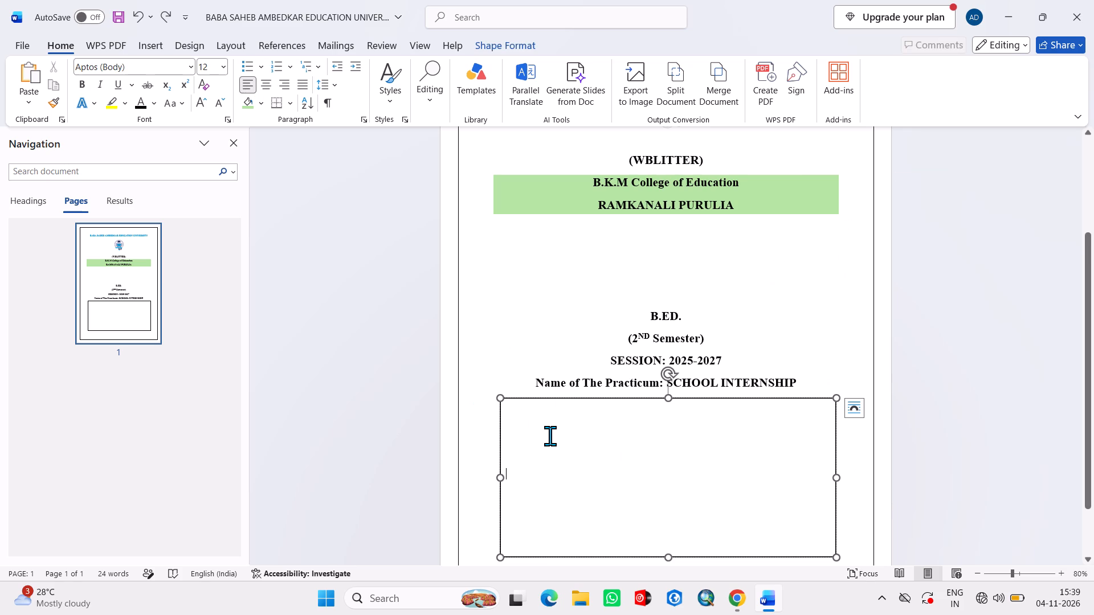
{"action": "right_click", "coordinate": [501, 397]}
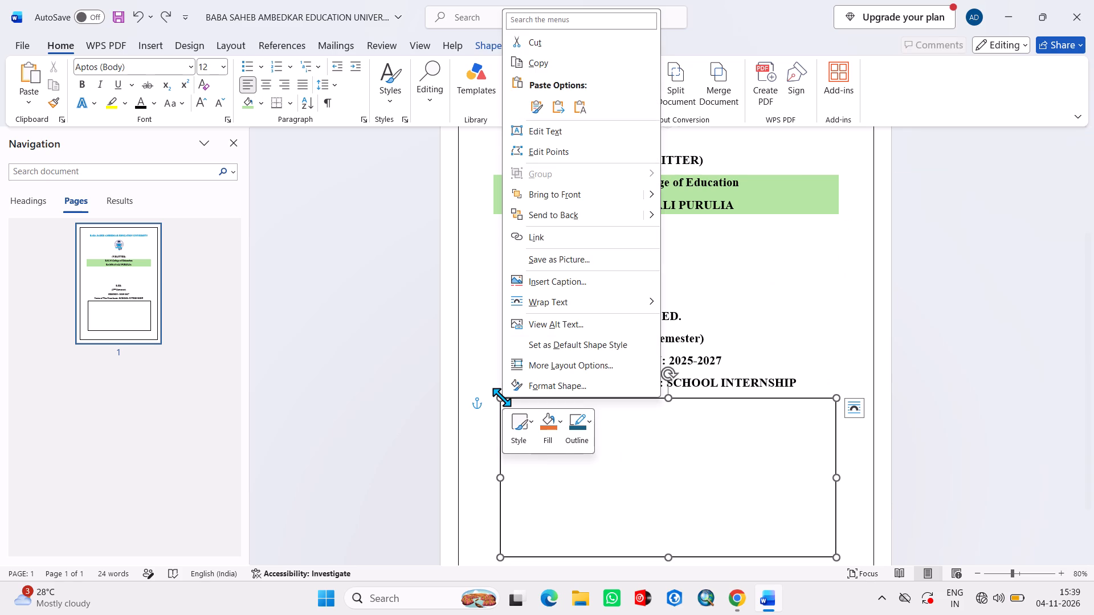
{"action": "left_click", "coordinate": [544, 42]}
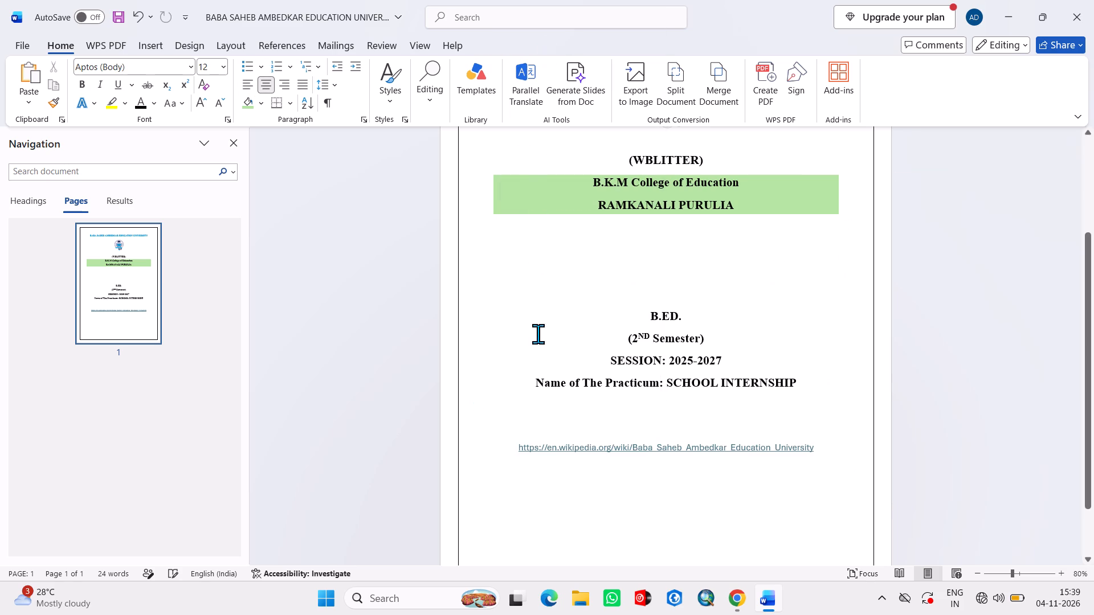
Delete the Wikipedia web address line below the School Internship line.
{"action": "left_click", "coordinate": [562, 448]}
{"action": "left_click_drag", "start_coordinate": [515, 453], "coordinate": [896, 452]}
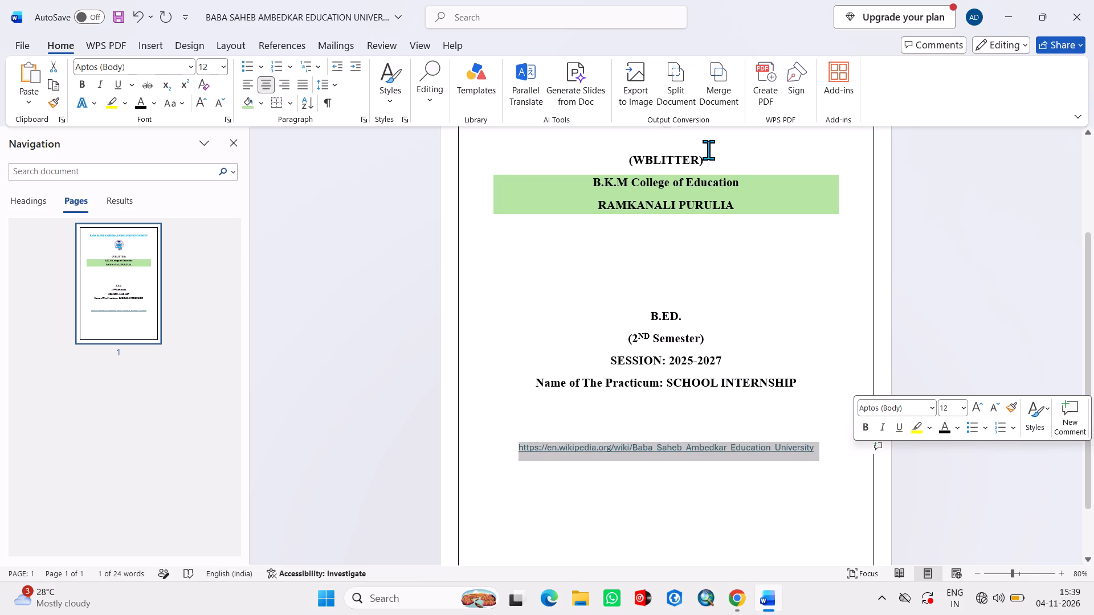
{"action": "key", "text": "Delete"}
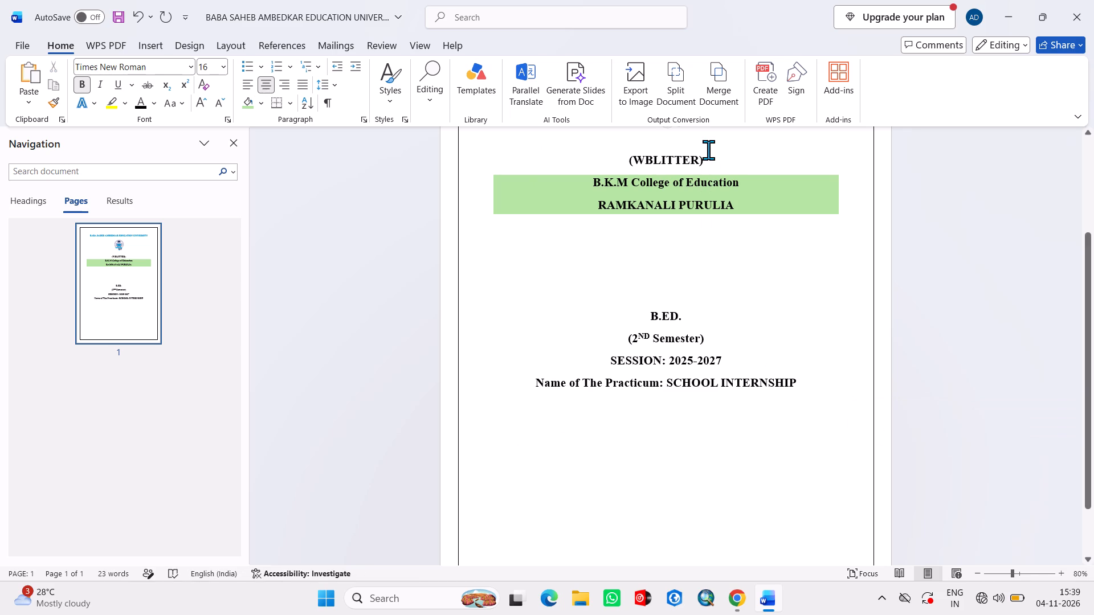
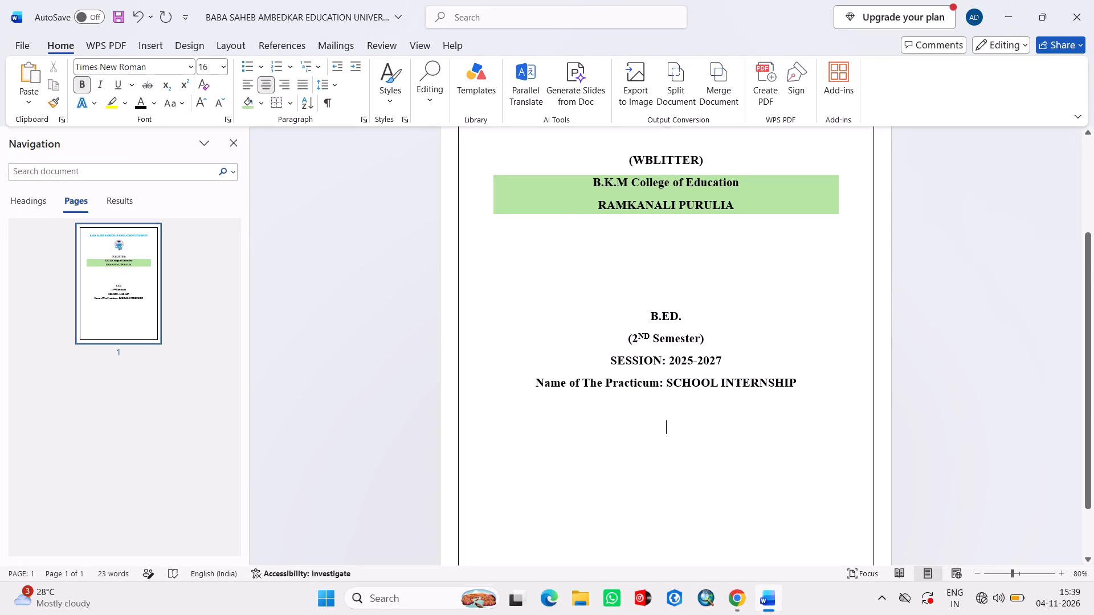
Add the line "SUBMITIED BY:" below the School Internship line on the cover page.
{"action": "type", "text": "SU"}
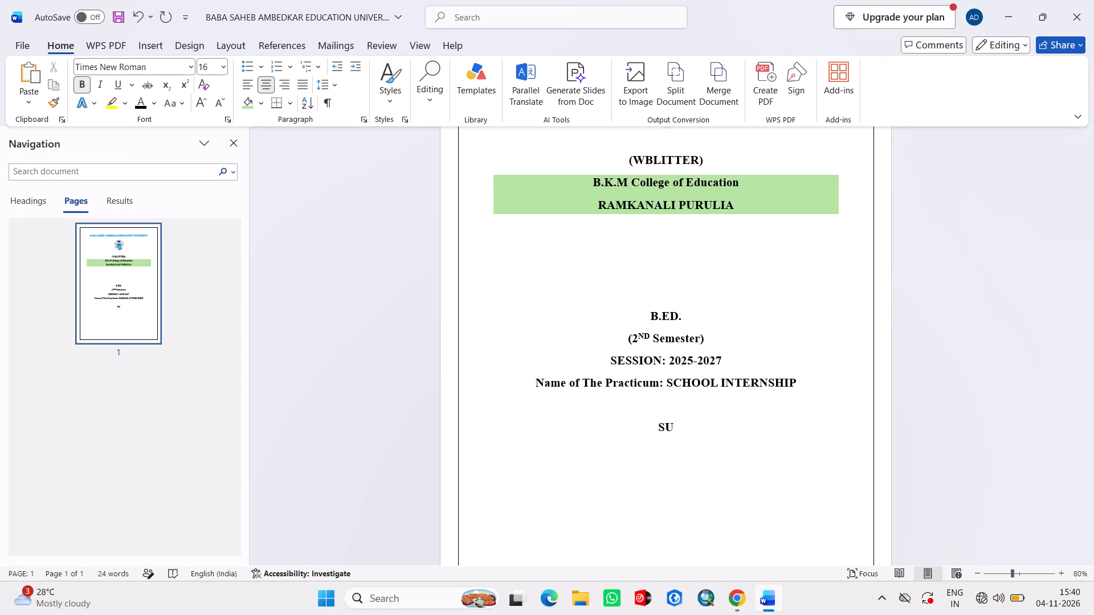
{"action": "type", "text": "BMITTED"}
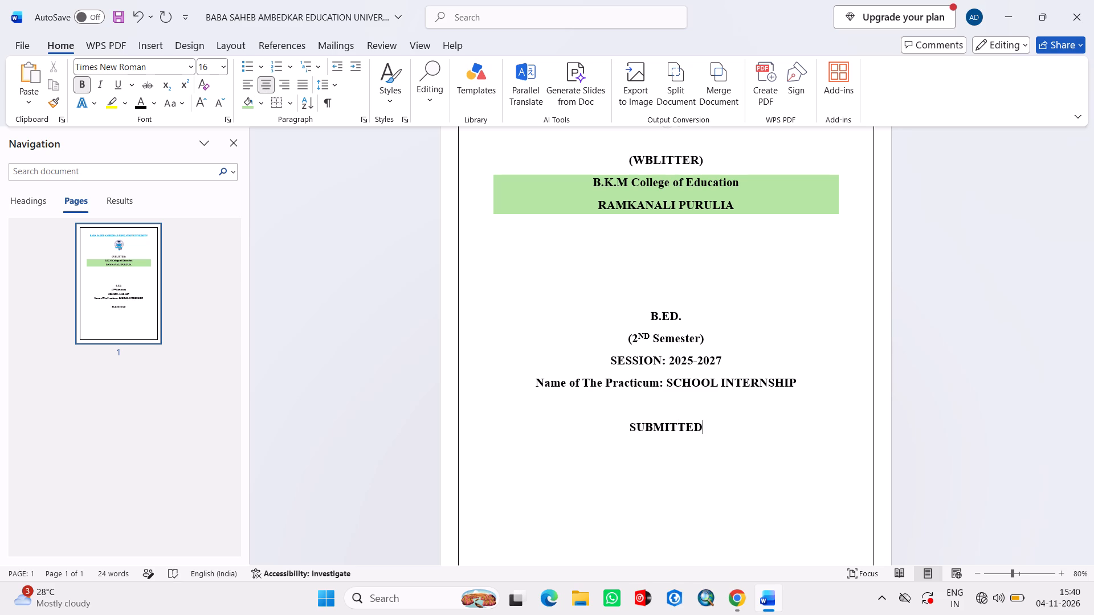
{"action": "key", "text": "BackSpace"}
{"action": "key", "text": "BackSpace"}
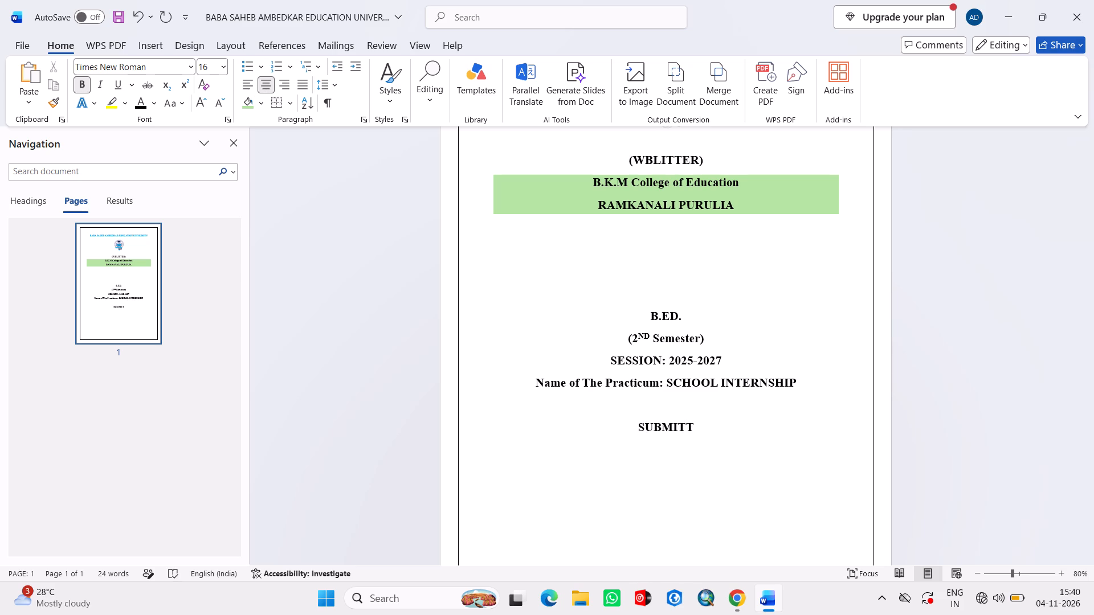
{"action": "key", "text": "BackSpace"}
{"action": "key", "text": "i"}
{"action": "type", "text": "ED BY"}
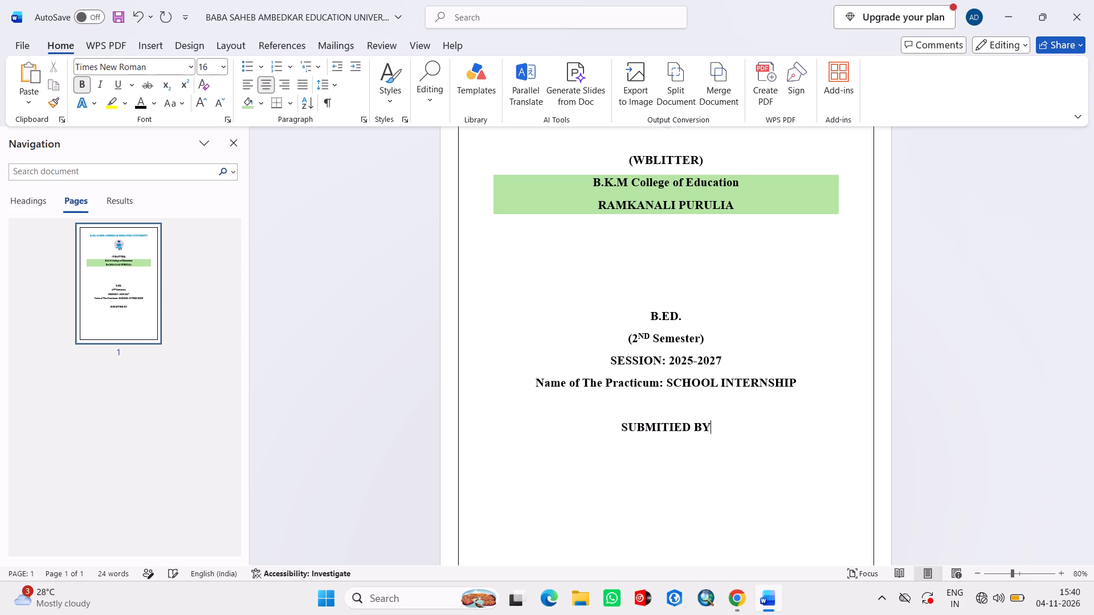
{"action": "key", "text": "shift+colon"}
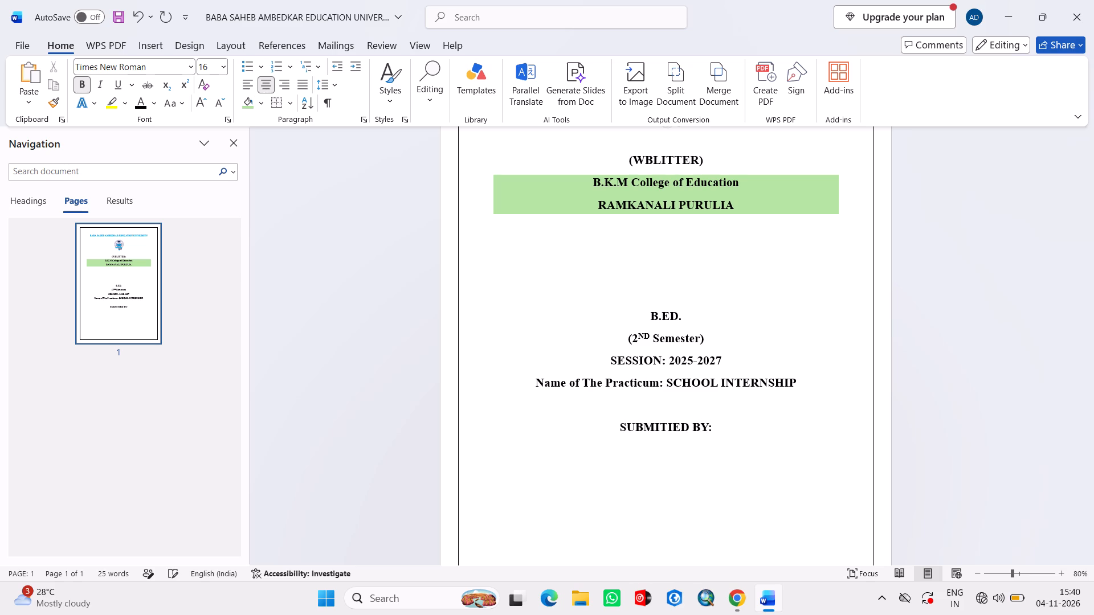
Add the line "UNIVERSITY ROLL NO" directly below the "SUBMITIED BY:" line.
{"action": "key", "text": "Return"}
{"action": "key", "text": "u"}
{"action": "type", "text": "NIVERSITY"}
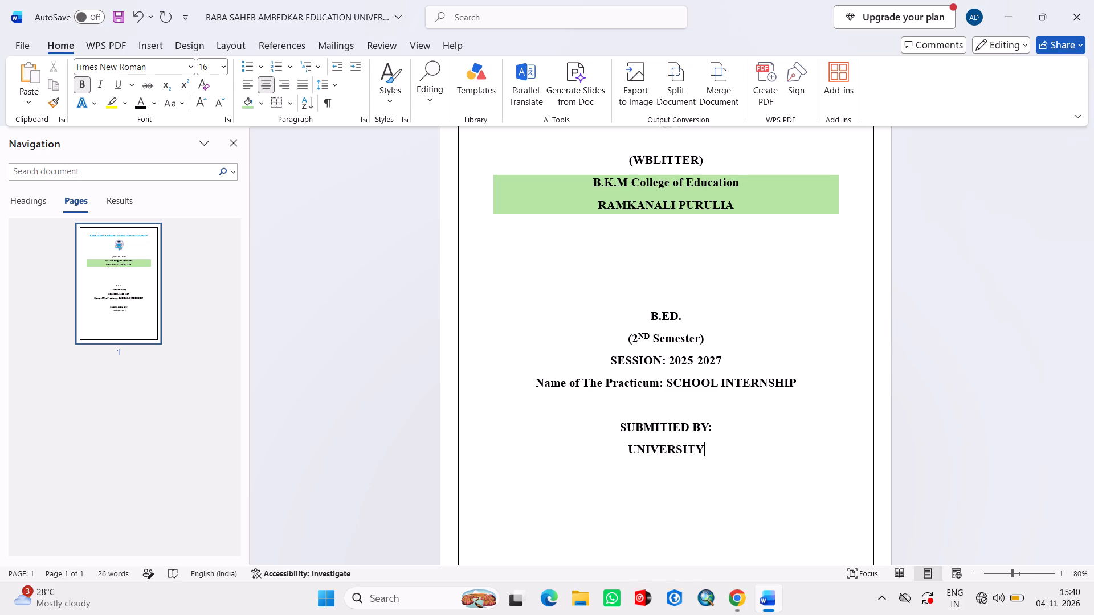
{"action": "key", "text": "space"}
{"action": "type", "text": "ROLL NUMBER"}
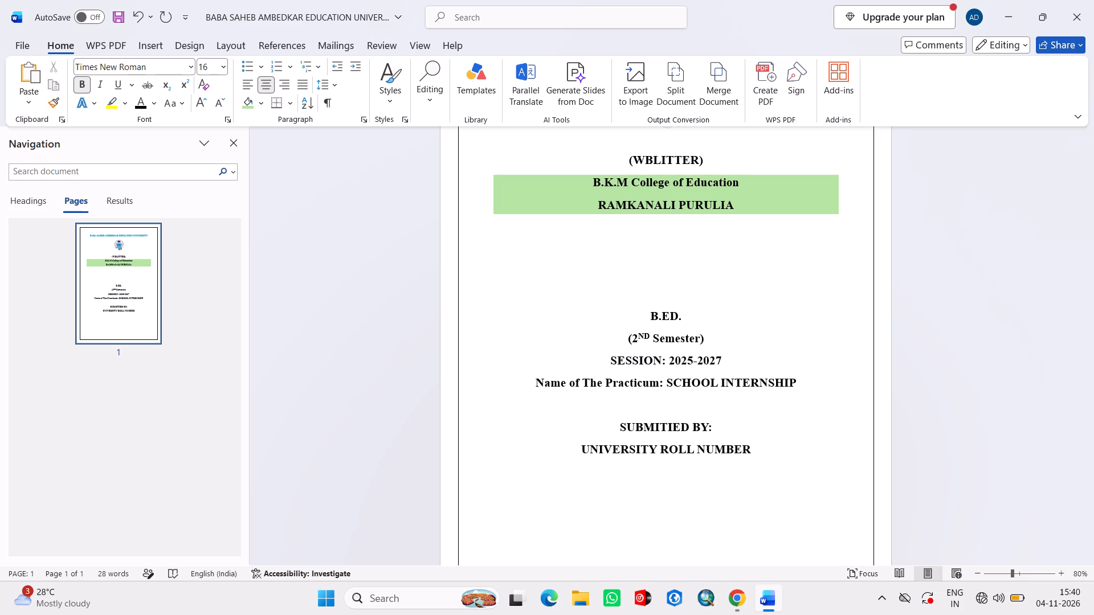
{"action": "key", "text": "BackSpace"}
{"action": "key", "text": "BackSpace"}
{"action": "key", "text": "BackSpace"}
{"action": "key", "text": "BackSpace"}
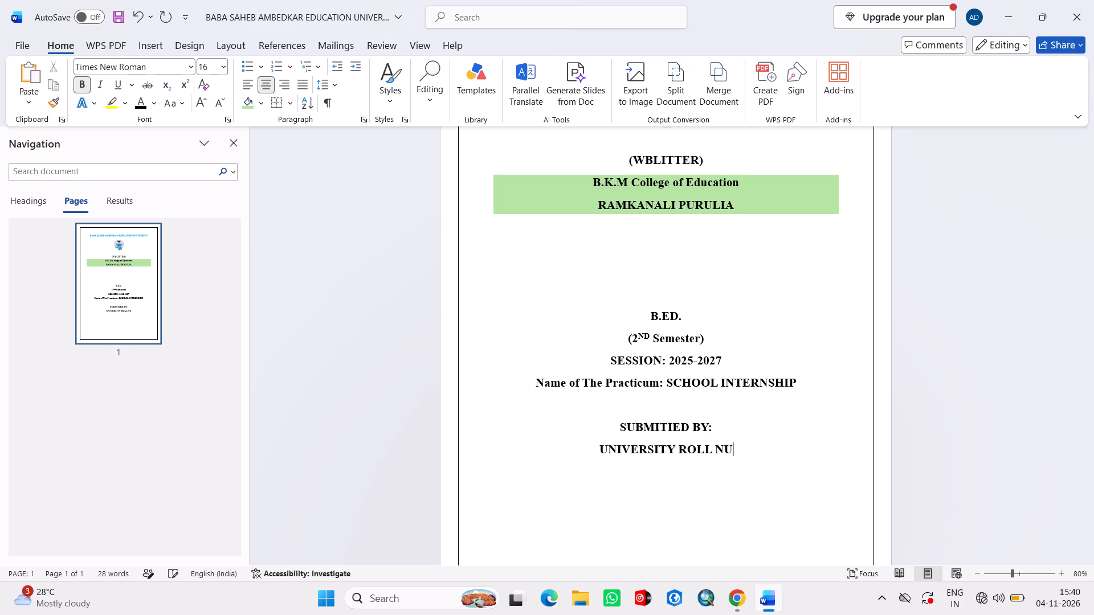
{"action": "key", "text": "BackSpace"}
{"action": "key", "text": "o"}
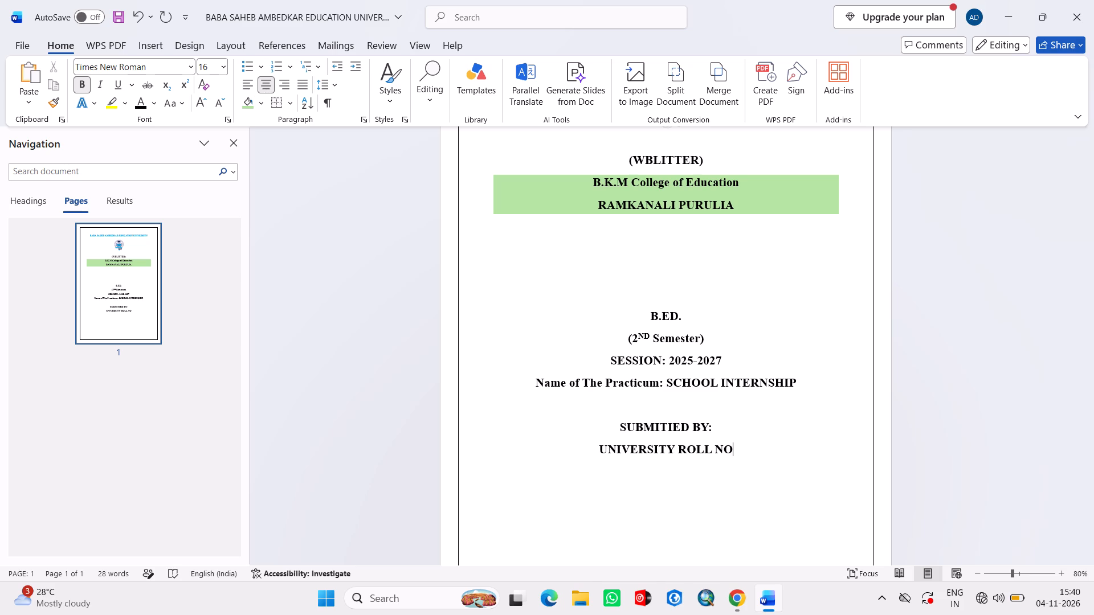
Finish the university roll number label with a colon and add the line "UNIVERSITY REG. NO:" below it.
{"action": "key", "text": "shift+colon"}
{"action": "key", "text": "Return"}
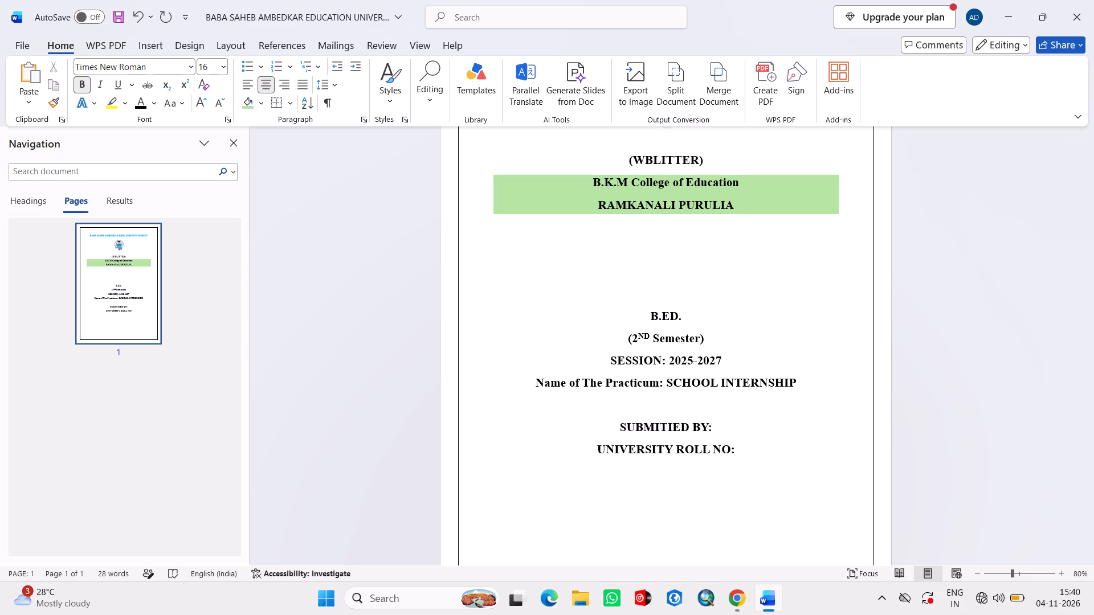
{"action": "type", "text": "UNI"}
{"action": "type", "text": "VER"}
{"action": "type", "text": "SITY"}
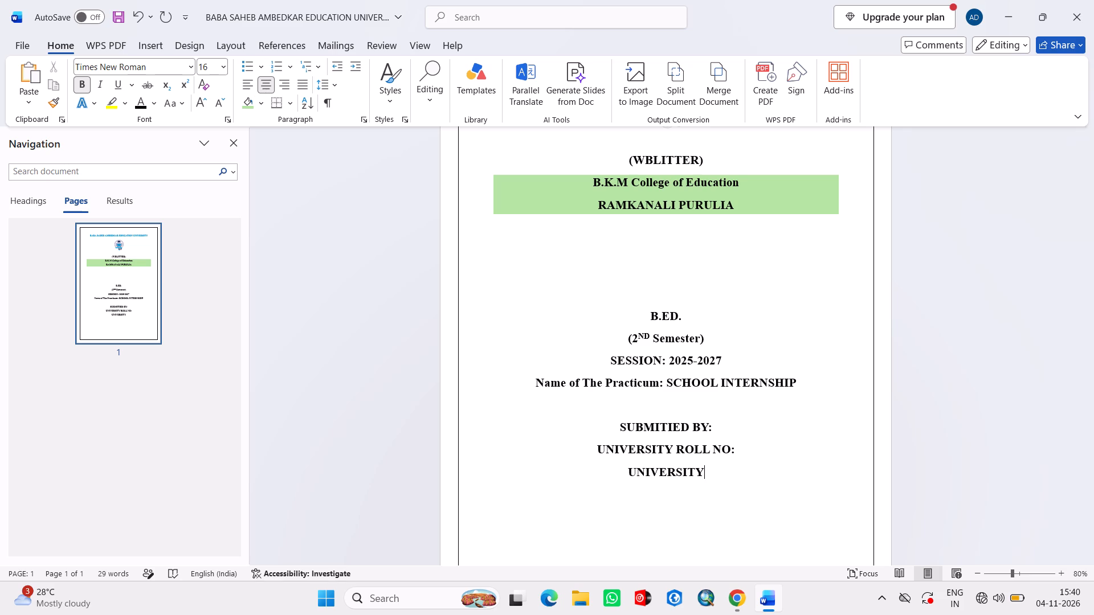
{"action": "key", "text": "space"}
{"action": "type", "text": "REG"}
{"action": "type", "text": "."}
{"action": "key", "text": "space"}
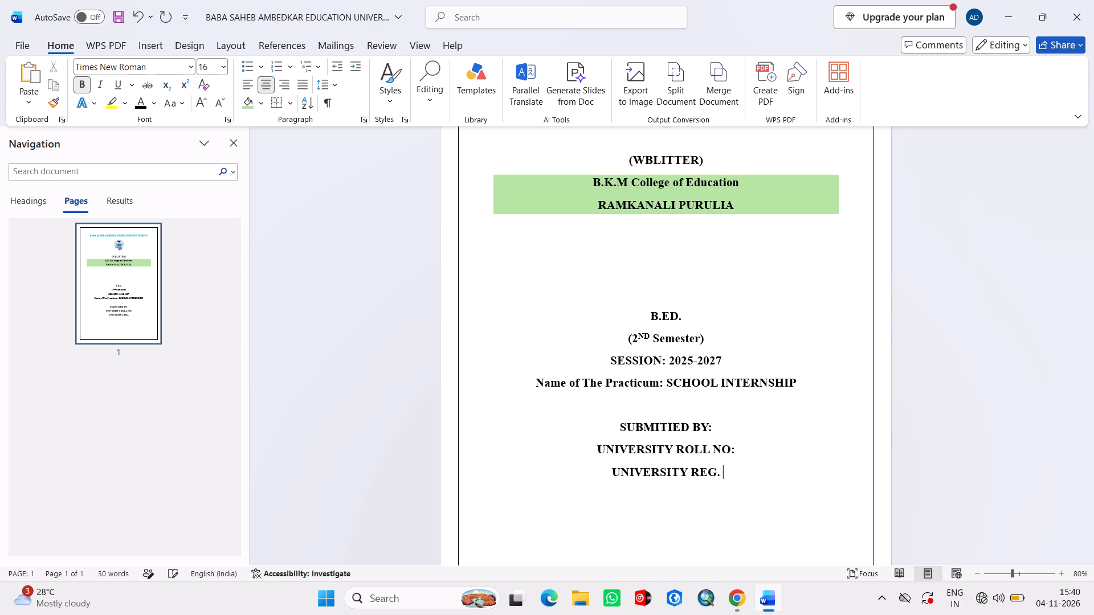
{"action": "type", "text": "NO"}
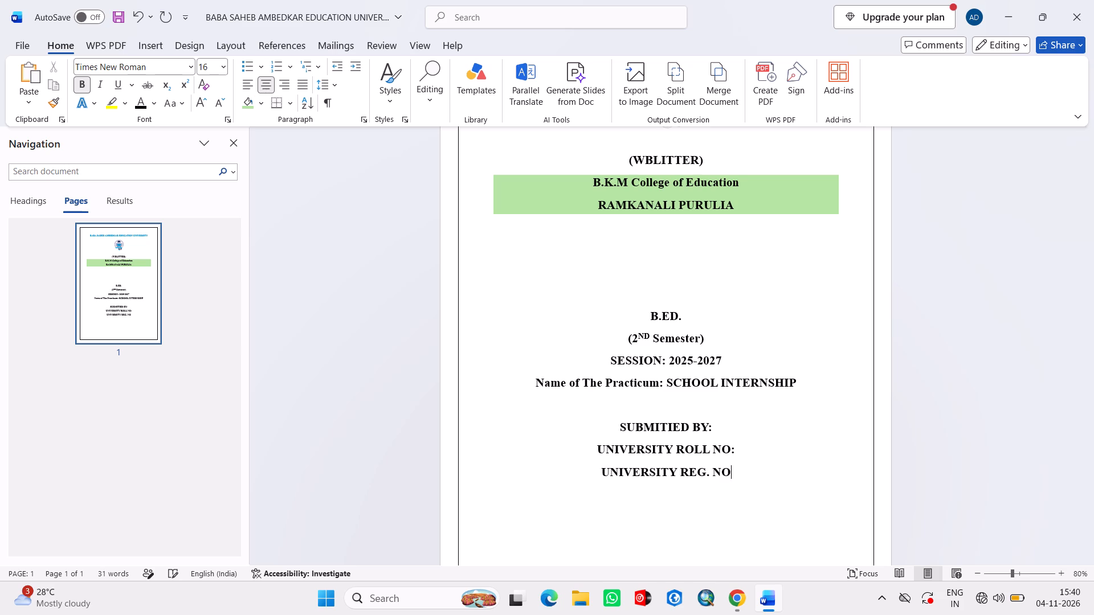
{"action": "key", "text": "shift+colon"}
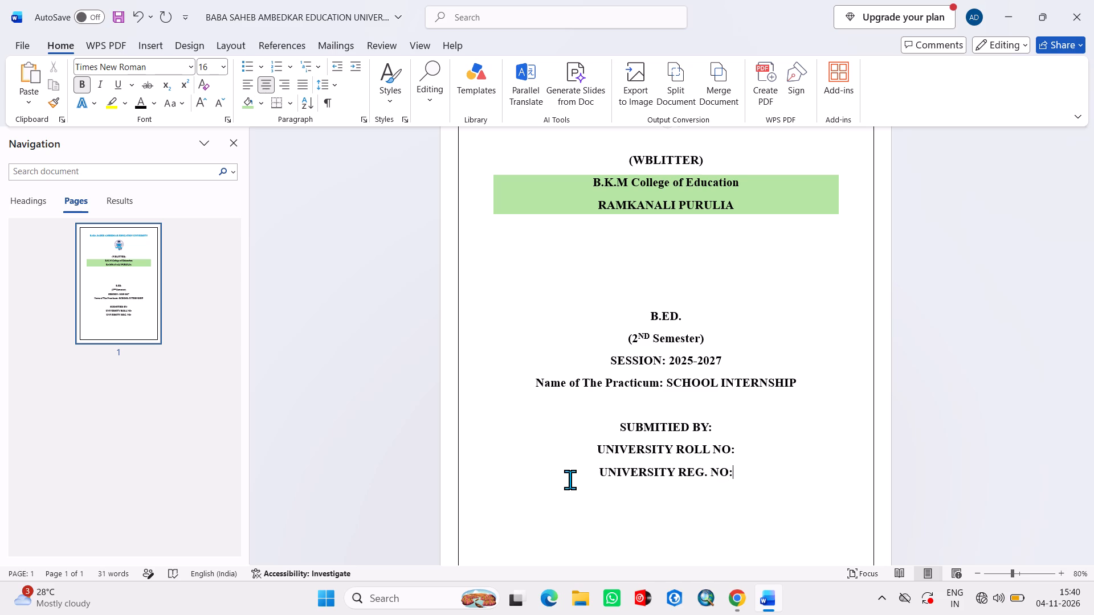
{"action": "key", "text": "Return"}
Add the line "COLLEGE ROLL NO:" below the registration number line and start the "SUBMISSION DATE:" line under it.
{"action": "type", "text": "COLL"}
{"action": "type", "text": "EGE"}
{"action": "key", "text": "space"}
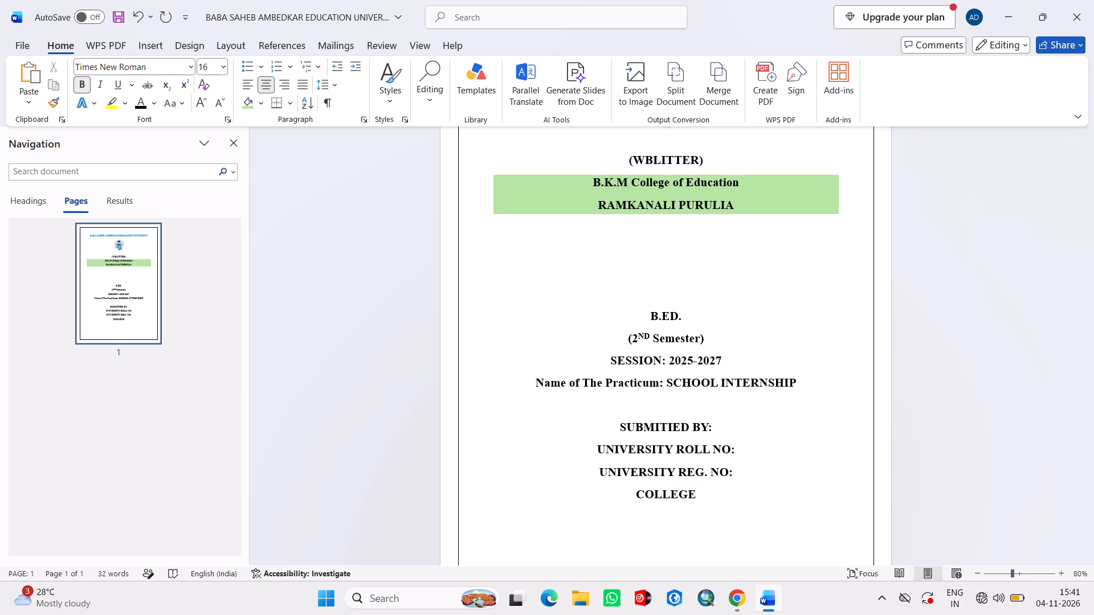
{"action": "type", "text": "ROLL NO"}
{"action": "key", "text": "shift+colon"}
{"action": "key", "text": "Return"}
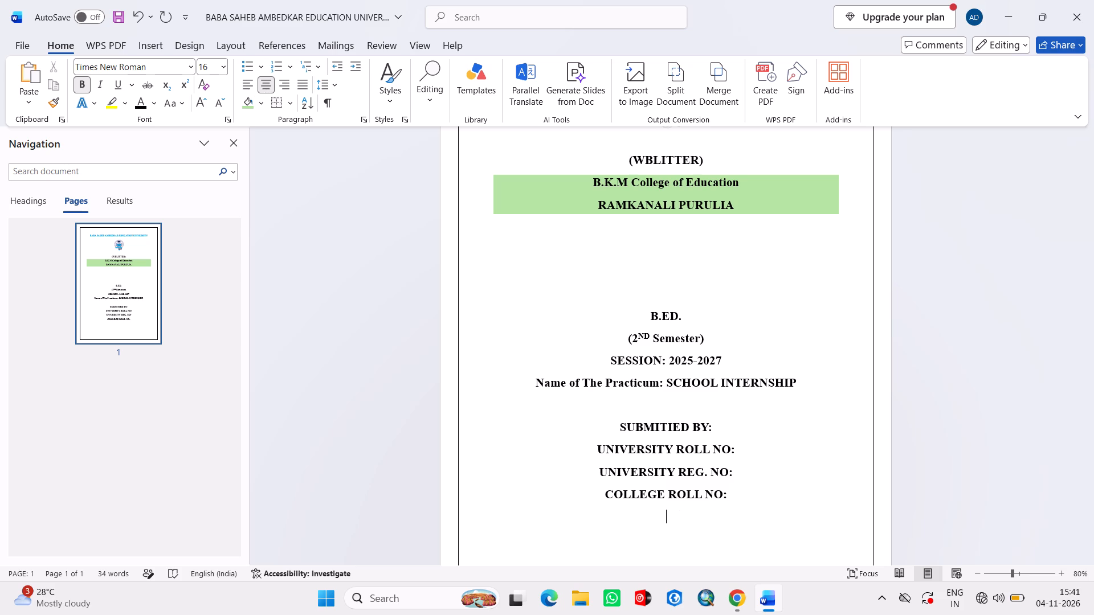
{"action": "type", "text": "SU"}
Complete the line "SUBMISSION DATE:" below the college roll number line.
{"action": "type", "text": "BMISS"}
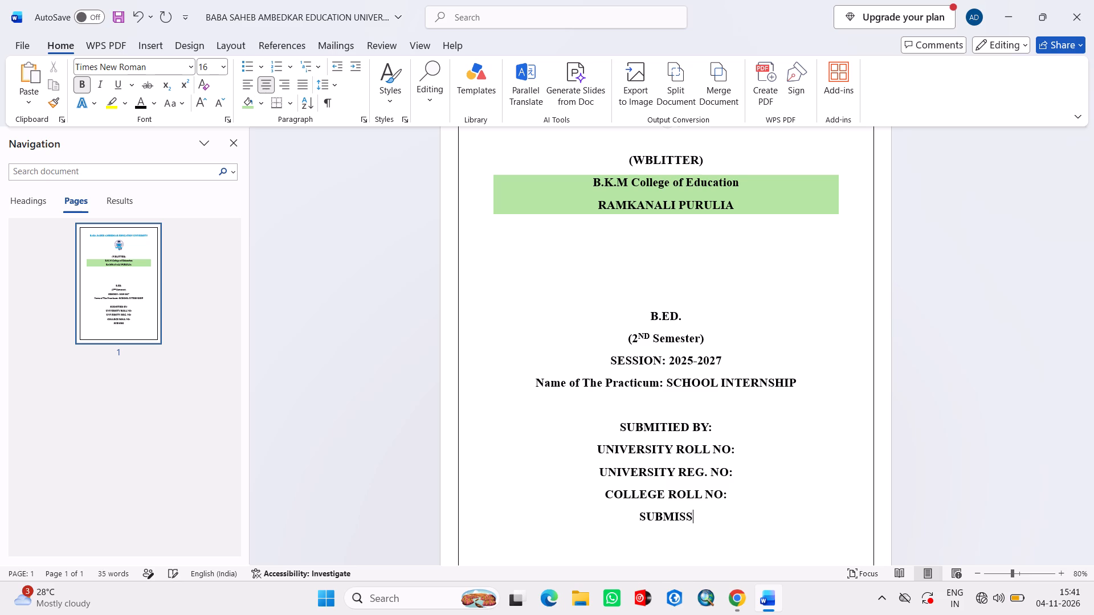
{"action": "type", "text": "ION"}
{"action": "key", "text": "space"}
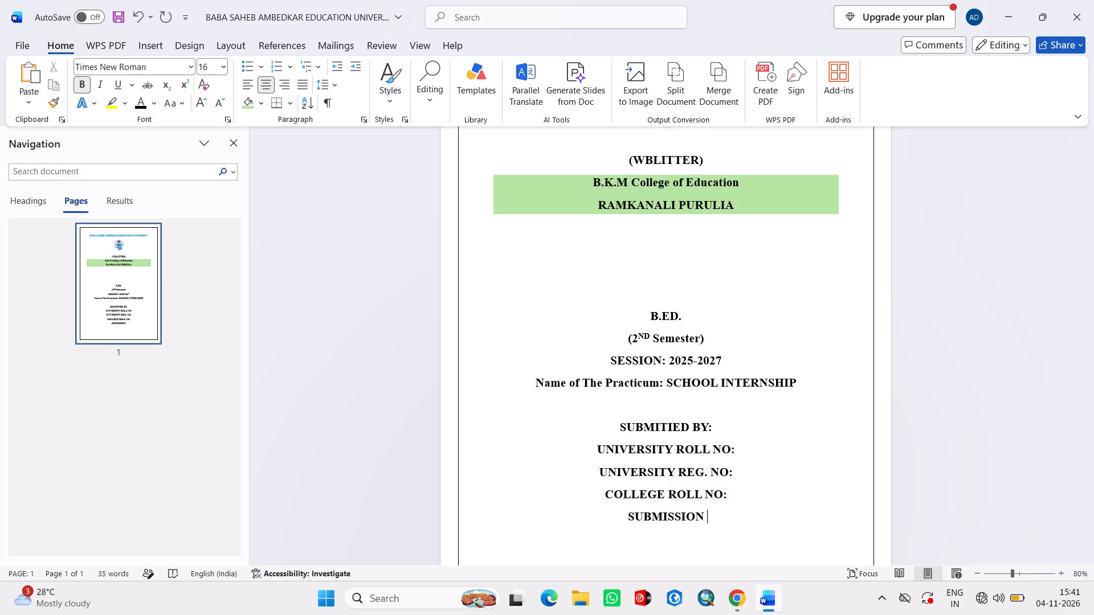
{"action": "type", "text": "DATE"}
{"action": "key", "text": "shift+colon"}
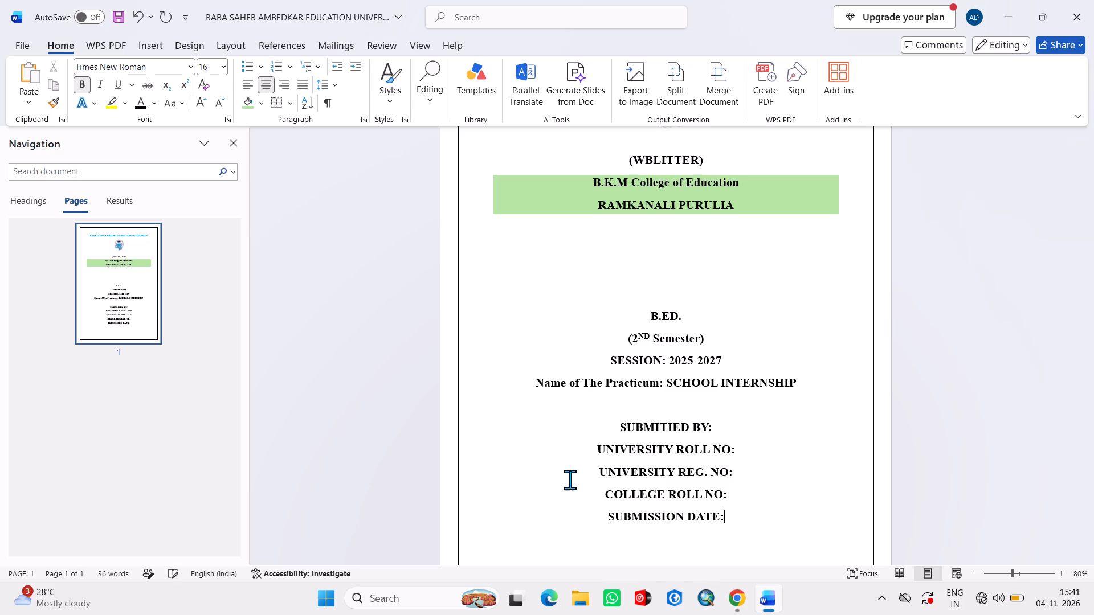
Left-align the submitter detail lines, from the submitted-by line through the submission date, and set their font size to 14.
{"action": "left_click_drag", "start_coordinate": [730, 524], "coordinate": [632, 424]}
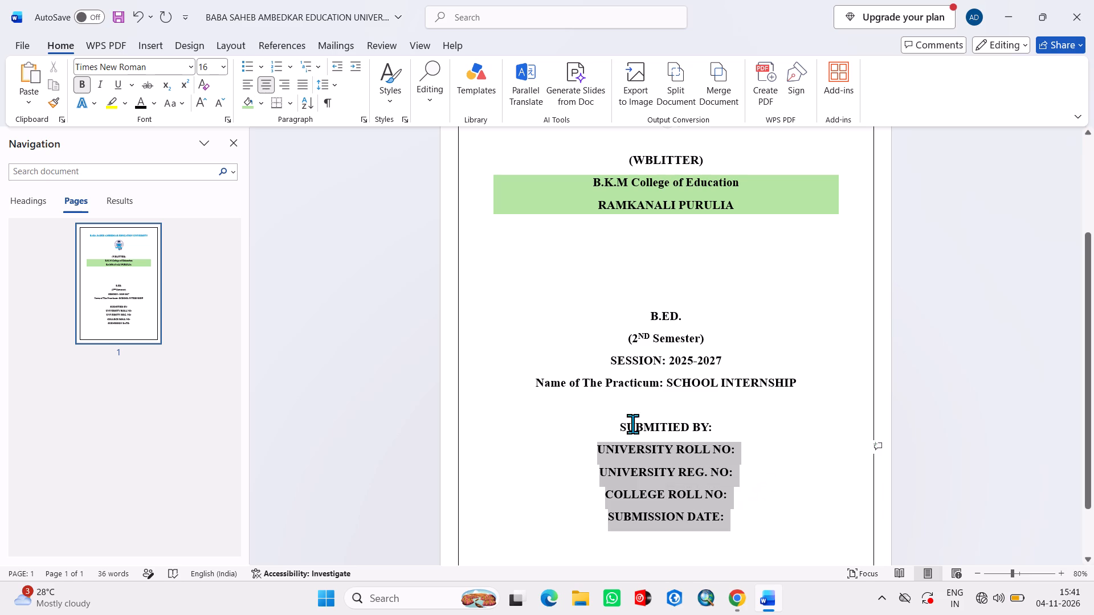
{"action": "left_click_drag", "start_coordinate": [632, 424], "coordinate": [602, 408]}
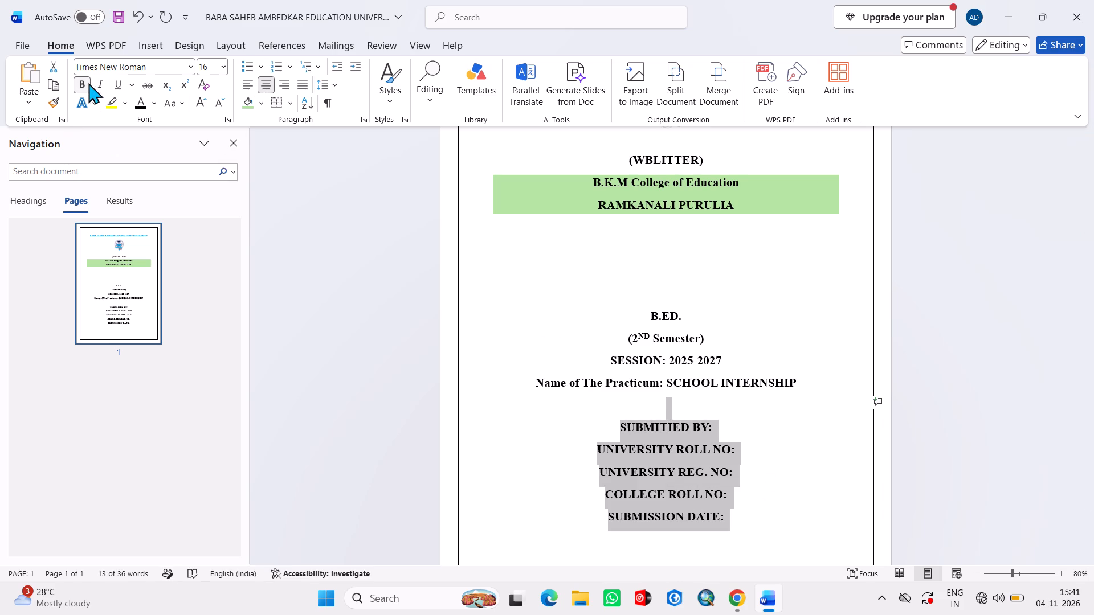
{"action": "left_click", "coordinate": [250, 88]}
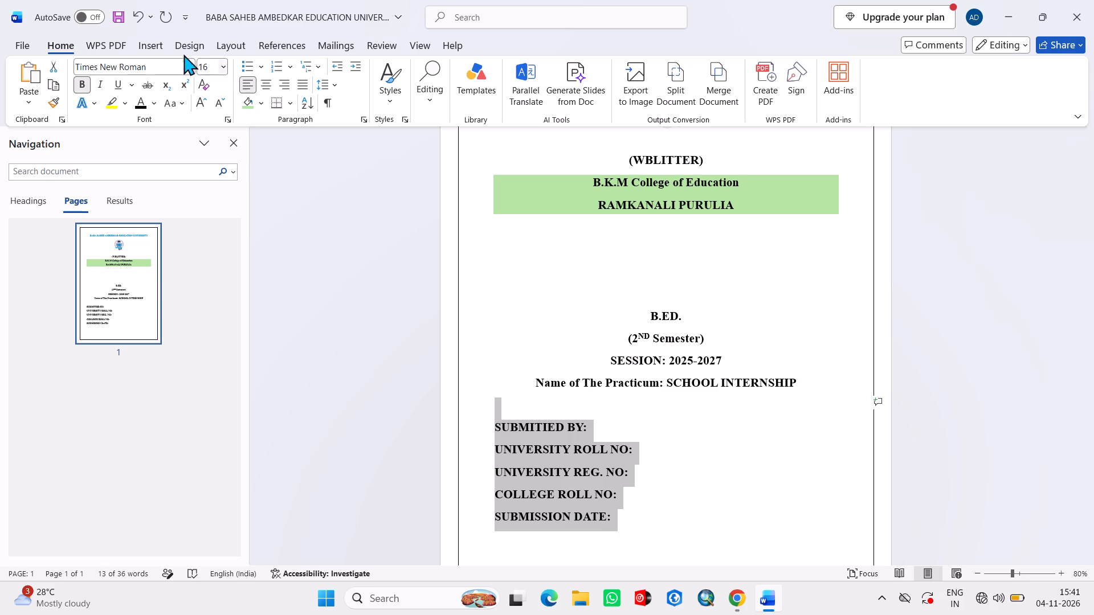
{"action": "left_click", "coordinate": [225, 65]}
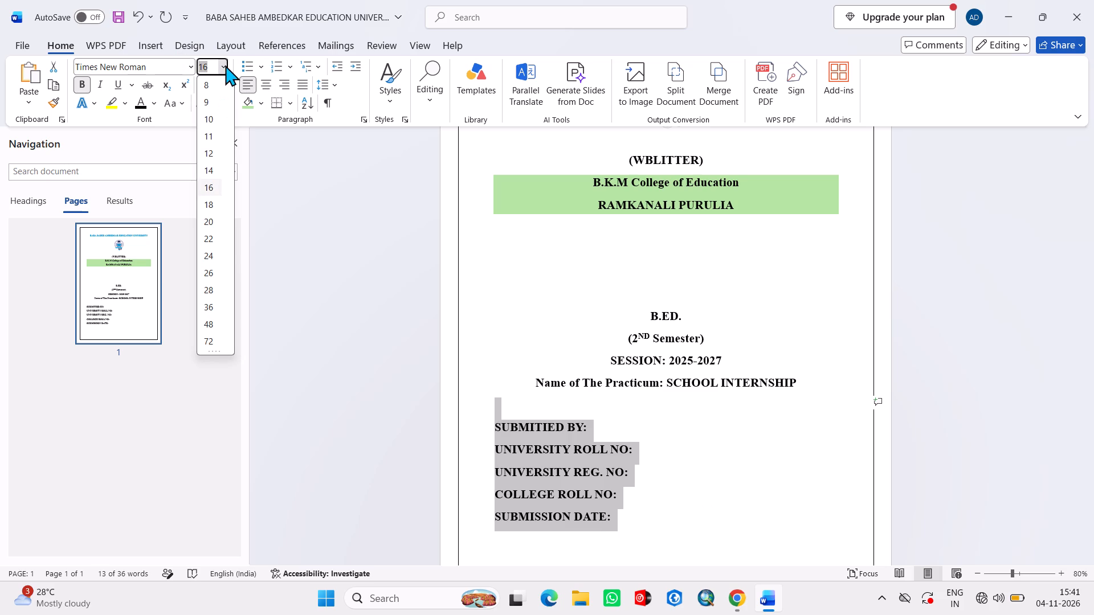
{"action": "left_click", "coordinate": [208, 170]}
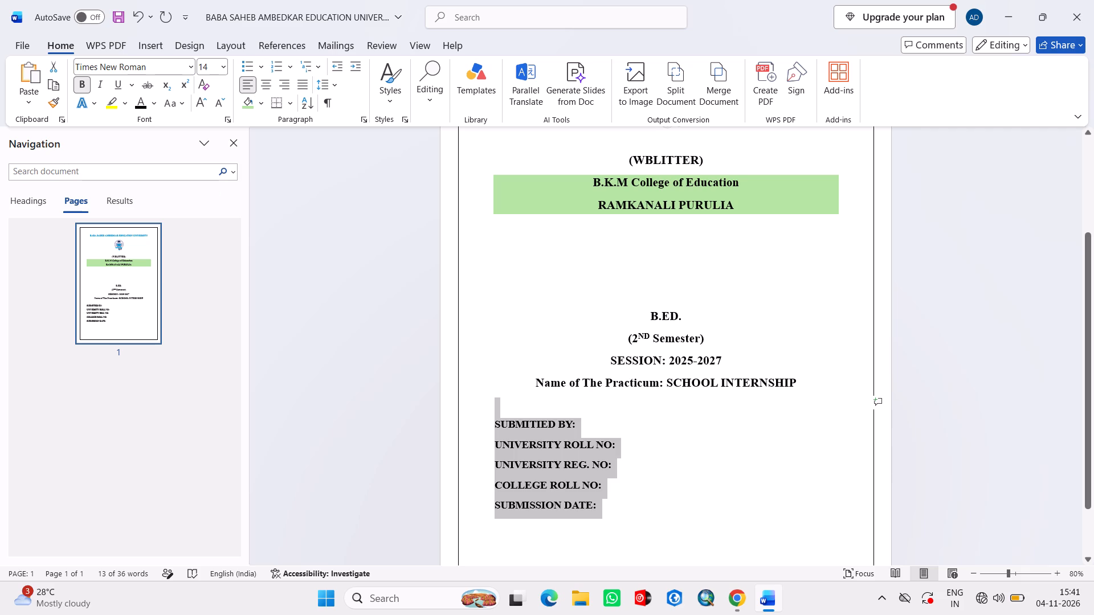
{"action": "right_click", "coordinate": [524, 453]}
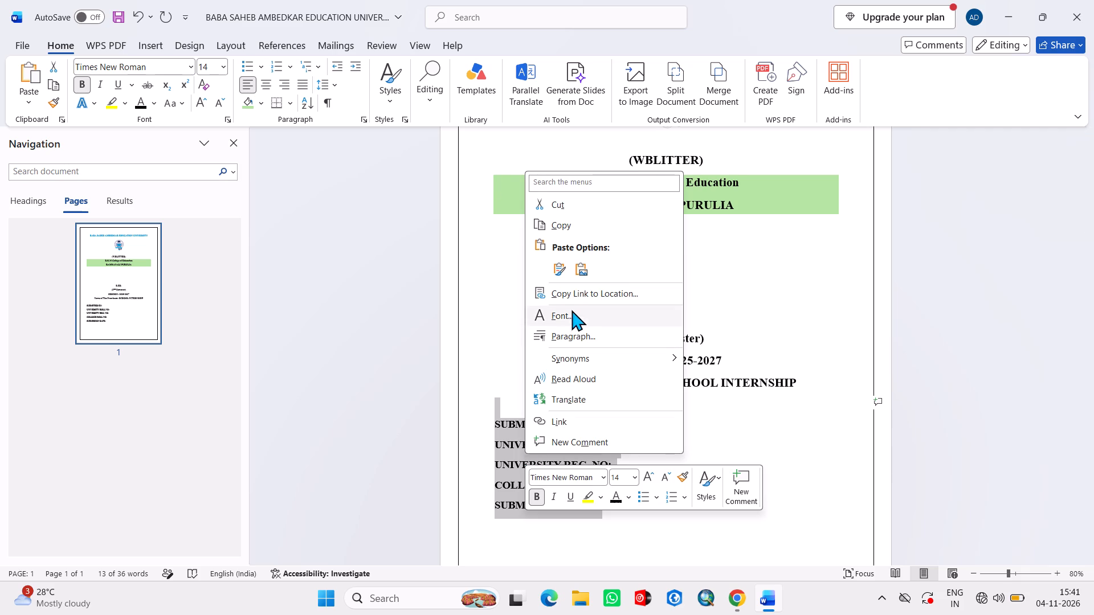
{"action": "left_click", "coordinate": [392, 281]}
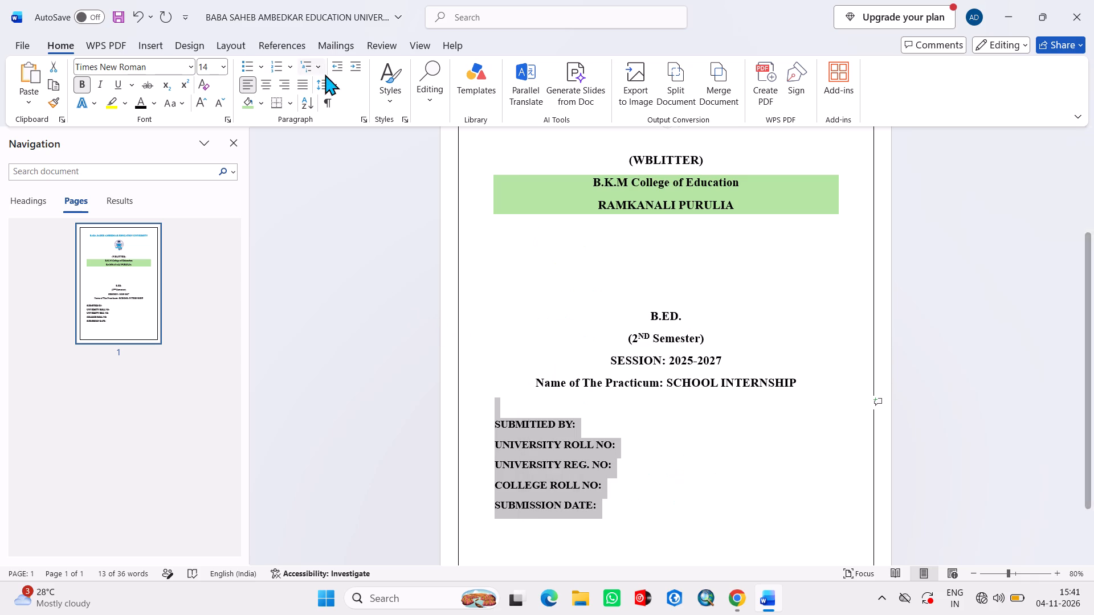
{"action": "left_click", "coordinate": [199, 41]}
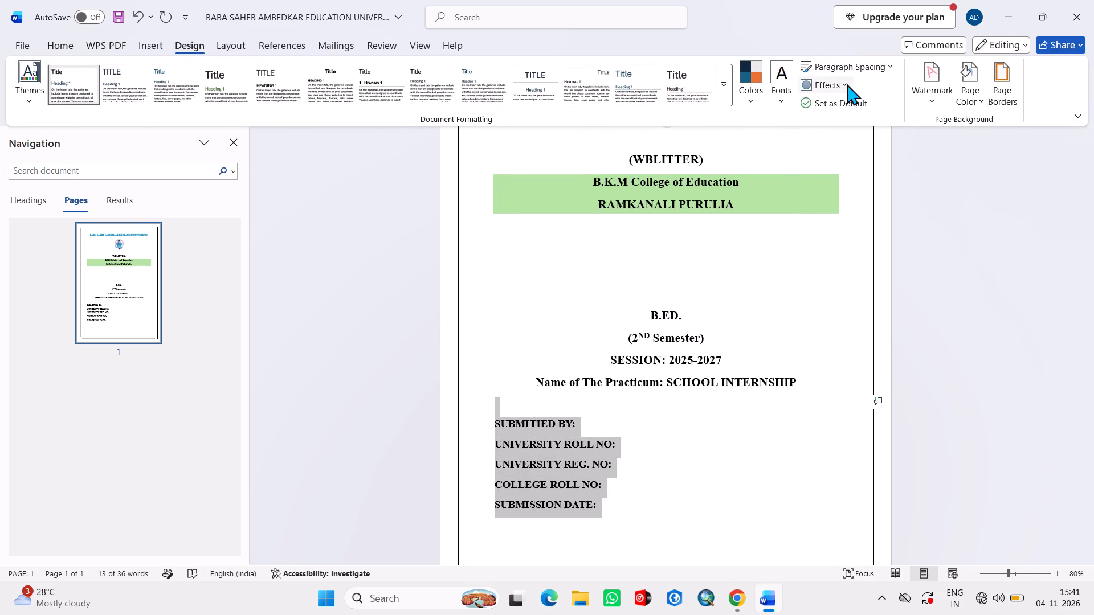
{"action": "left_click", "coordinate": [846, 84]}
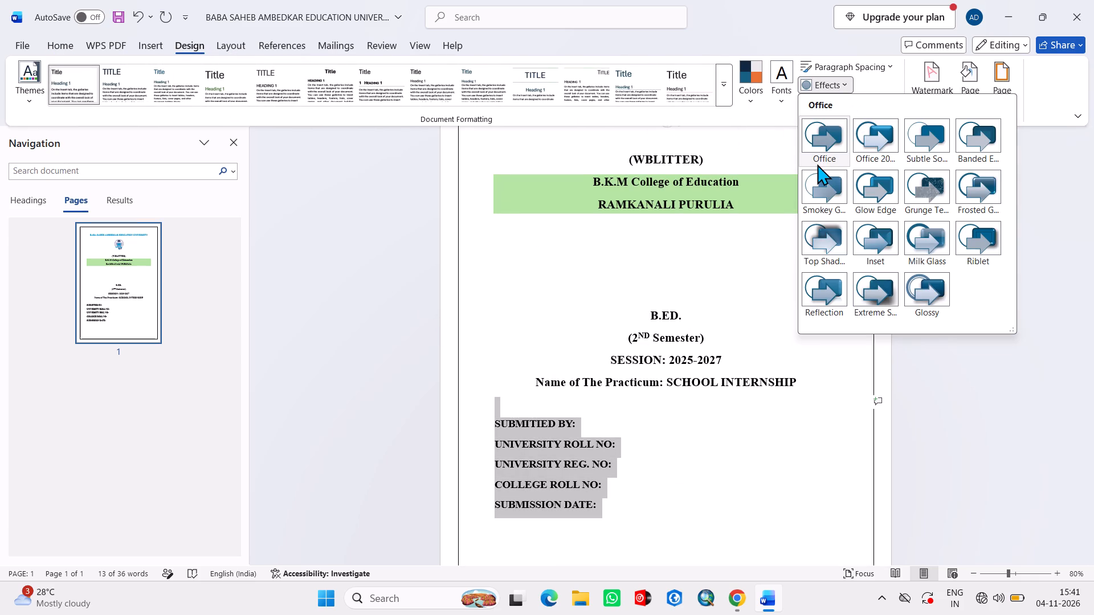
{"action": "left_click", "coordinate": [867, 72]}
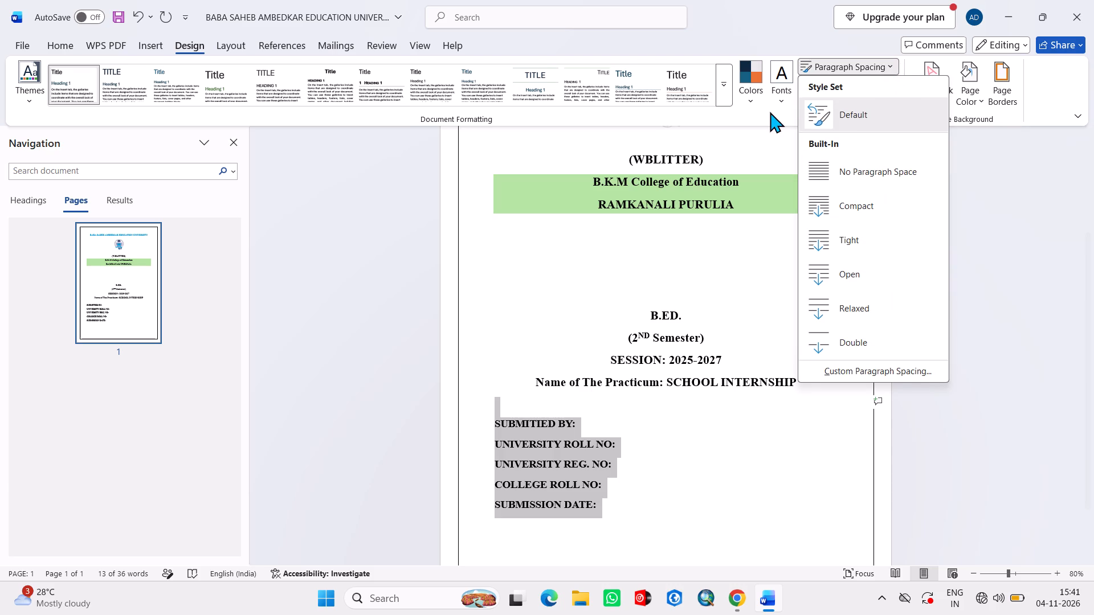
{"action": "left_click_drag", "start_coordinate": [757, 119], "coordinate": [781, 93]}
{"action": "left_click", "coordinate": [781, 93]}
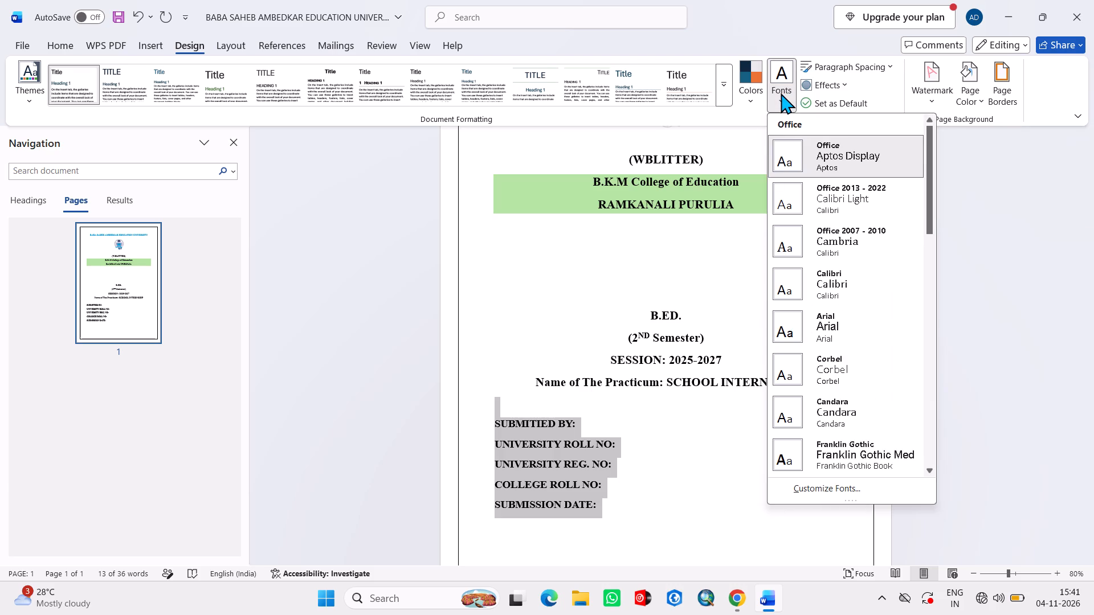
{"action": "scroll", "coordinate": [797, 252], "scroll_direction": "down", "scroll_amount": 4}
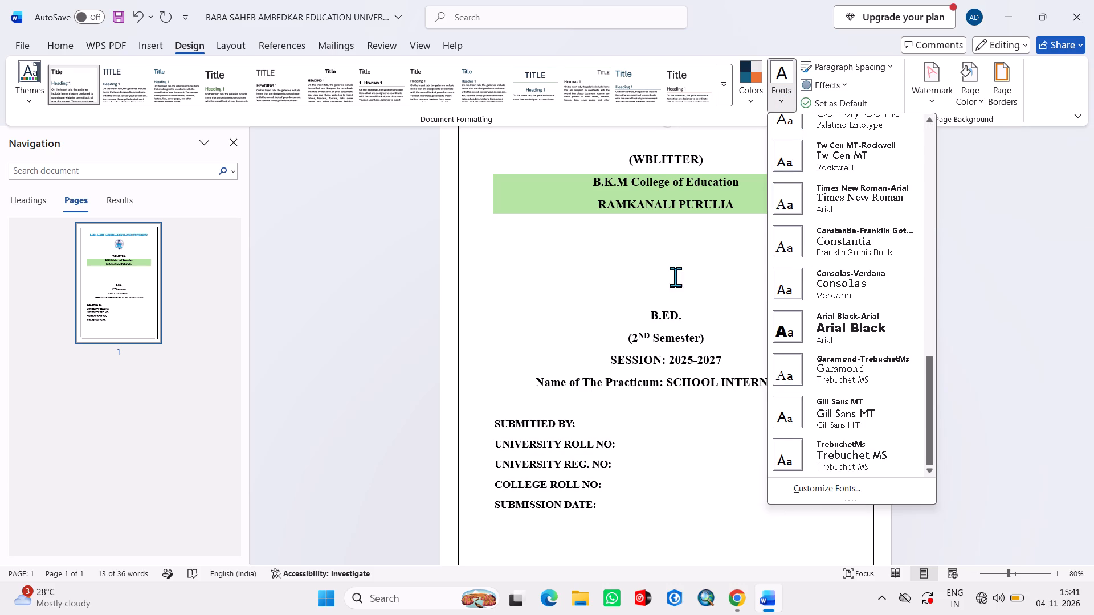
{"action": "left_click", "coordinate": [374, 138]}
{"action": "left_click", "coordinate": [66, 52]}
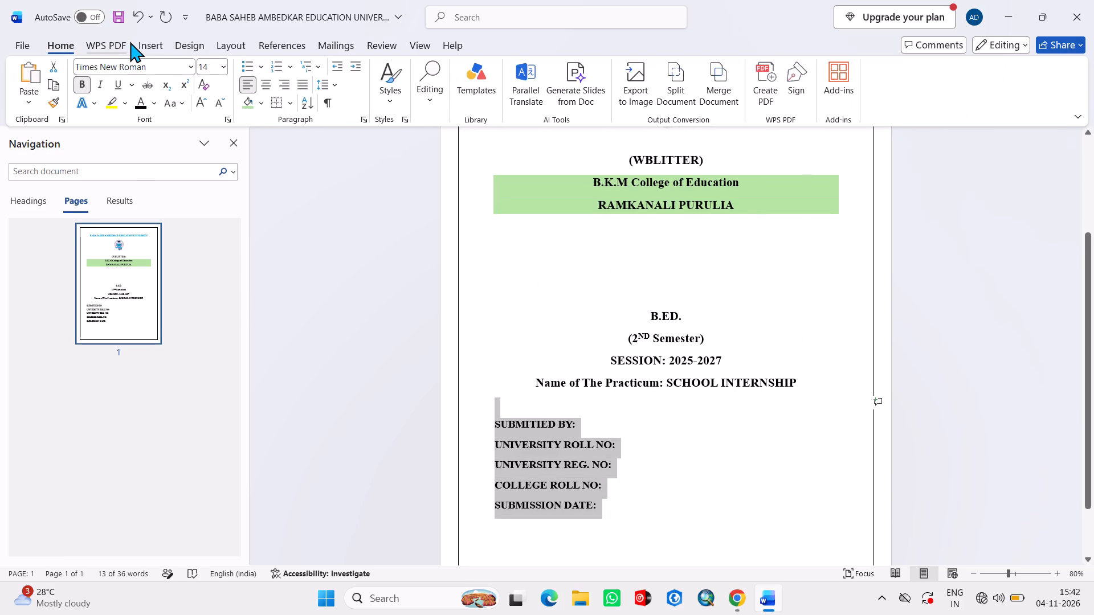
Insert a Simple Text Box below the School Internship line and delete its placeholder text.
{"action": "left_click", "coordinate": [146, 42]}
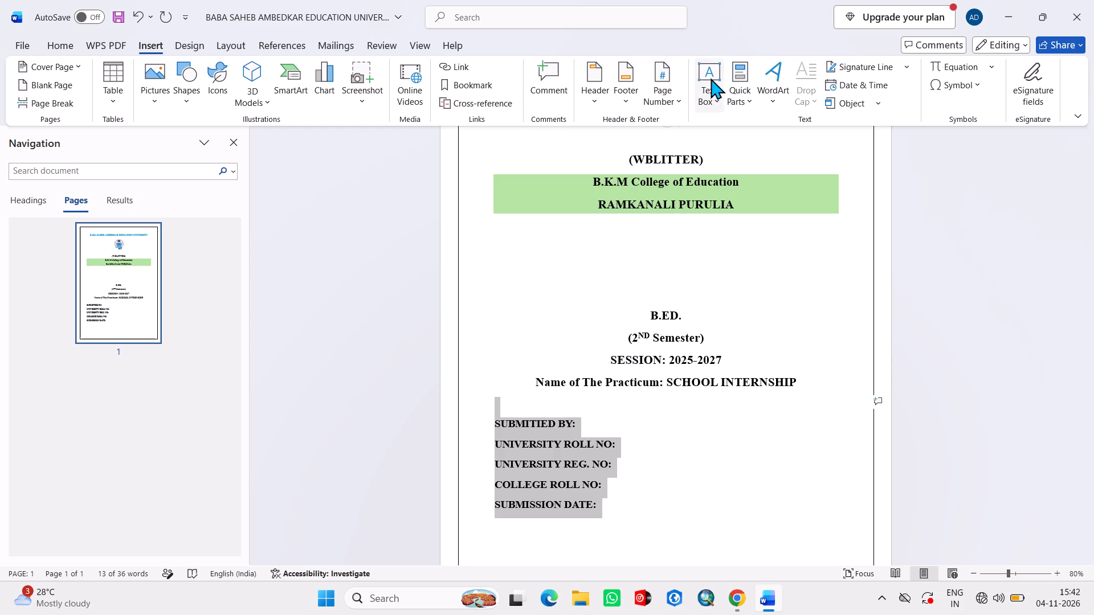
{"action": "left_click", "coordinate": [719, 100]}
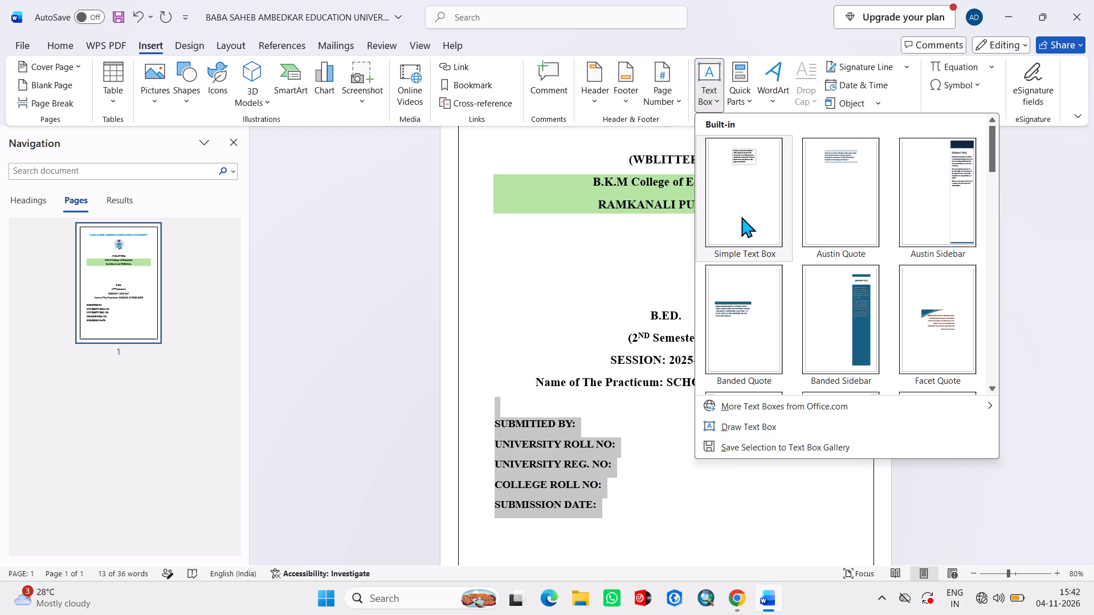
{"action": "left_click", "coordinate": [736, 187]}
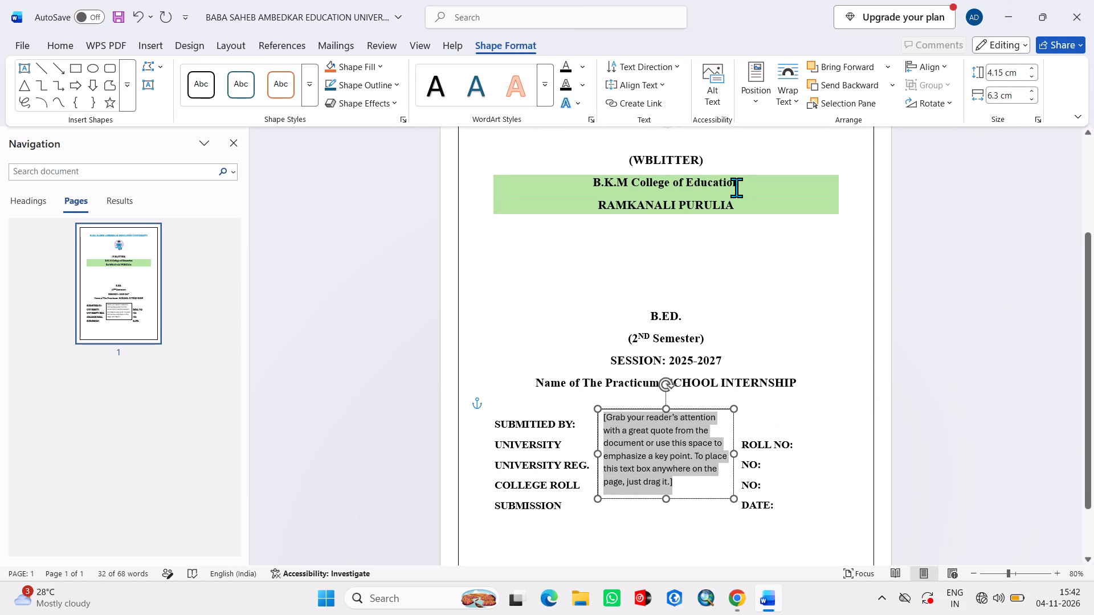
{"action": "left_click", "coordinate": [656, 475]}
{"action": "left_click", "coordinate": [687, 476]}
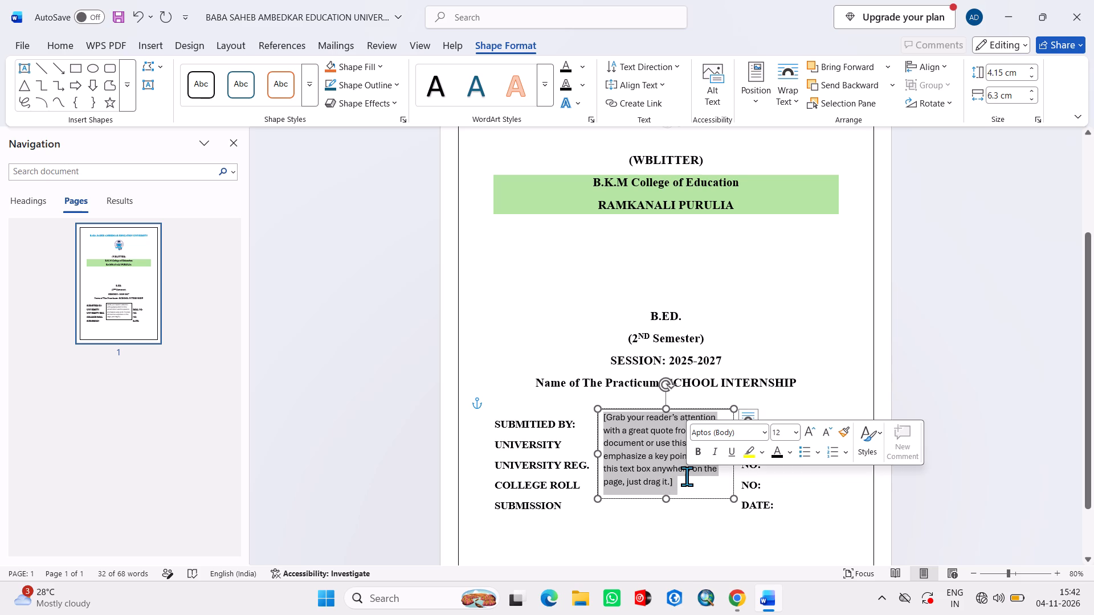
{"action": "left_click_drag", "start_coordinate": [687, 476], "coordinate": [597, 417]}
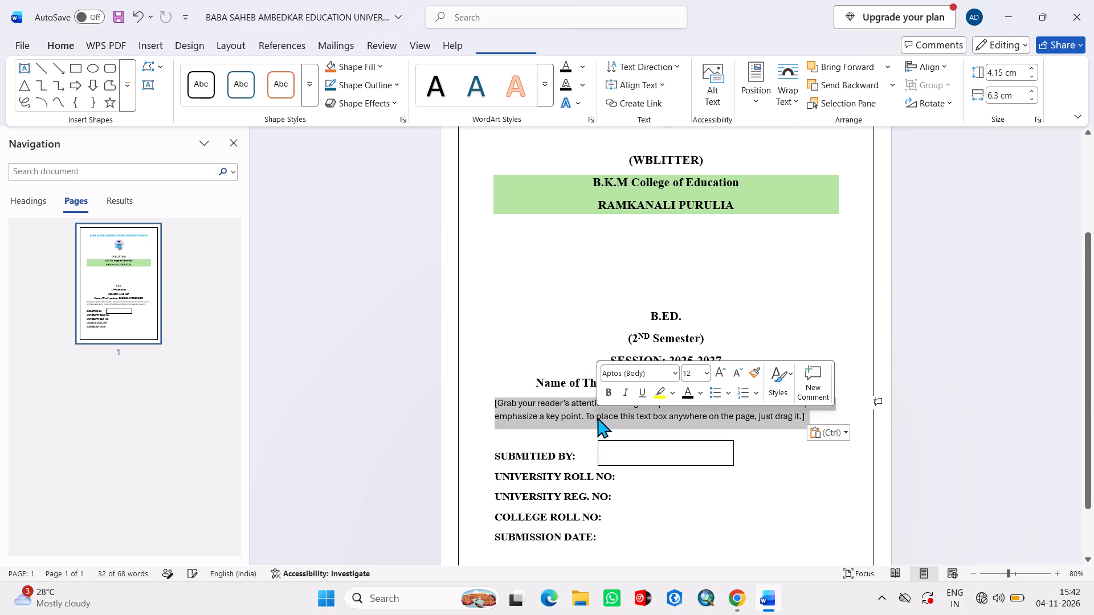
{"action": "key", "text": "ctrl+z"}
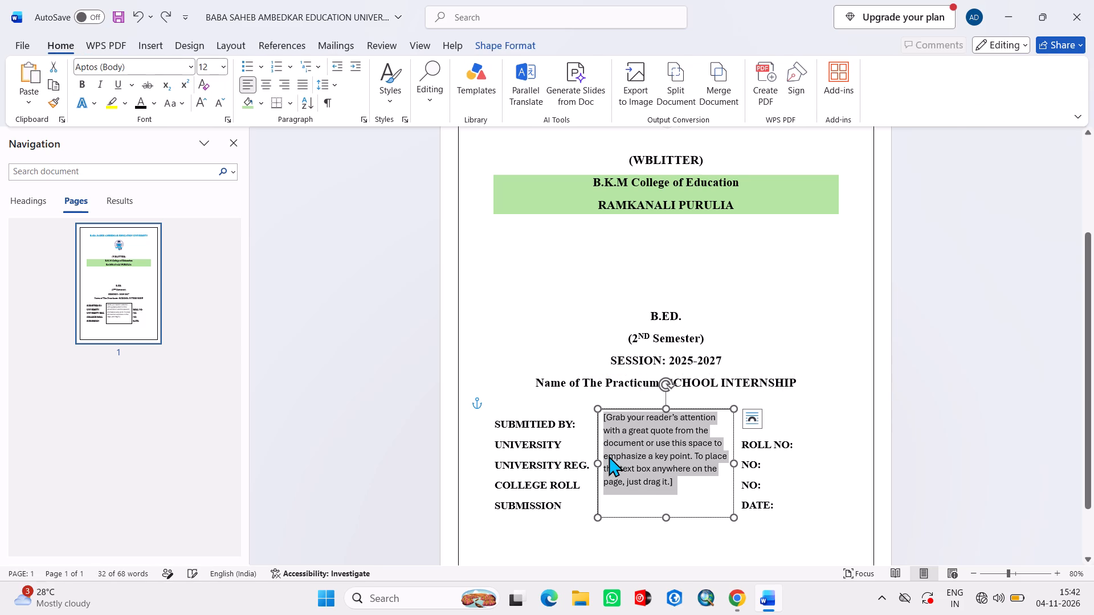
{"action": "key", "text": "BackSpace"}
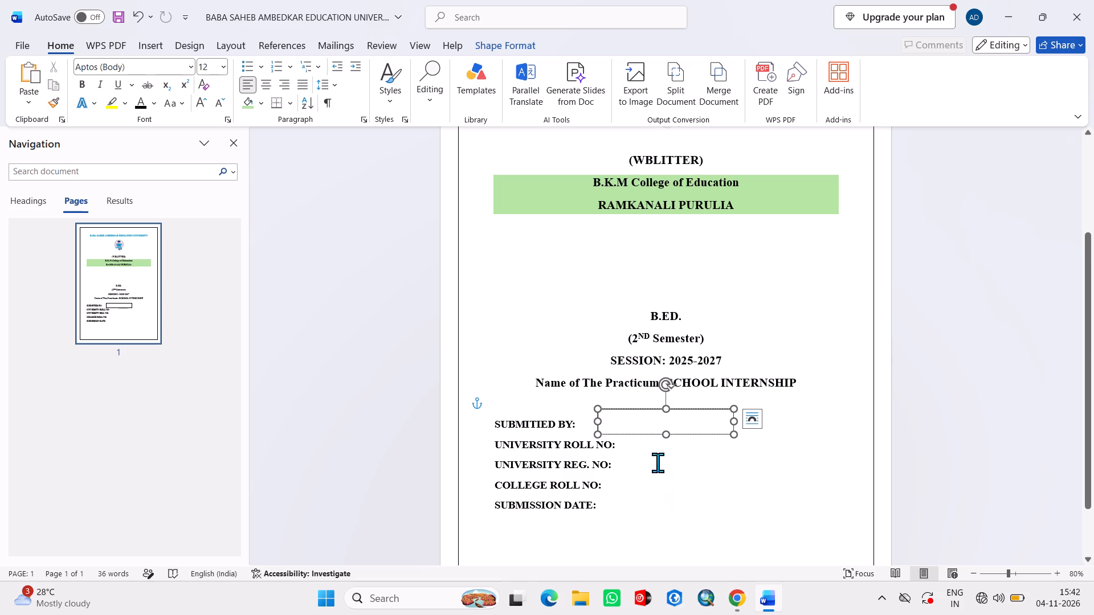
Copy the five detail lines from "SUBMITIED BY:" to "SUBMISSION DATE:" and delete them from the page.
{"action": "left_click_drag", "start_coordinate": [493, 425], "coordinate": [600, 504]}
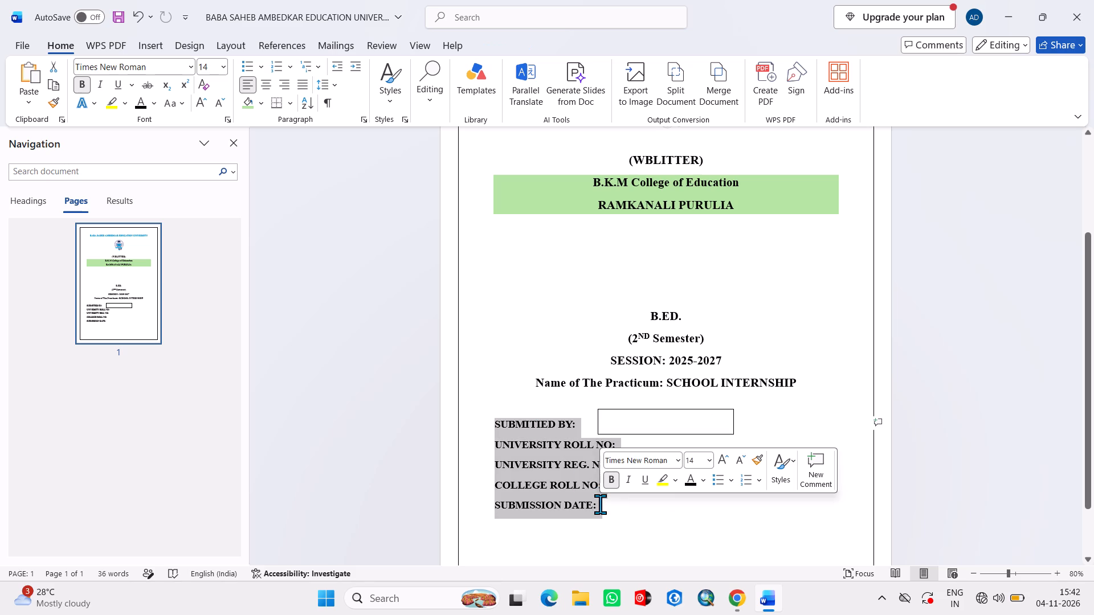
{"action": "key", "text": "ctrl+c"}
{"action": "key", "text": "Delete"}
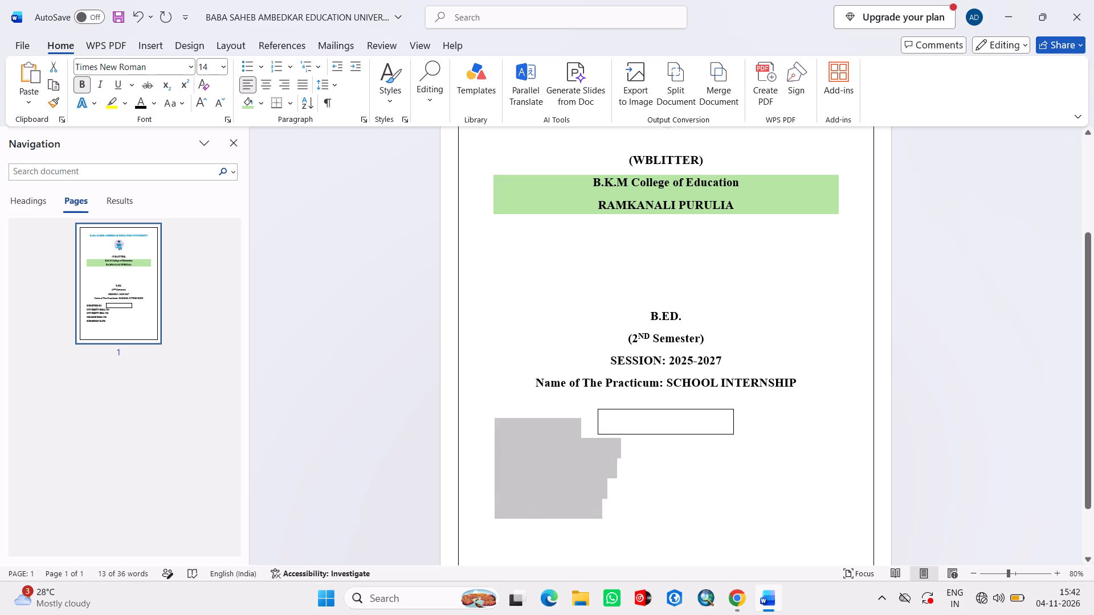
Make the empty text box below the School Internship line taller and adjust its lower edge.
{"action": "left_click_drag", "start_coordinate": [665, 437], "coordinate": [659, 430]}
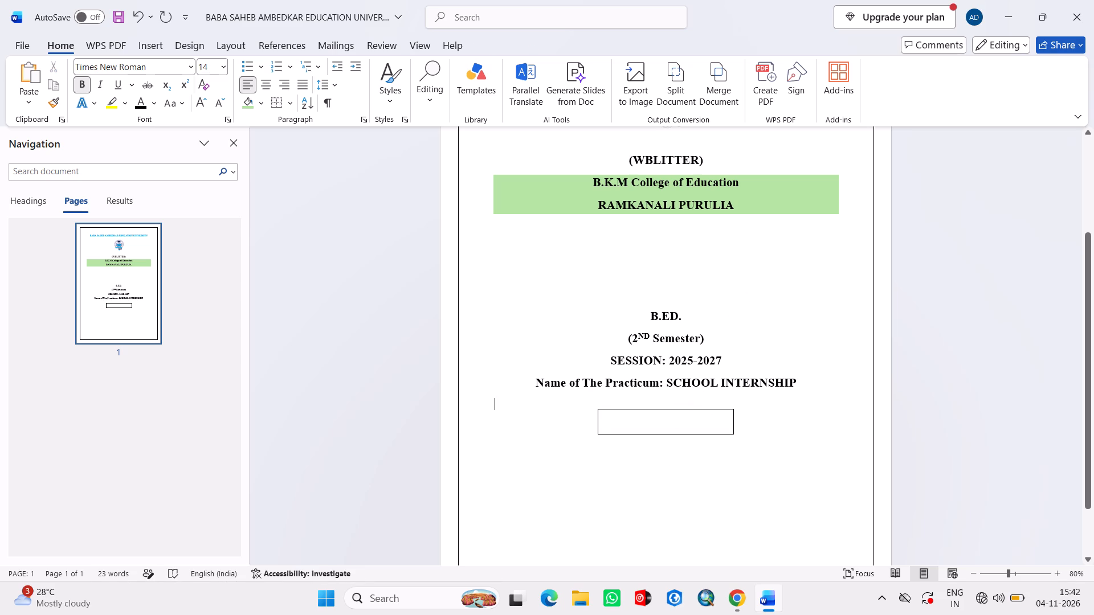
{"action": "left_click", "coordinate": [659, 430]}
{"action": "left_click_drag", "start_coordinate": [668, 434], "coordinate": [661, 583]}
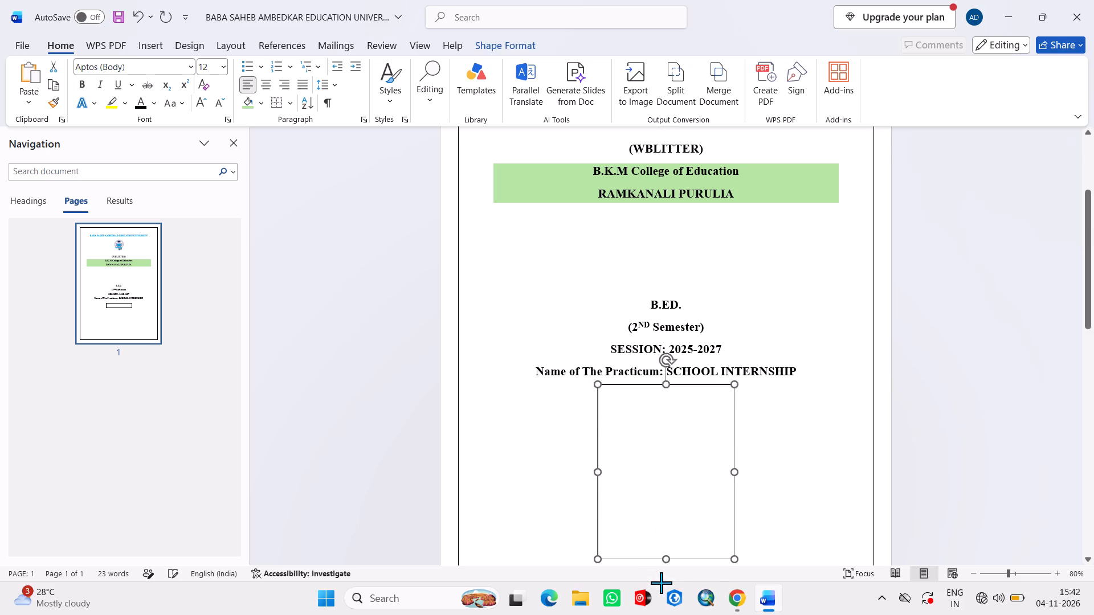
{"action": "left_click_drag", "start_coordinate": [661, 583], "coordinate": [661, 598]}
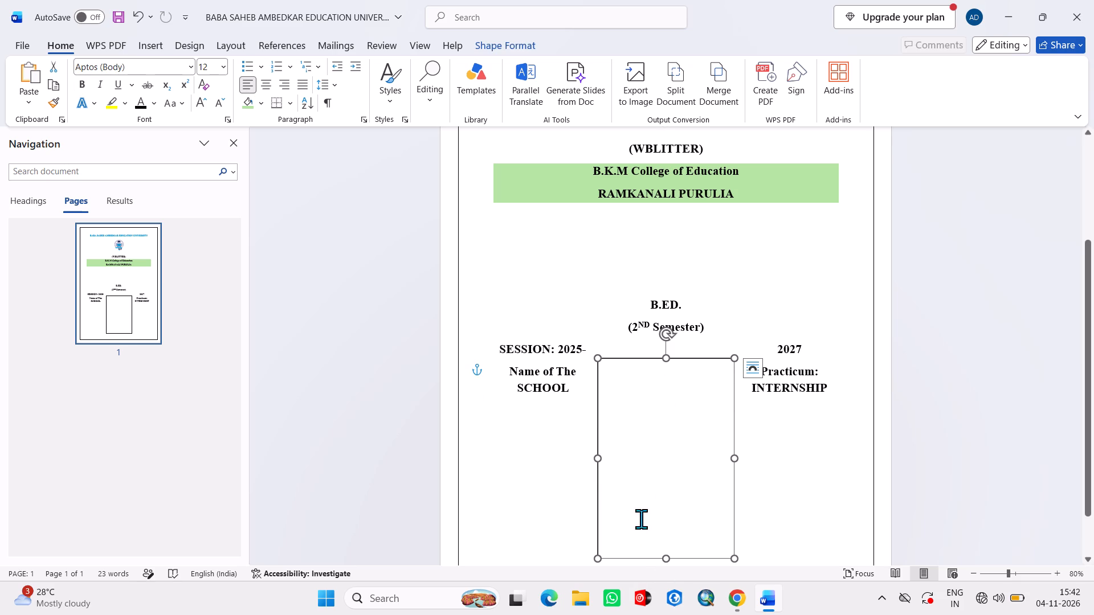
{"action": "left_click_drag", "start_coordinate": [665, 562], "coordinate": [658, 504]}
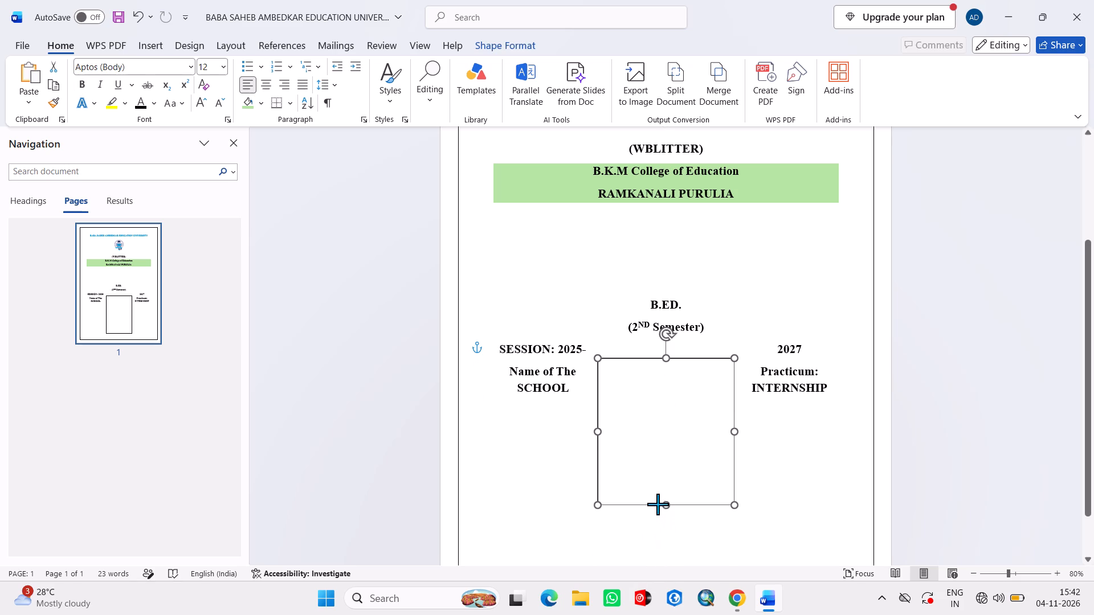
{"action": "left_click_drag", "start_coordinate": [658, 504], "coordinate": [658, 503]}
{"action": "left_click_drag", "start_coordinate": [651, 437], "coordinate": [651, 477]}
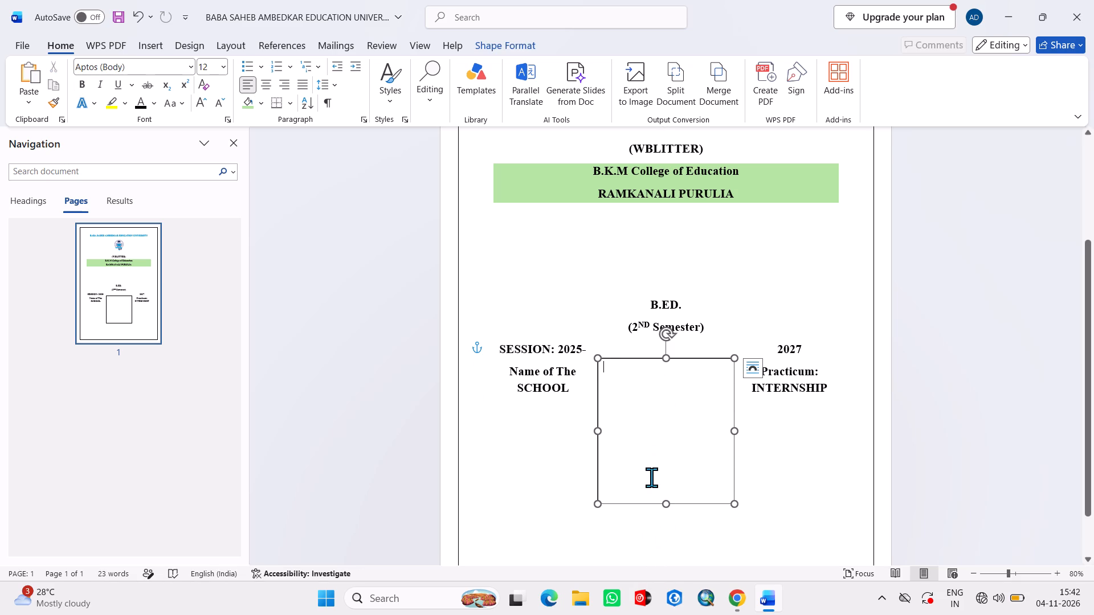
Move the empty text box below the School Internship line and widen it on both sides to span the text width.
{"action": "left_click_drag", "start_coordinate": [644, 502], "coordinate": [636, 541]}
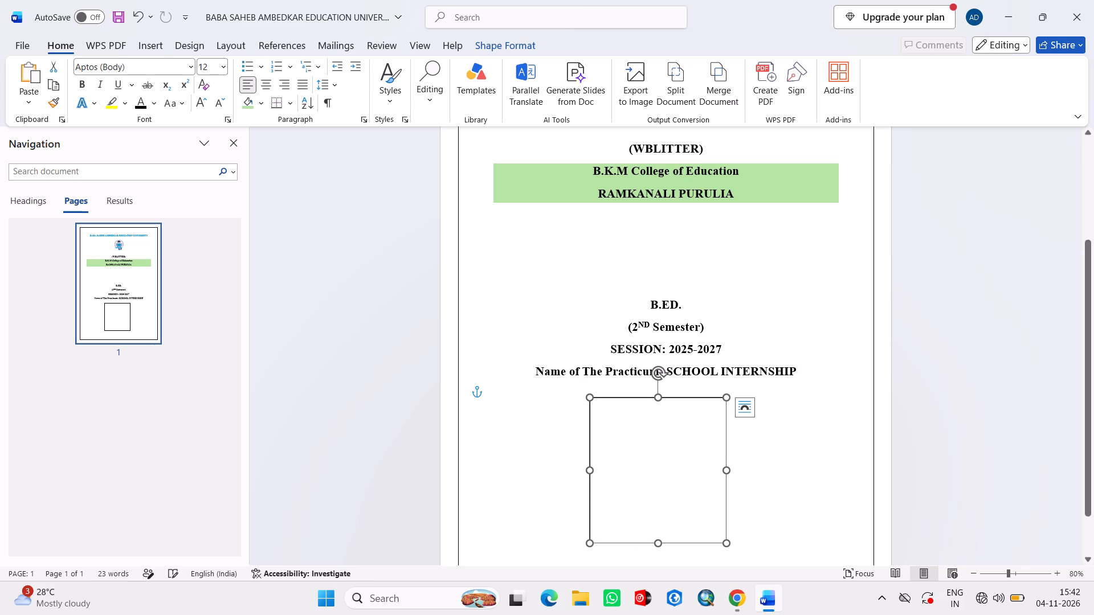
{"action": "left_click_drag", "start_coordinate": [586, 469], "coordinate": [493, 469]}
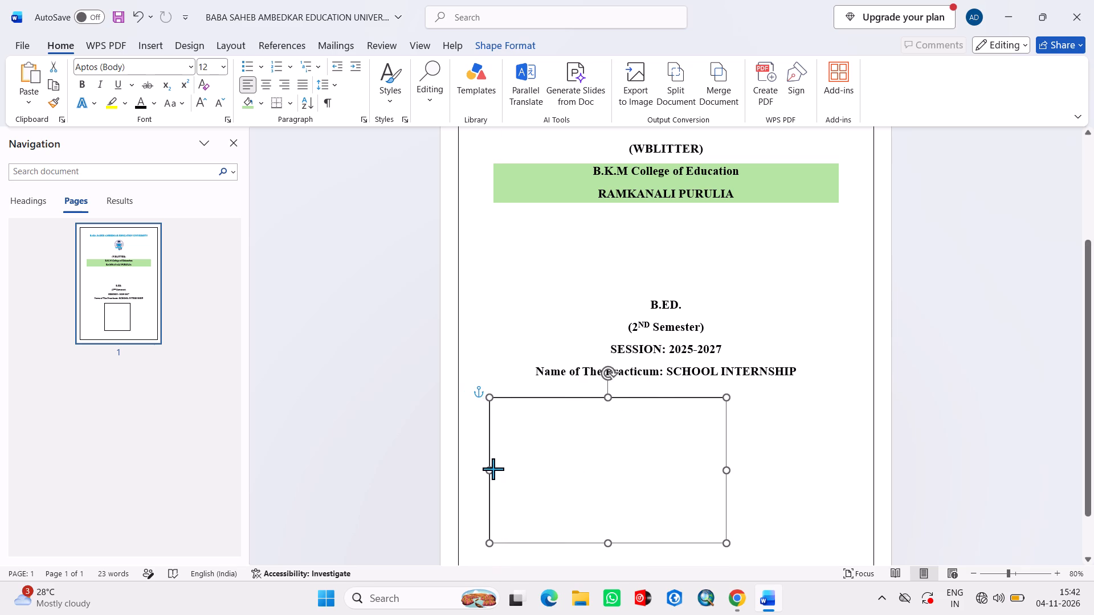
{"action": "left_click_drag", "start_coordinate": [493, 469], "coordinate": [499, 469]}
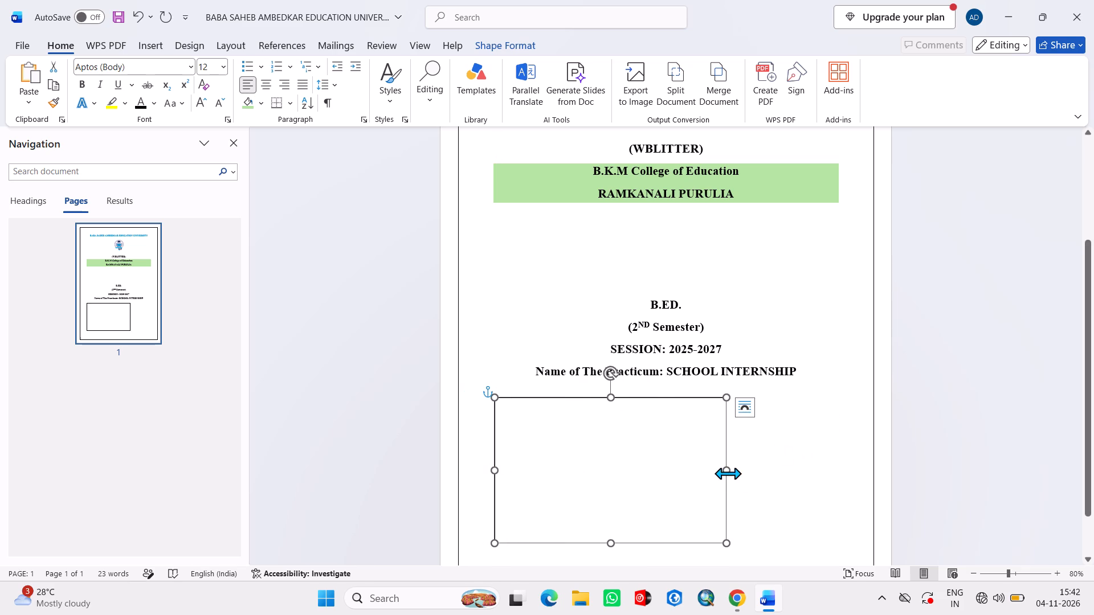
{"action": "left_click_drag", "start_coordinate": [728, 471], "coordinate": [842, 447]}
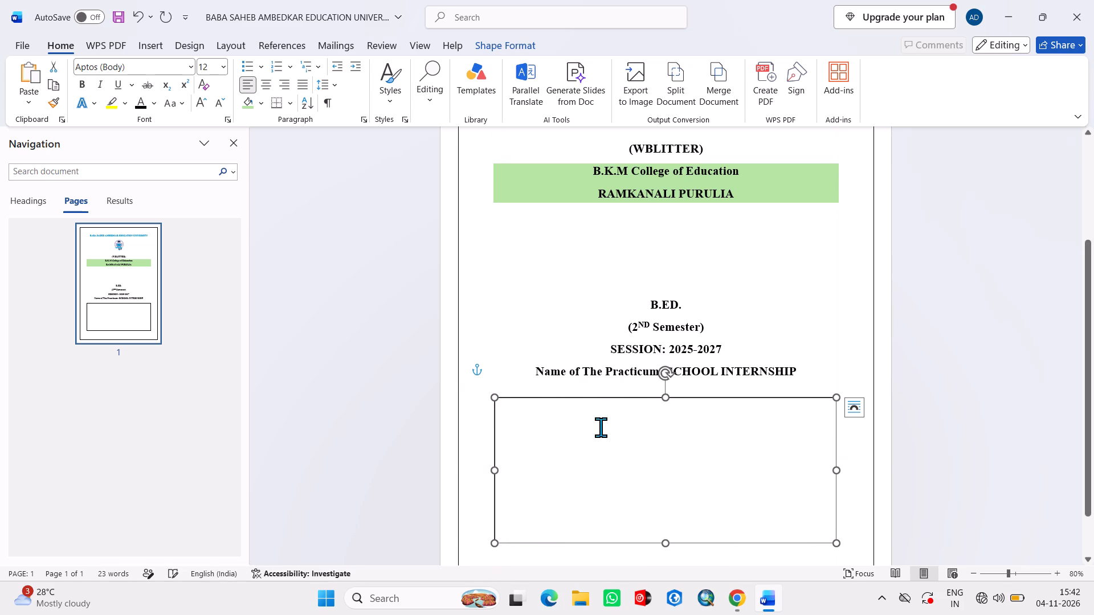
Paste the five copied detail lines, "SUBMITIED BY:" to "SUBMISSION DATE:", into the text box.
{"action": "left_click", "coordinate": [547, 410]}
{"action": "key", "text": "ctrl+v"}
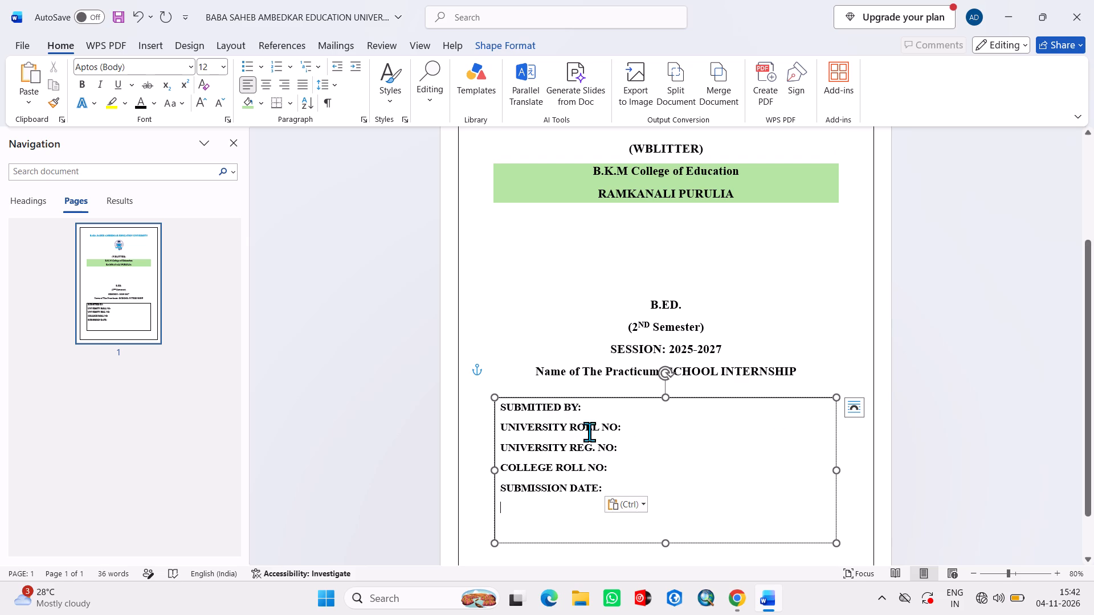
Add a blank line above "SUBMITIED BY:" and adjust the text box's upper and lower edges to fit all five lines.
{"action": "left_click_drag", "start_coordinate": [668, 544], "coordinate": [656, 502]}
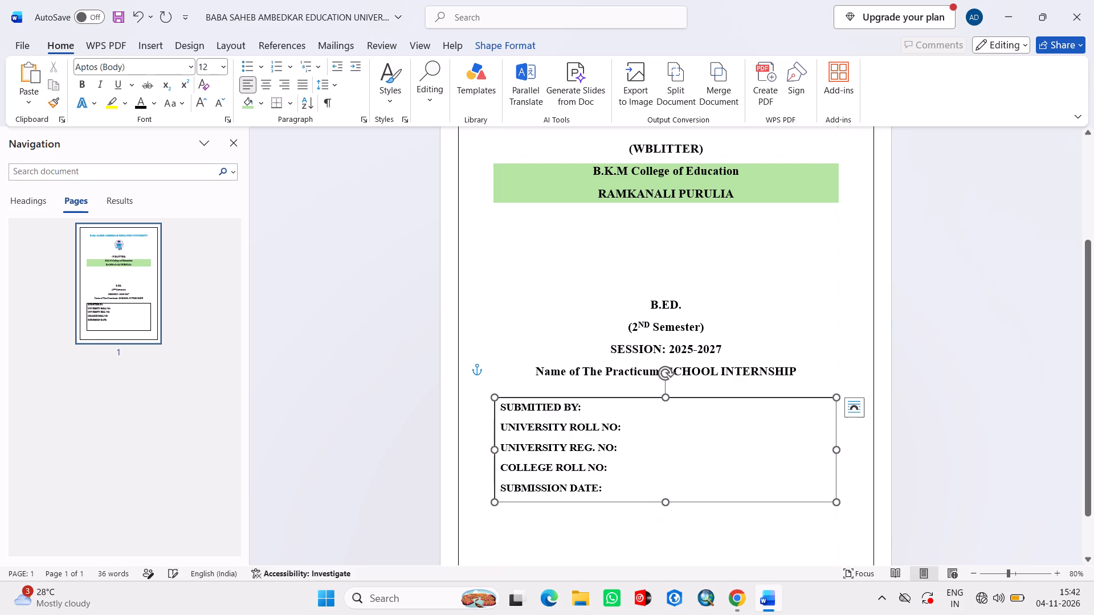
{"action": "left_click_drag", "start_coordinate": [664, 397], "coordinate": [662, 387]}
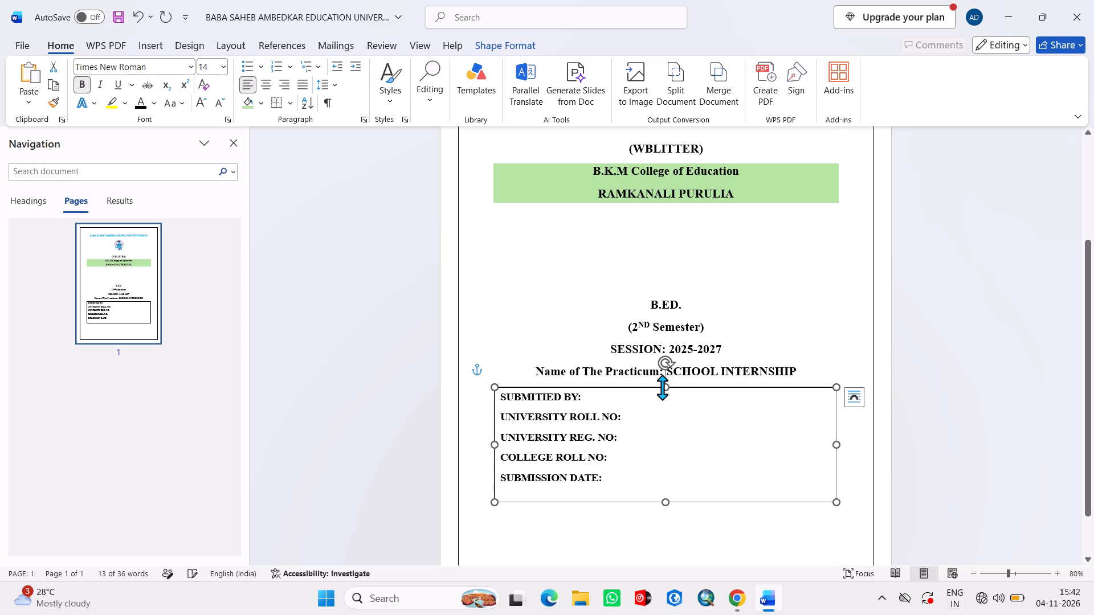
{"action": "left_click", "coordinate": [499, 397]}
{"action": "key", "text": "Return"}
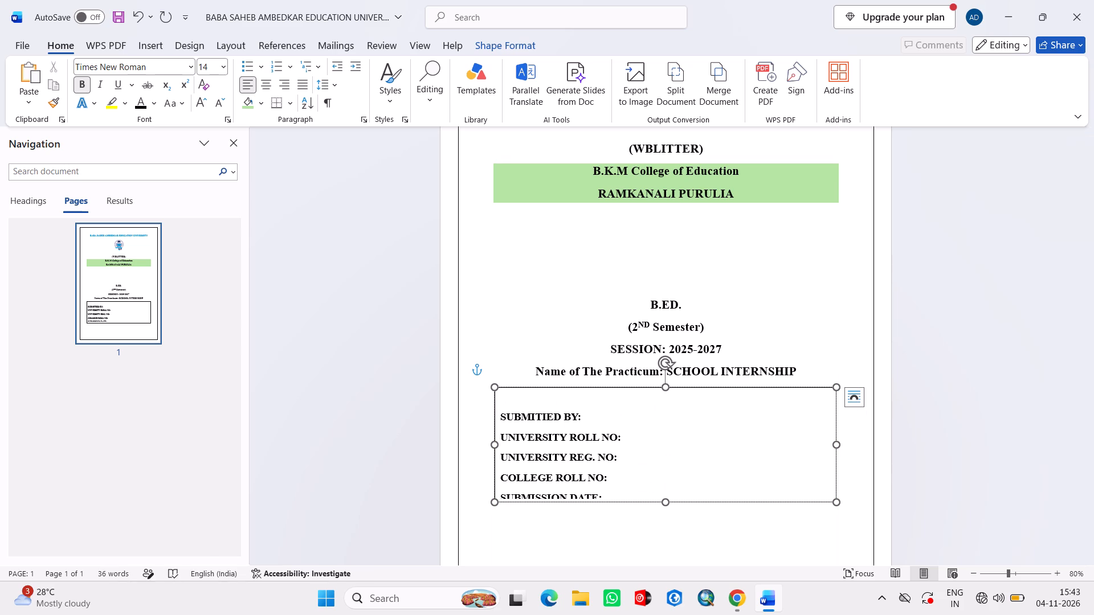
{"action": "left_click_drag", "start_coordinate": [667, 502], "coordinate": [662, 526]}
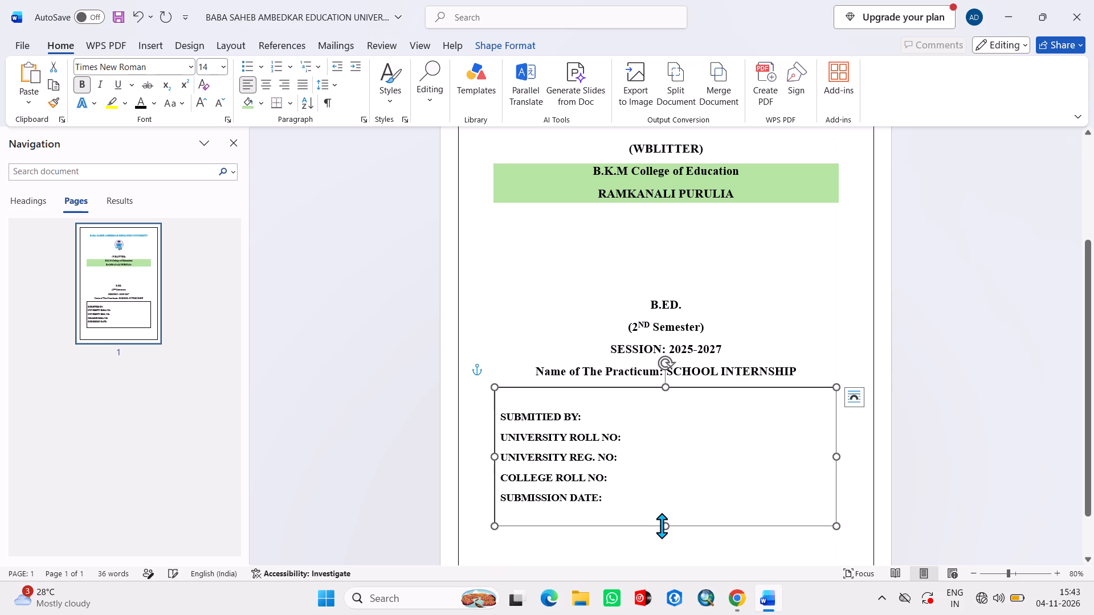
{"action": "left_click", "coordinate": [638, 557]}
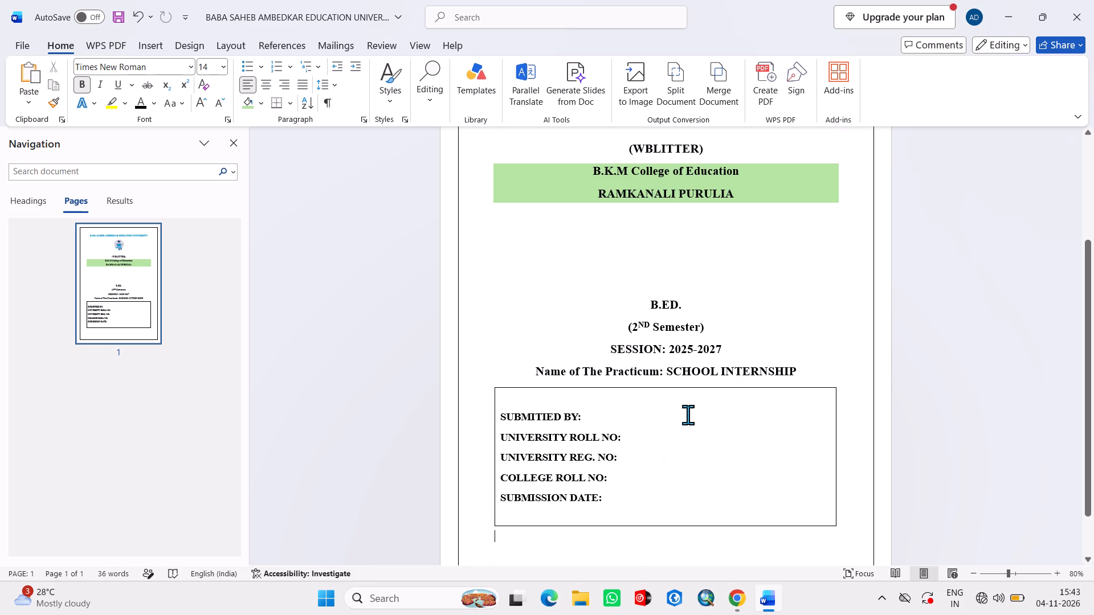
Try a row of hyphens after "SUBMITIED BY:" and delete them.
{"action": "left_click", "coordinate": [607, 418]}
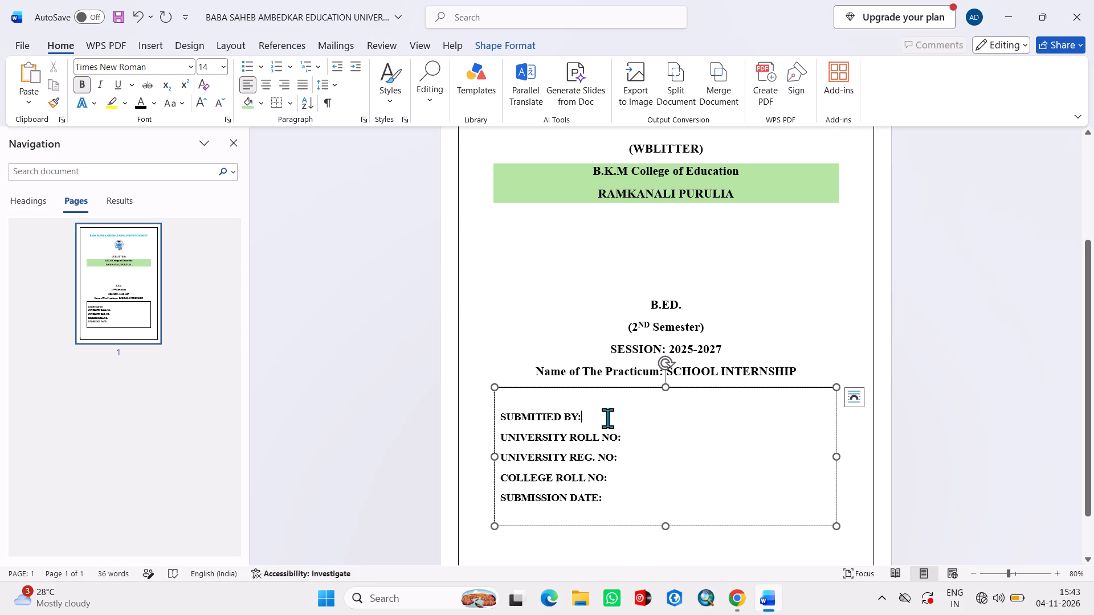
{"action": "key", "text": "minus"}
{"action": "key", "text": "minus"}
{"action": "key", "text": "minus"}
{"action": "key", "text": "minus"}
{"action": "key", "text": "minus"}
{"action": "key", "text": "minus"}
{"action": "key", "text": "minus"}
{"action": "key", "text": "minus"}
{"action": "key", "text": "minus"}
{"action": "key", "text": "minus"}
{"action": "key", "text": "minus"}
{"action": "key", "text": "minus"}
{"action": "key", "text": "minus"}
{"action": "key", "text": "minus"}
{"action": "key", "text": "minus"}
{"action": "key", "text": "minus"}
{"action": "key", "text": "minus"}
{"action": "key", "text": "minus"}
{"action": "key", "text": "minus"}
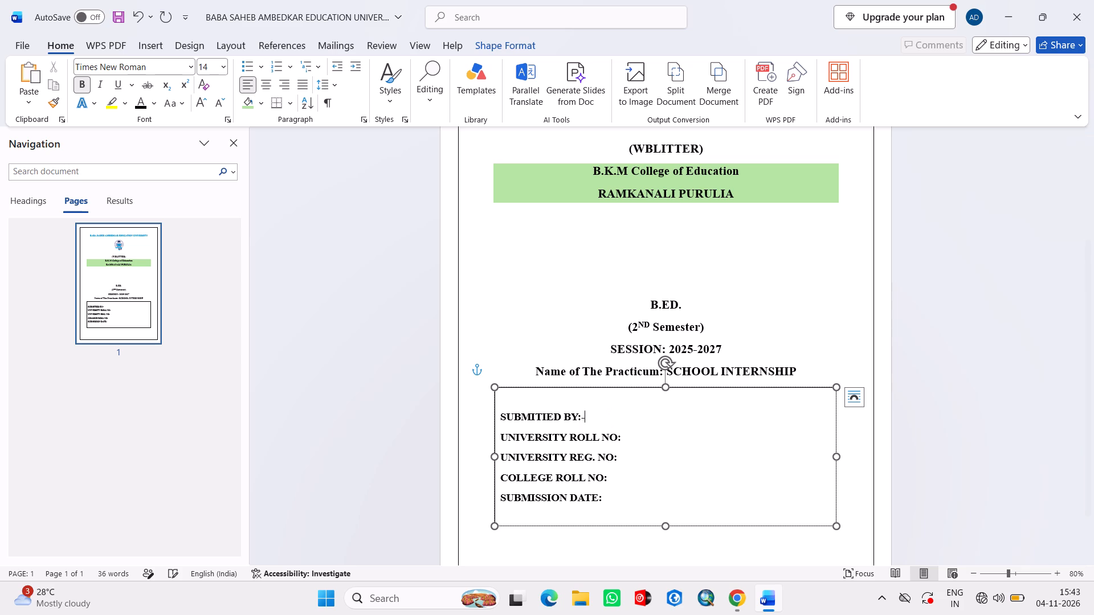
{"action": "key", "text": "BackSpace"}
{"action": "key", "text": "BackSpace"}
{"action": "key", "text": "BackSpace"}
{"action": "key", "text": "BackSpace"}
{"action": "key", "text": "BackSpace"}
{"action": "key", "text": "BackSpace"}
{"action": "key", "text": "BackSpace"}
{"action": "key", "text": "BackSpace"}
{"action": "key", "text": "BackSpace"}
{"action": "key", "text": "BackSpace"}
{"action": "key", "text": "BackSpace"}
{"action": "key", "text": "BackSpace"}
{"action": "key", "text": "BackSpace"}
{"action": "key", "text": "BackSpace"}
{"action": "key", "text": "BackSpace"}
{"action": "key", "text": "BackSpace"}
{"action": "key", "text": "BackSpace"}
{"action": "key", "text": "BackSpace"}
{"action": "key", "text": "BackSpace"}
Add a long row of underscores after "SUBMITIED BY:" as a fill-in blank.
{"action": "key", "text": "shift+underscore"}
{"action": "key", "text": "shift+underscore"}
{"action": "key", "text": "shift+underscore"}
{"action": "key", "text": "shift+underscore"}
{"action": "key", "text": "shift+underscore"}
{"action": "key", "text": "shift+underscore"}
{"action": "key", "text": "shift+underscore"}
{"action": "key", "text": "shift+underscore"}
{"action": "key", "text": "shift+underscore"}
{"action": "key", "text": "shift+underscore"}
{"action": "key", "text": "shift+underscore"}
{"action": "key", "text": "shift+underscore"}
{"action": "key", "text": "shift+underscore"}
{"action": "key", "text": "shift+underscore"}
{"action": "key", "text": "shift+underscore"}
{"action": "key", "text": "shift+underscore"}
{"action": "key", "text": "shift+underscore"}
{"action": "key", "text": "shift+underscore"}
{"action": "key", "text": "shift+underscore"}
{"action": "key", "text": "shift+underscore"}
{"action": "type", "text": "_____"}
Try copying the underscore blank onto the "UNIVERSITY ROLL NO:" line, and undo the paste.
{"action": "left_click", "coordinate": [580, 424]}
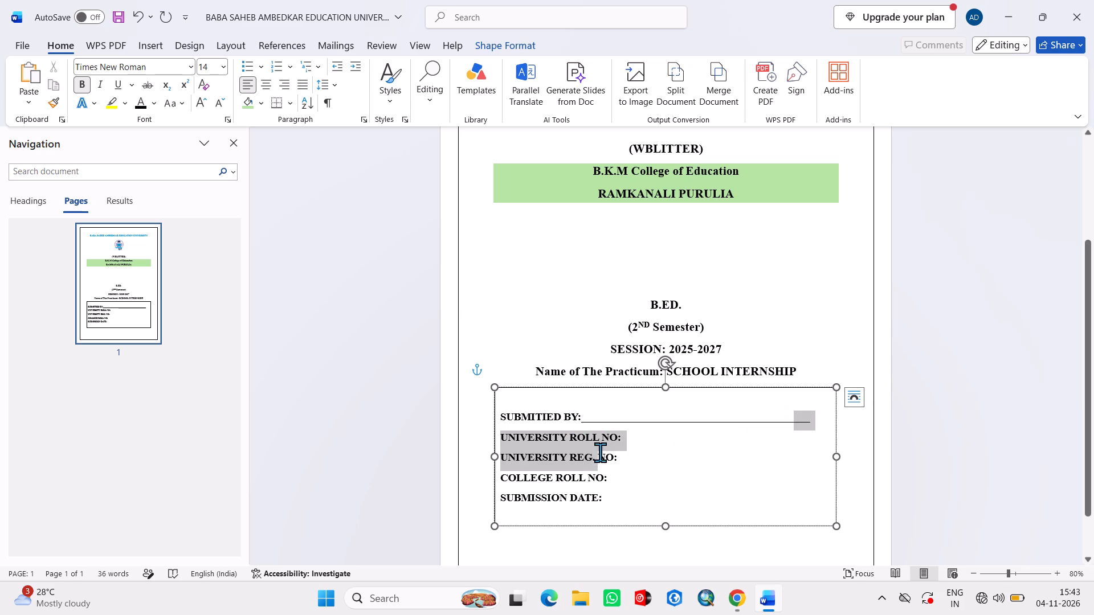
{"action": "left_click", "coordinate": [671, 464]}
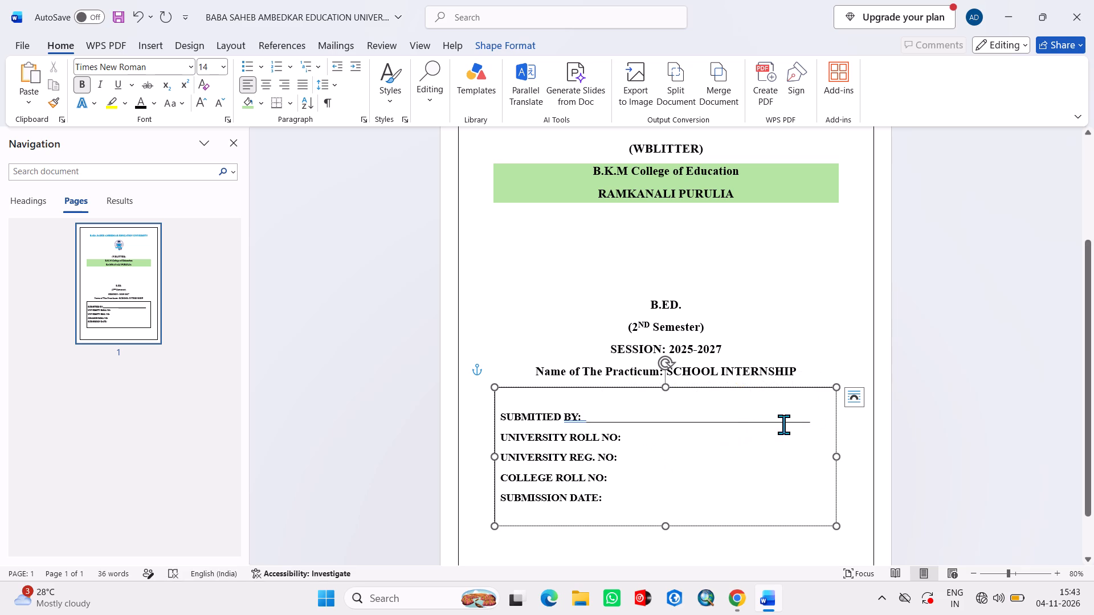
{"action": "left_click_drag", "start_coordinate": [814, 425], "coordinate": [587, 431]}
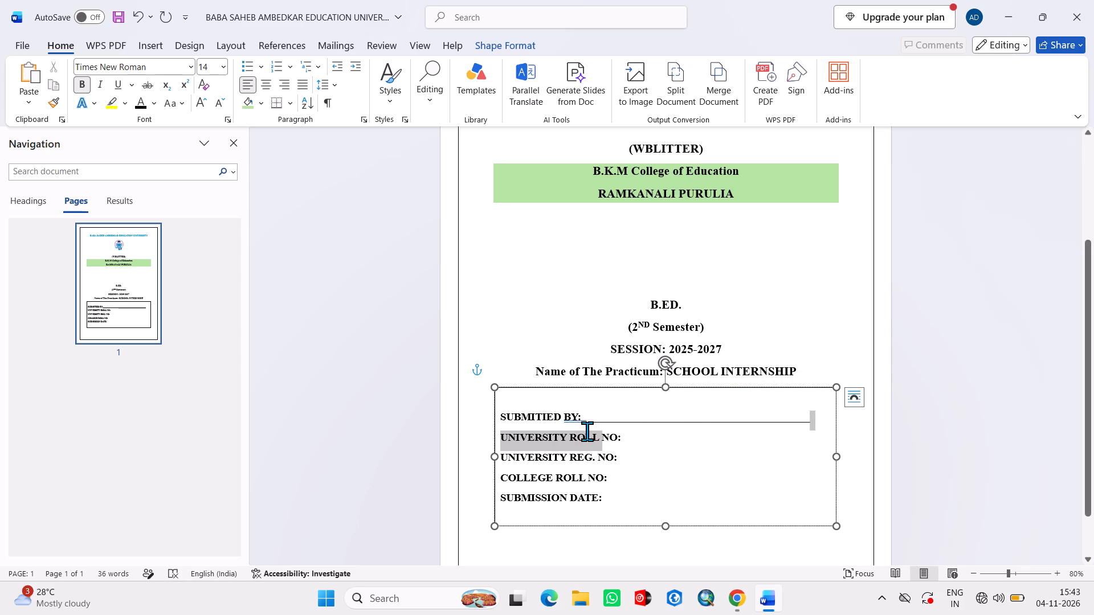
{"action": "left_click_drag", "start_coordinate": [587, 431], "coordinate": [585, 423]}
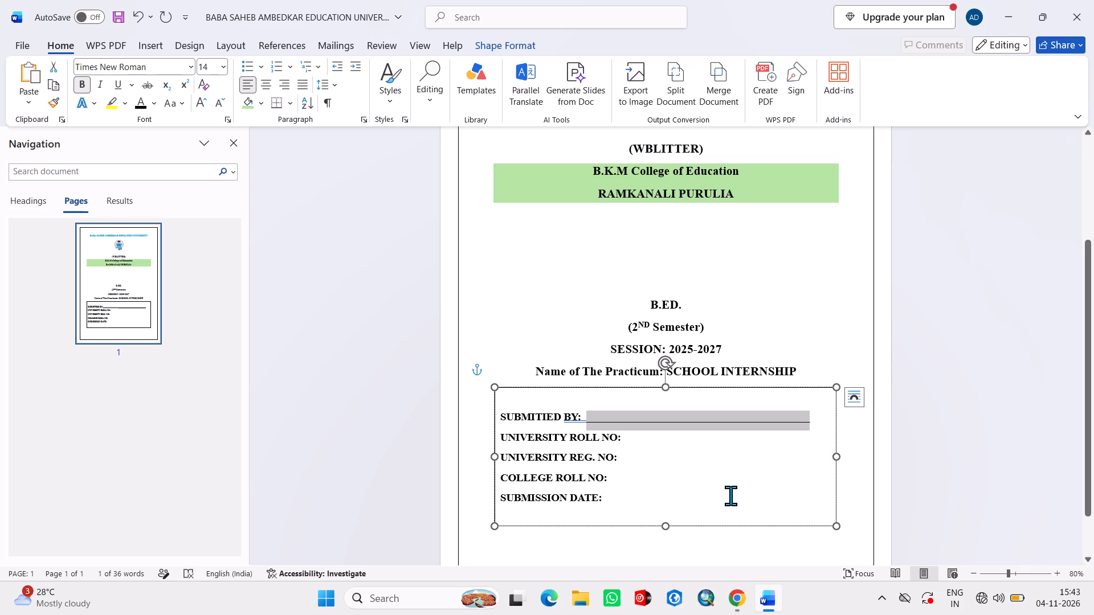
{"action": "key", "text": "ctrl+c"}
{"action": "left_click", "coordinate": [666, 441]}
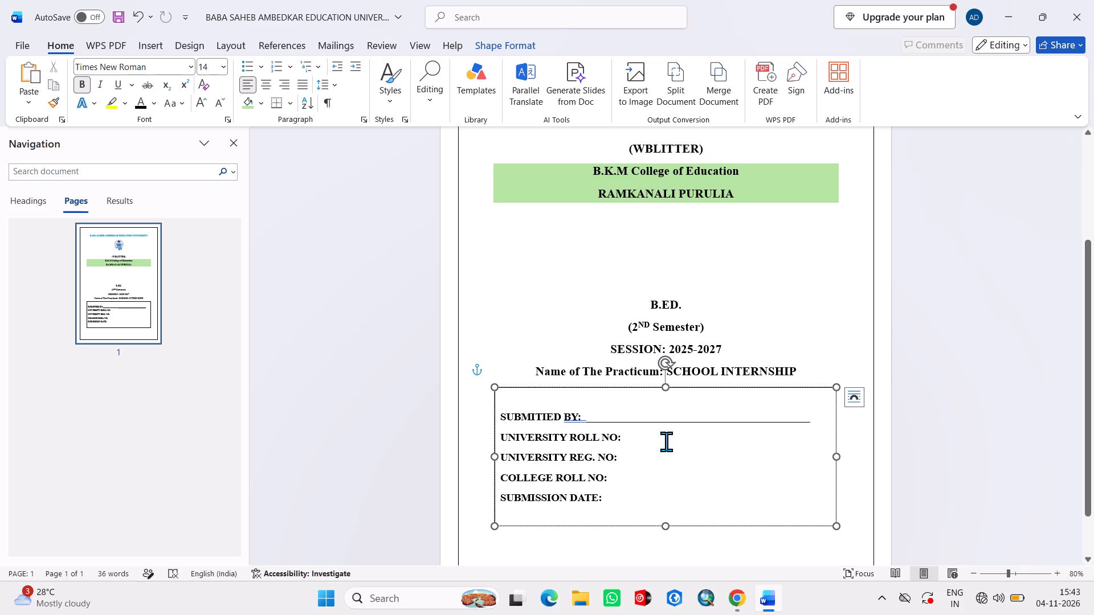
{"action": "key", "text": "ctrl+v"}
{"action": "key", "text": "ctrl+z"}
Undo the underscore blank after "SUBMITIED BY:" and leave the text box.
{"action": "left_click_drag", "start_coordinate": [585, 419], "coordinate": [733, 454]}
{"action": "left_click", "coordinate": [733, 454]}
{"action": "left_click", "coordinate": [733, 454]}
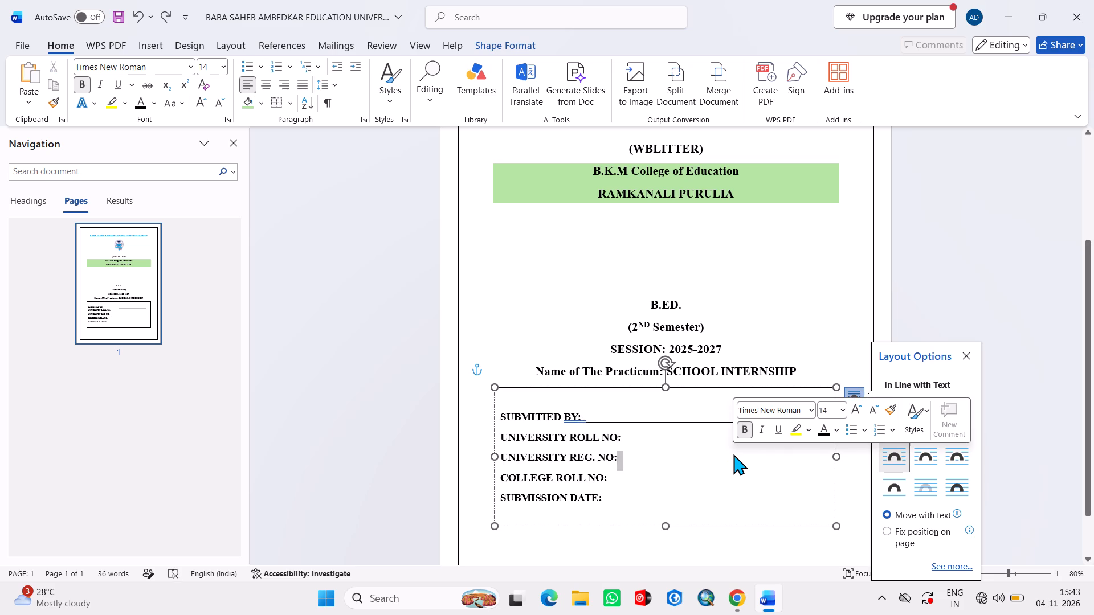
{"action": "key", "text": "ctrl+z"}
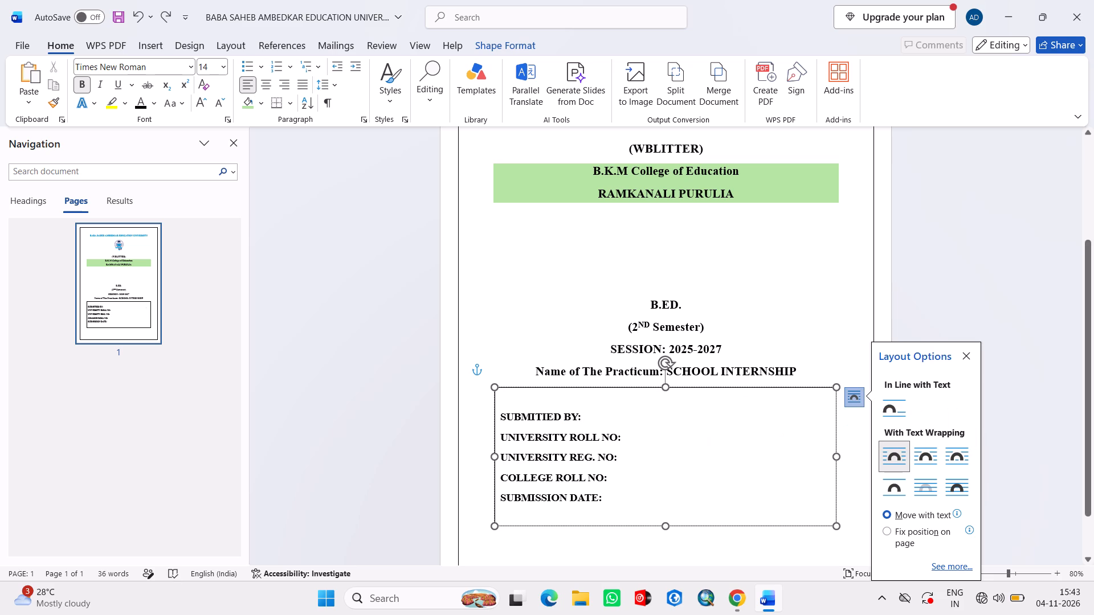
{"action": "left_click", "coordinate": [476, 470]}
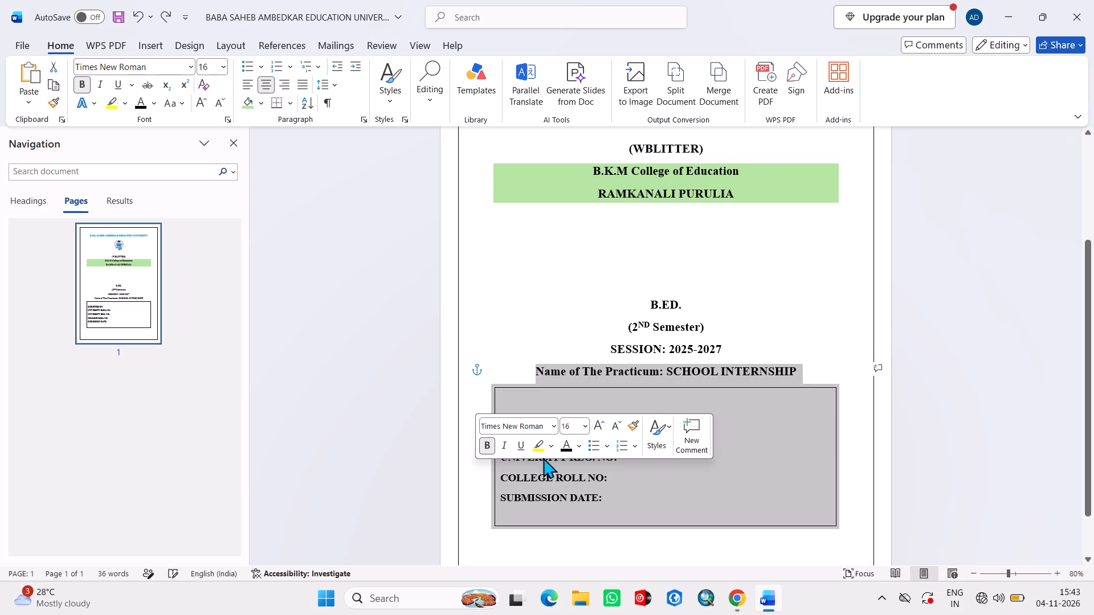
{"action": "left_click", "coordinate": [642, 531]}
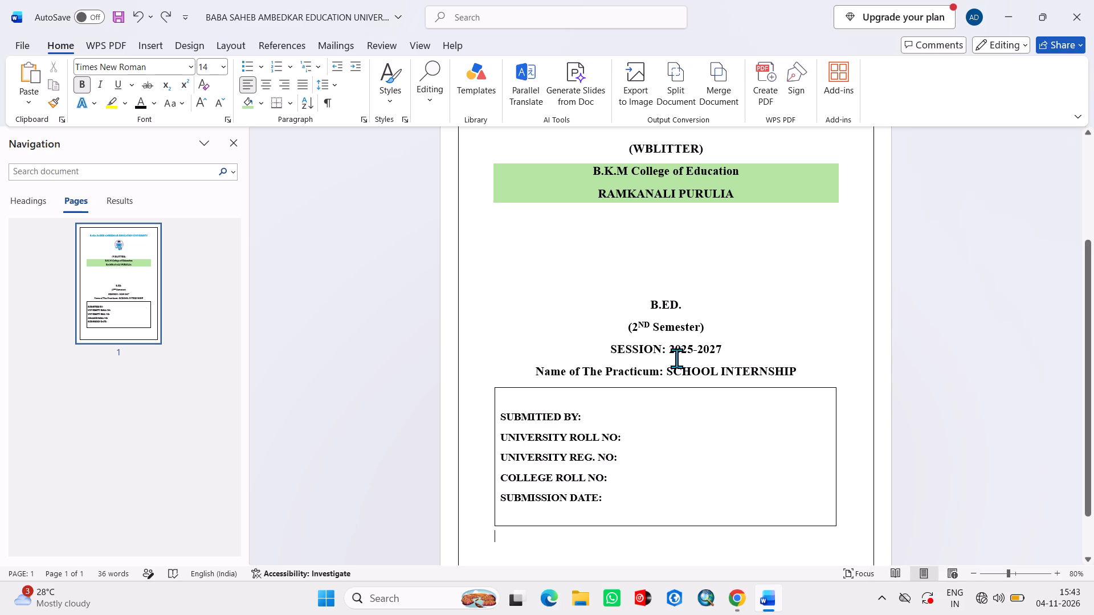
Select the heading "BABA SAHEB AMBEDKAR EDUCATION UNIVERSITY" and open the available text styles for it.
{"action": "scroll", "coordinate": [726, 319], "scroll_direction": "up", "scroll_amount": 1}
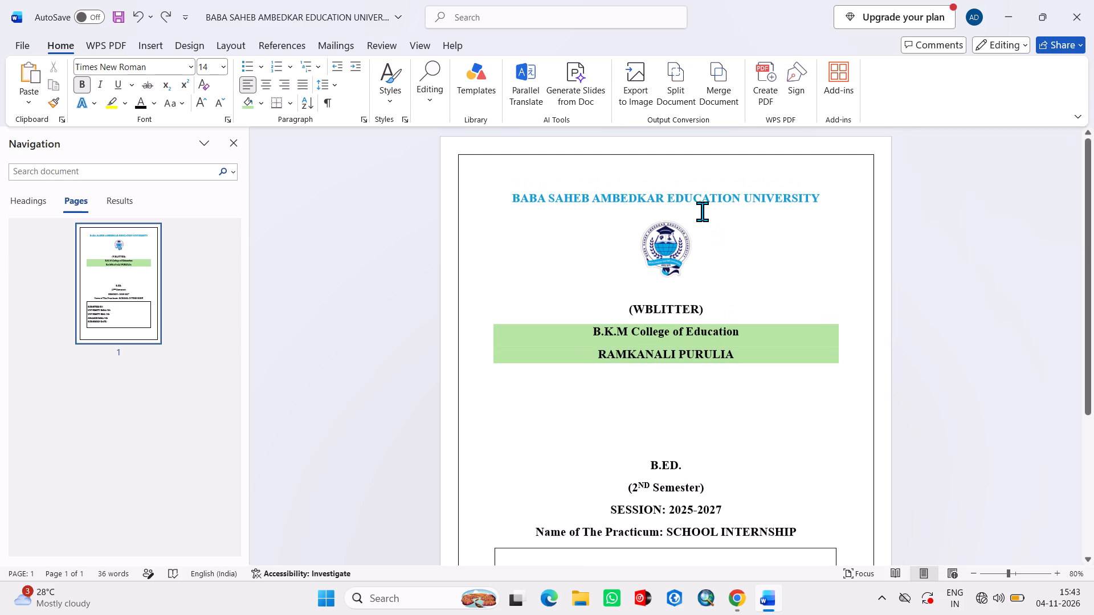
{"action": "left_click", "coordinate": [699, 194]}
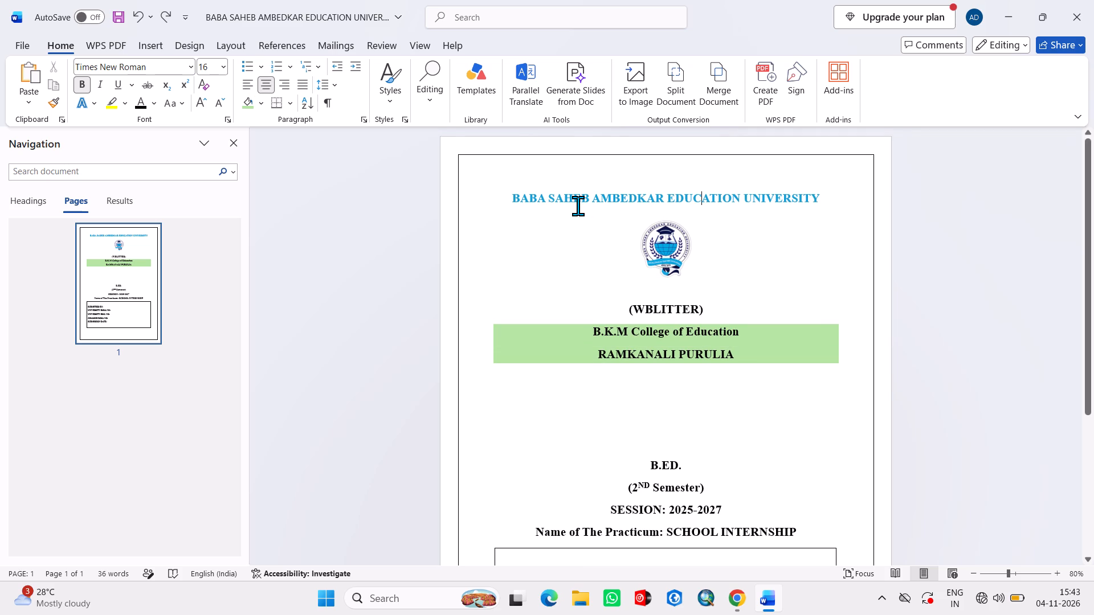
{"action": "left_click_drag", "start_coordinate": [820, 206], "coordinate": [538, 194]}
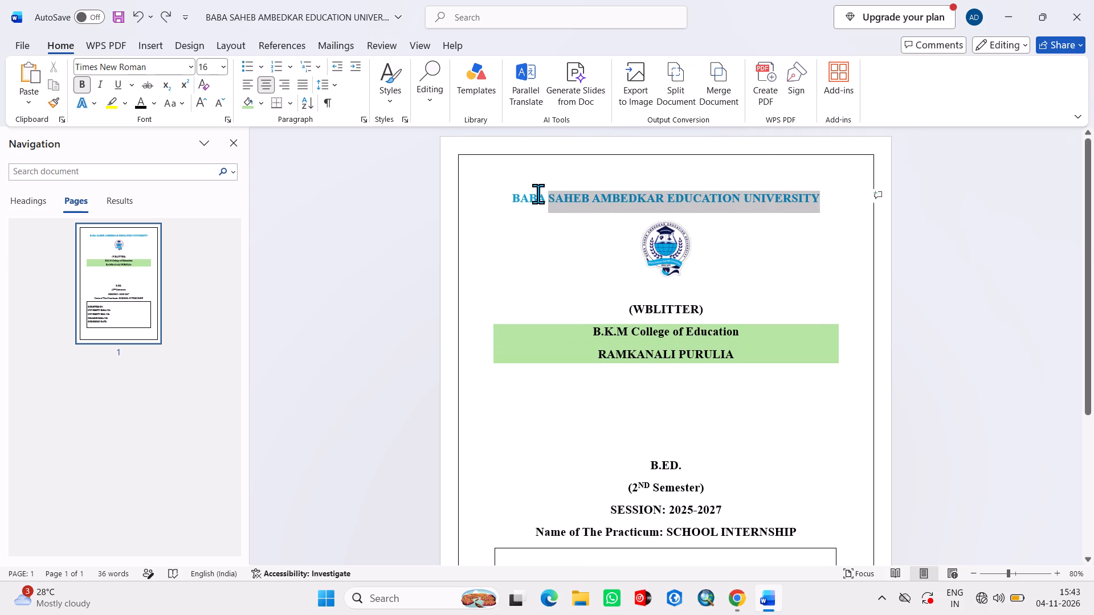
{"action": "left_click_drag", "start_coordinate": [538, 194], "coordinate": [534, 194]}
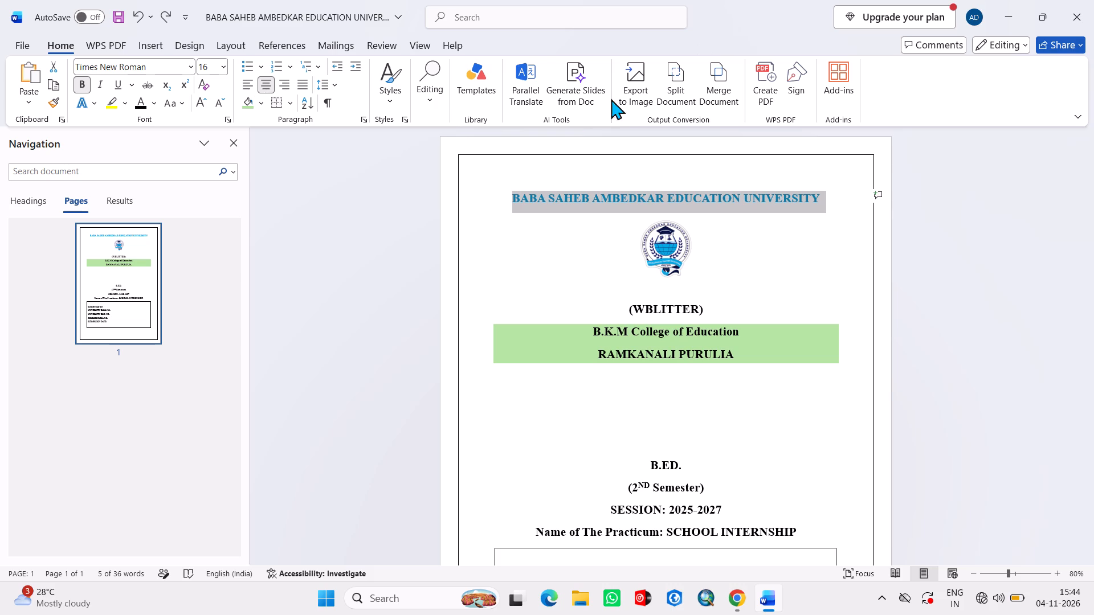
{"action": "left_click", "coordinate": [392, 102]}
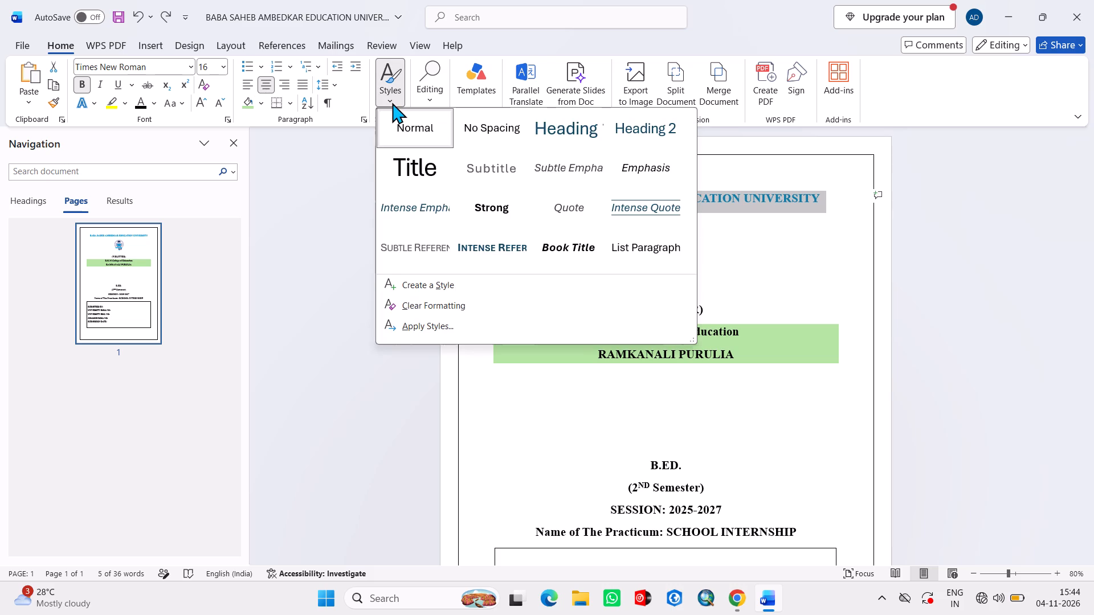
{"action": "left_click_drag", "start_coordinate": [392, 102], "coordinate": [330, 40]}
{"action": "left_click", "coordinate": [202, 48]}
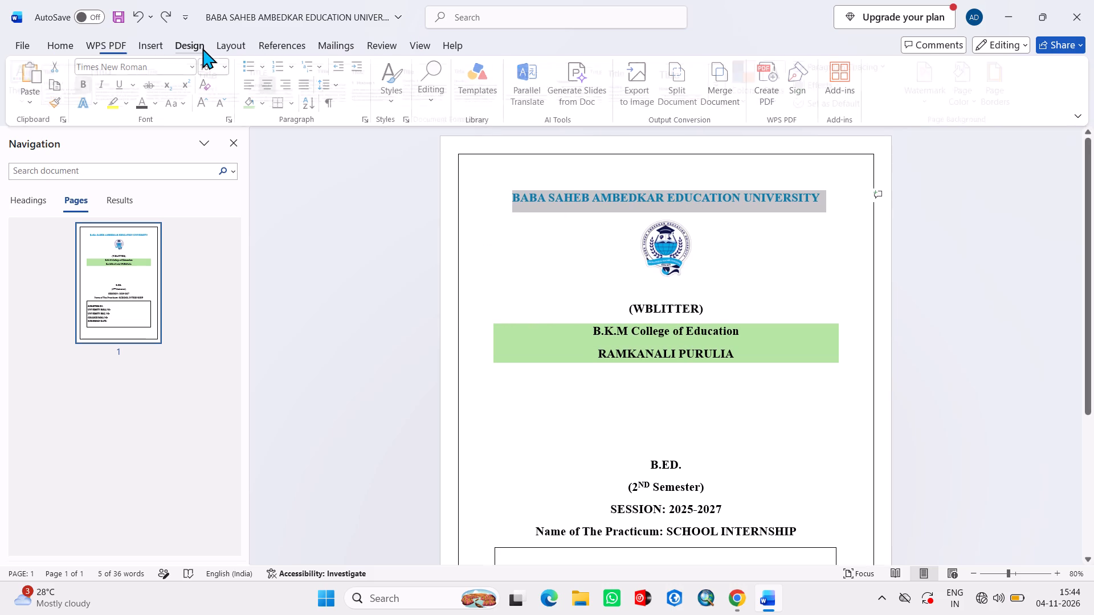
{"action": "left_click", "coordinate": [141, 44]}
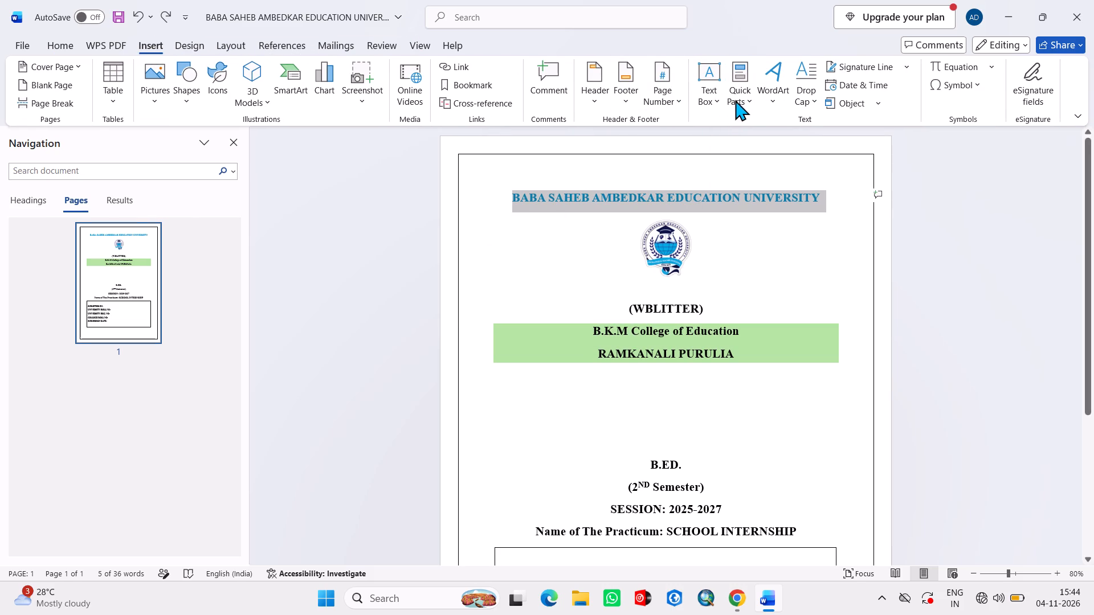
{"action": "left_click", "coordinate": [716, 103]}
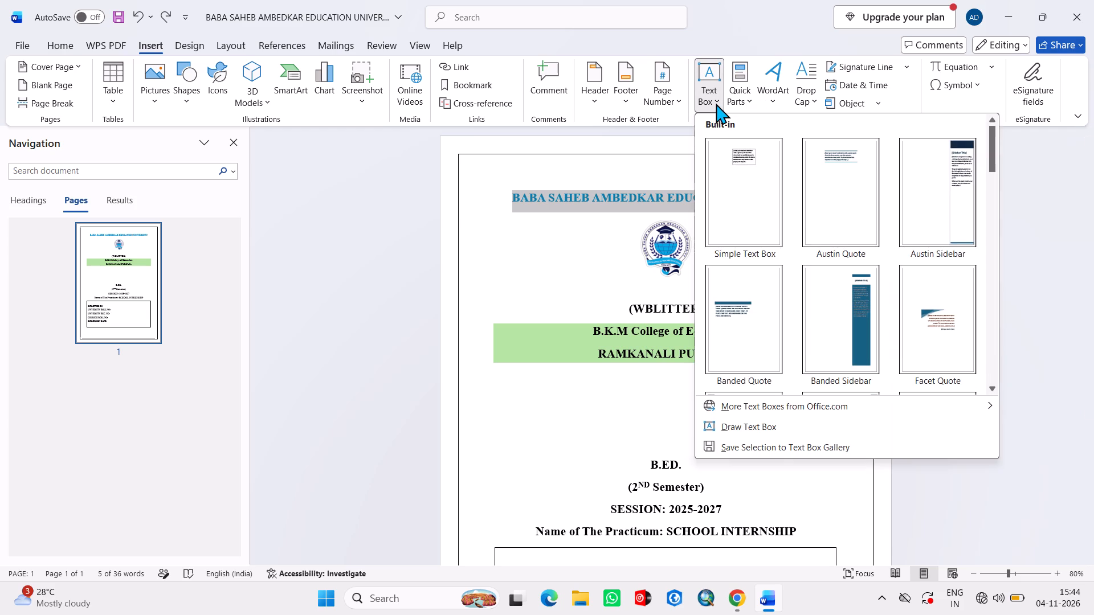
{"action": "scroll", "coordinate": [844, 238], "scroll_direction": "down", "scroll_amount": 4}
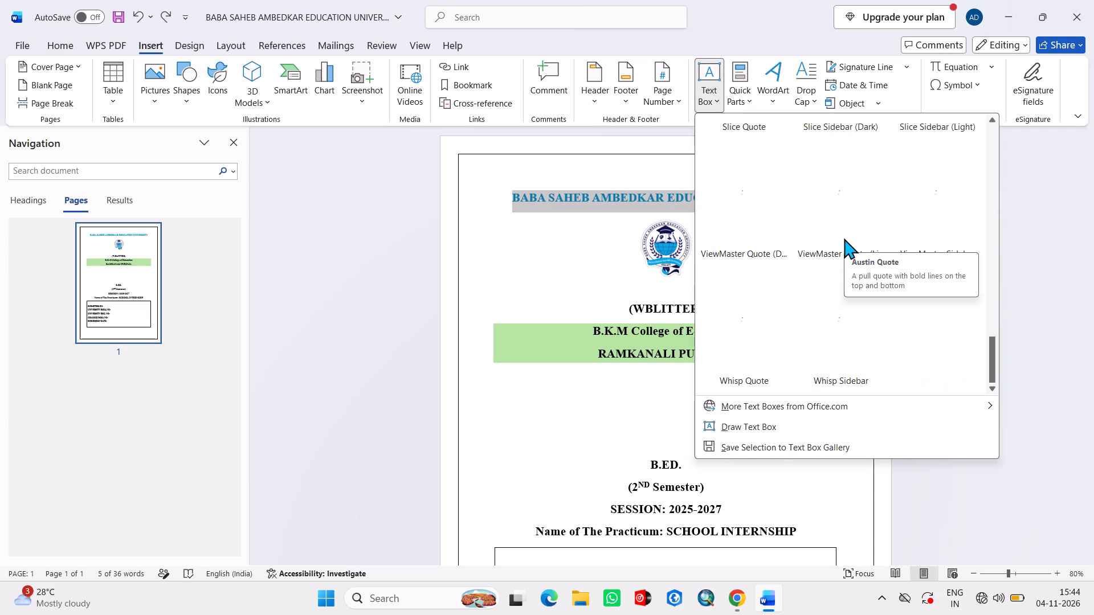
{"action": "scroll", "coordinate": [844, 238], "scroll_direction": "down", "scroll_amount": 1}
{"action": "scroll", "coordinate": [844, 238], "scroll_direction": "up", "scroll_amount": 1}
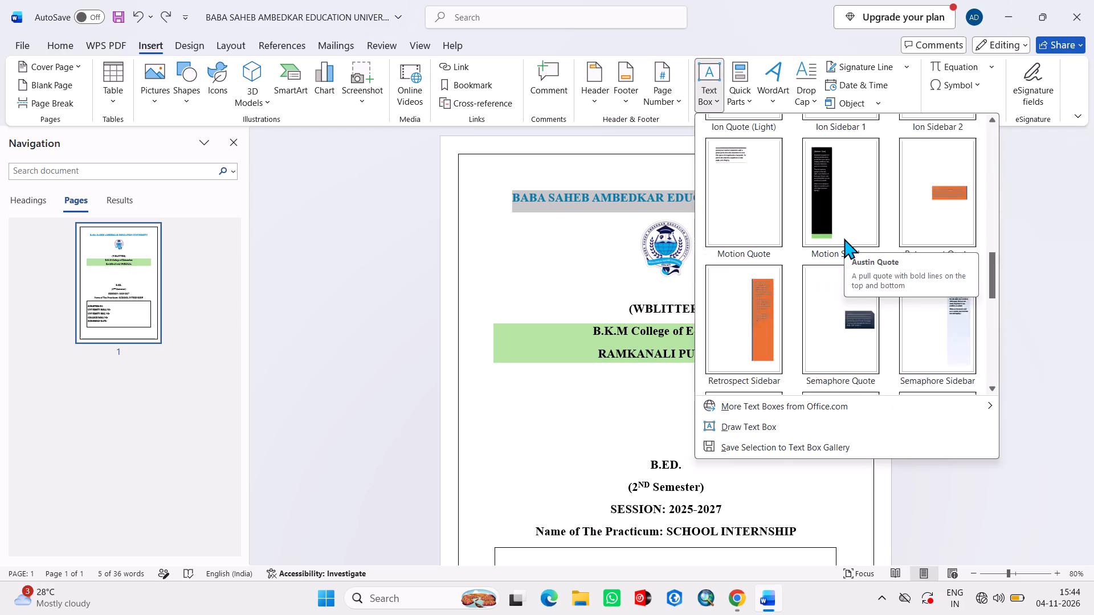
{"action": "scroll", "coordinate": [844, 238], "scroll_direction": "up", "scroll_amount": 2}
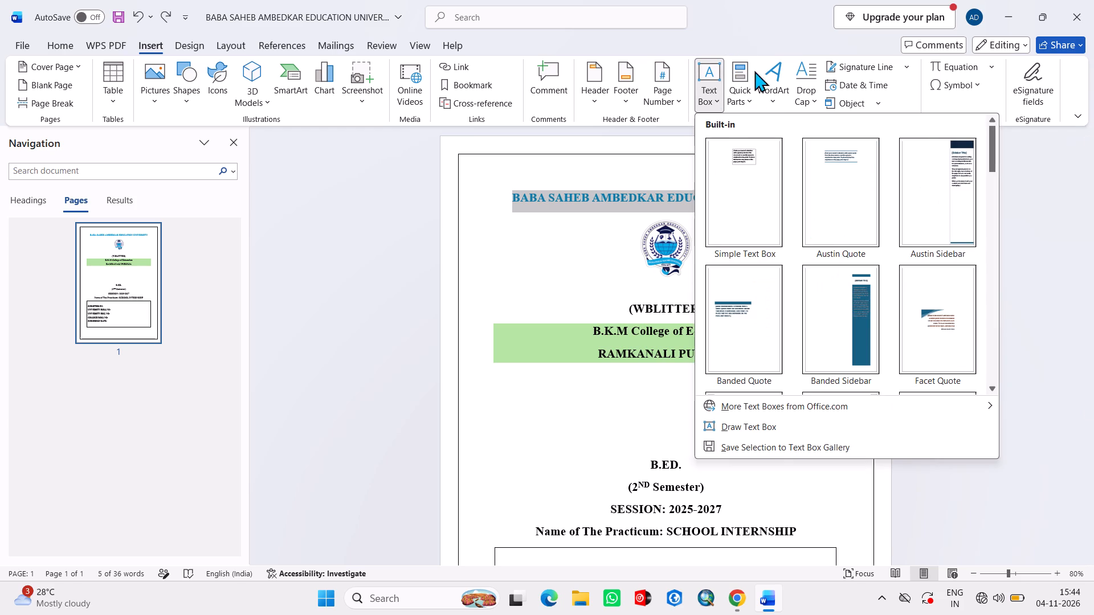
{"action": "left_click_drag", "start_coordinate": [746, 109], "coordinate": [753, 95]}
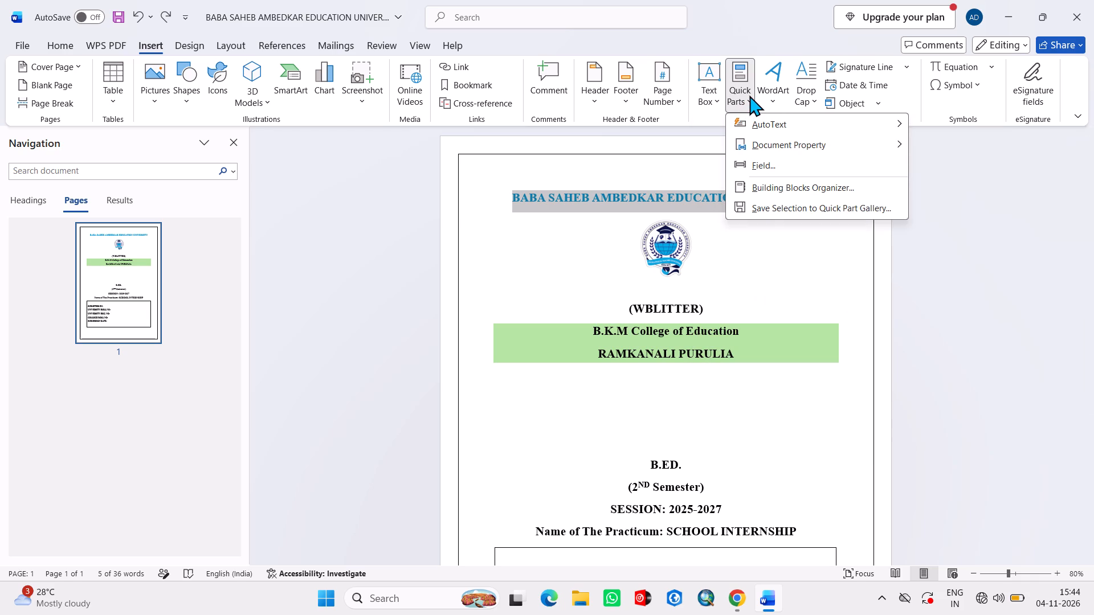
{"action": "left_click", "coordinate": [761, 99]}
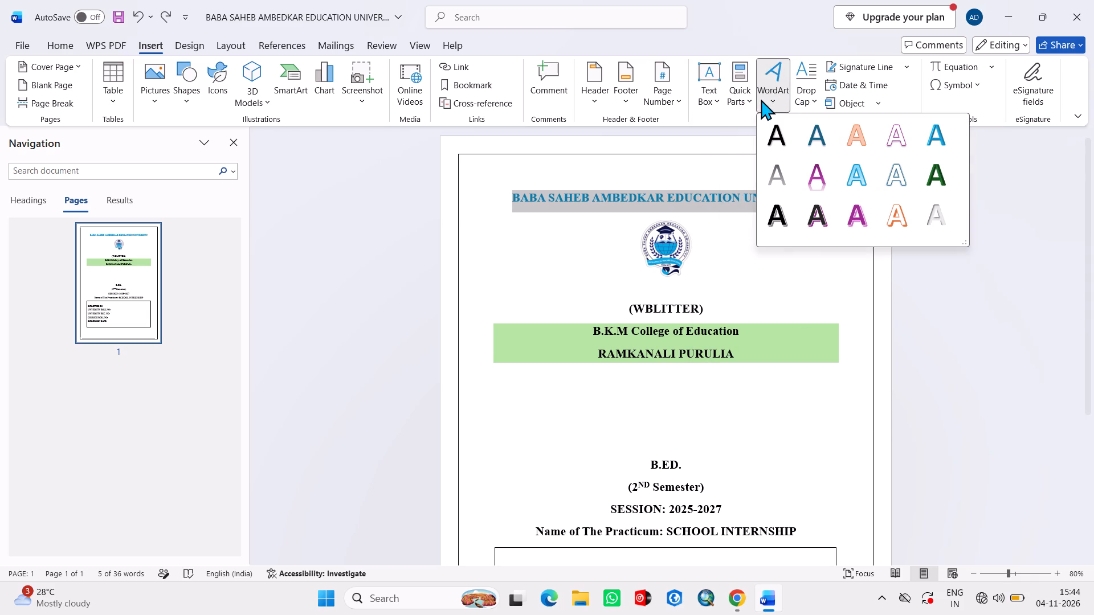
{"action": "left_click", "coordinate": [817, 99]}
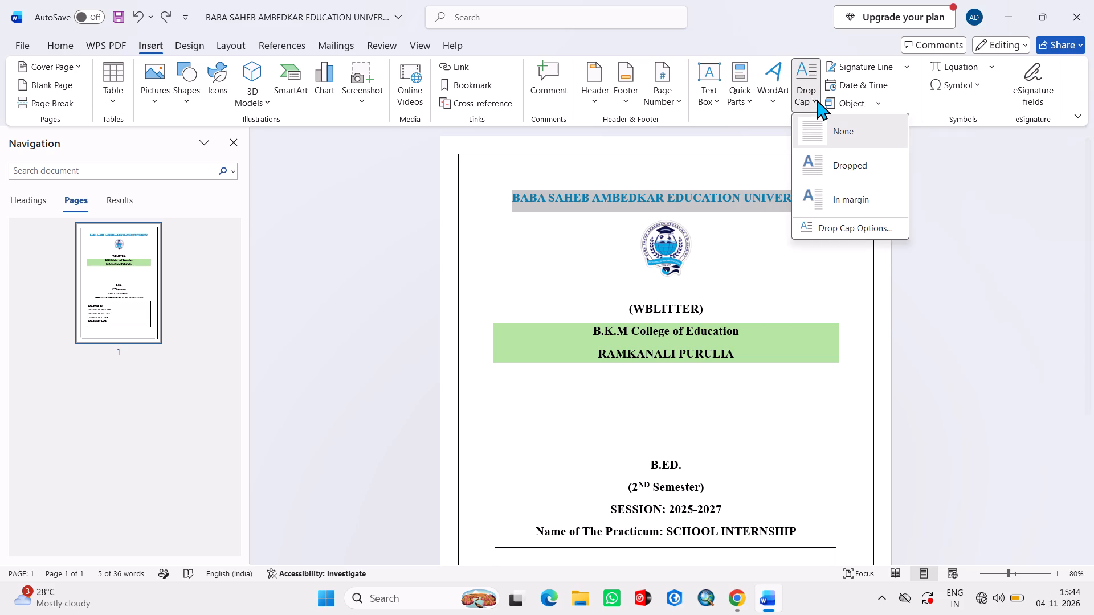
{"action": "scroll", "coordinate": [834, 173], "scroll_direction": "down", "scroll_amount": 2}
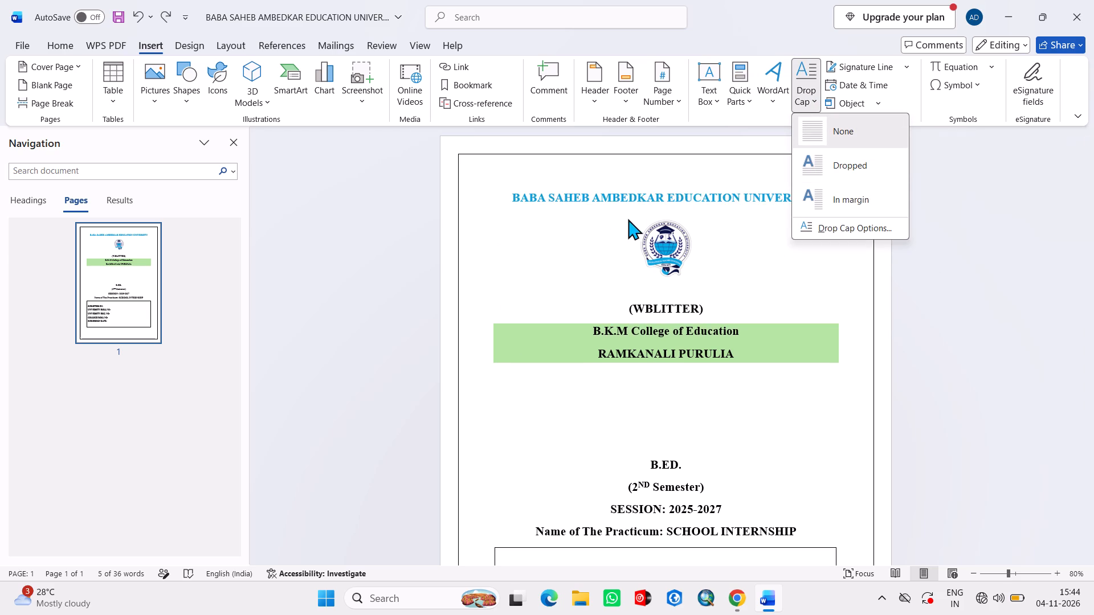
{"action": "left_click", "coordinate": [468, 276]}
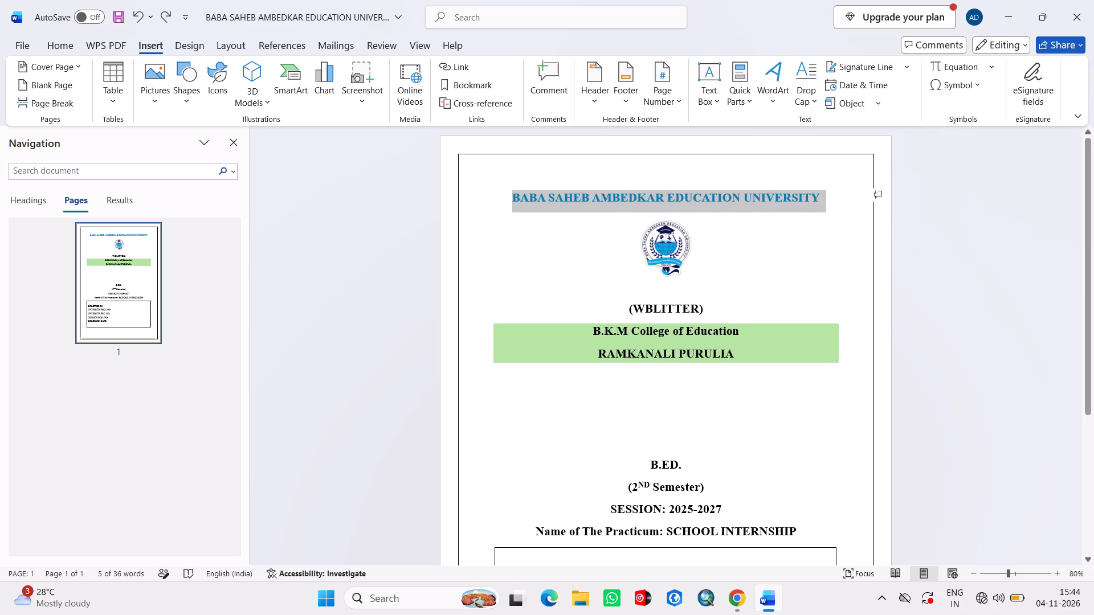
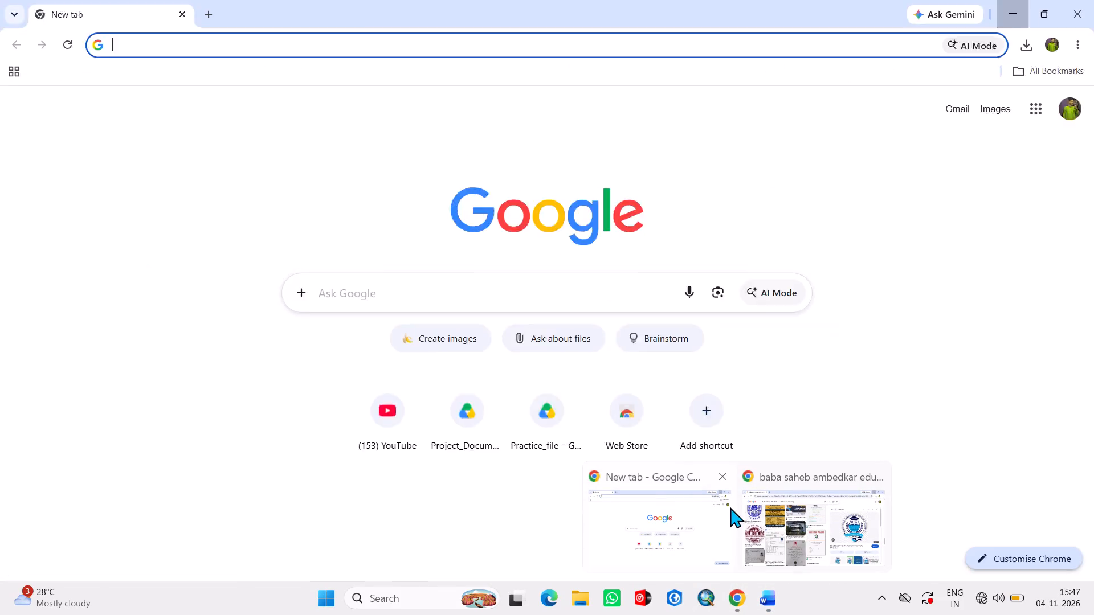
Close the browser window holding the Baba Saheb Ambedkar education university image search.
{"action": "left_click_drag", "start_coordinate": [876, 479], "coordinate": [748, 527]}
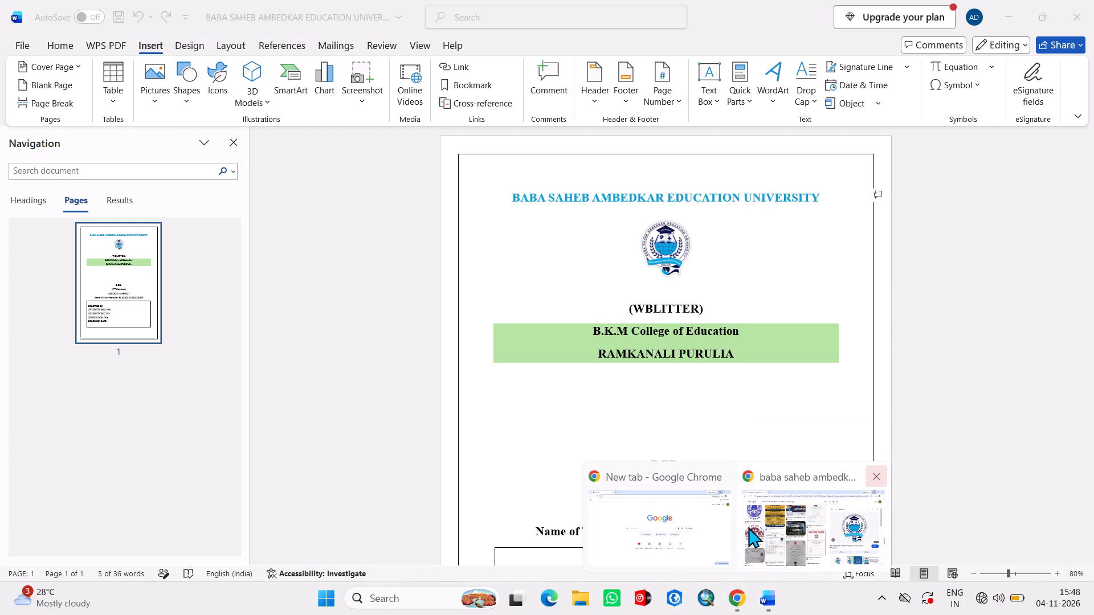
{"action": "left_click_drag", "start_coordinate": [748, 527], "coordinate": [877, 473]}
{"action": "left_click", "coordinate": [877, 473]}
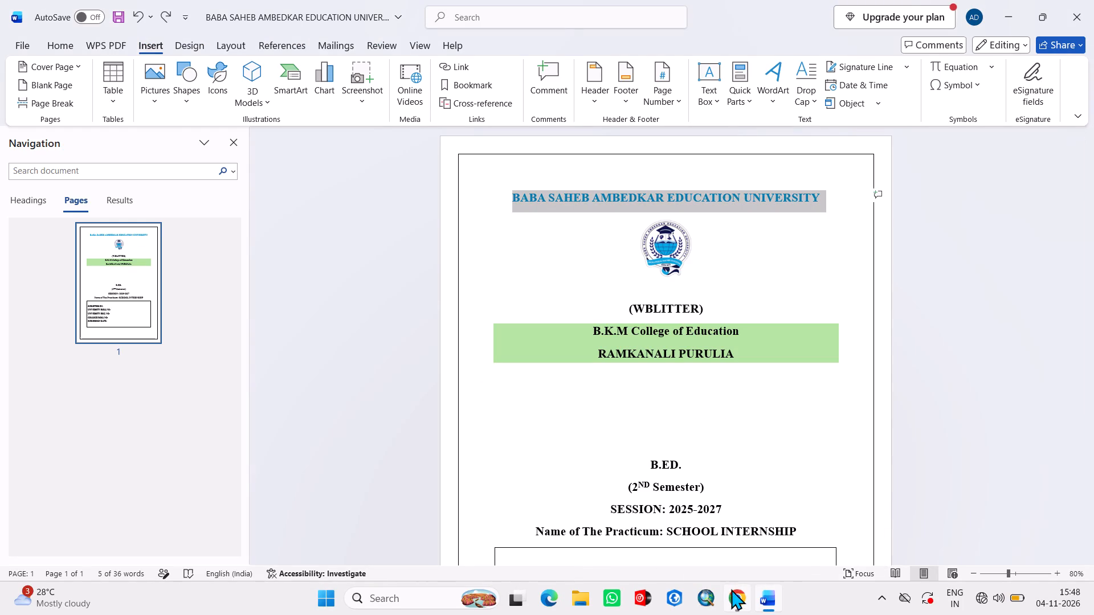
Switch to Chrome and search Google for "bkm college of education logo WITH OUT BG".
{"action": "left_click", "coordinate": [732, 587]}
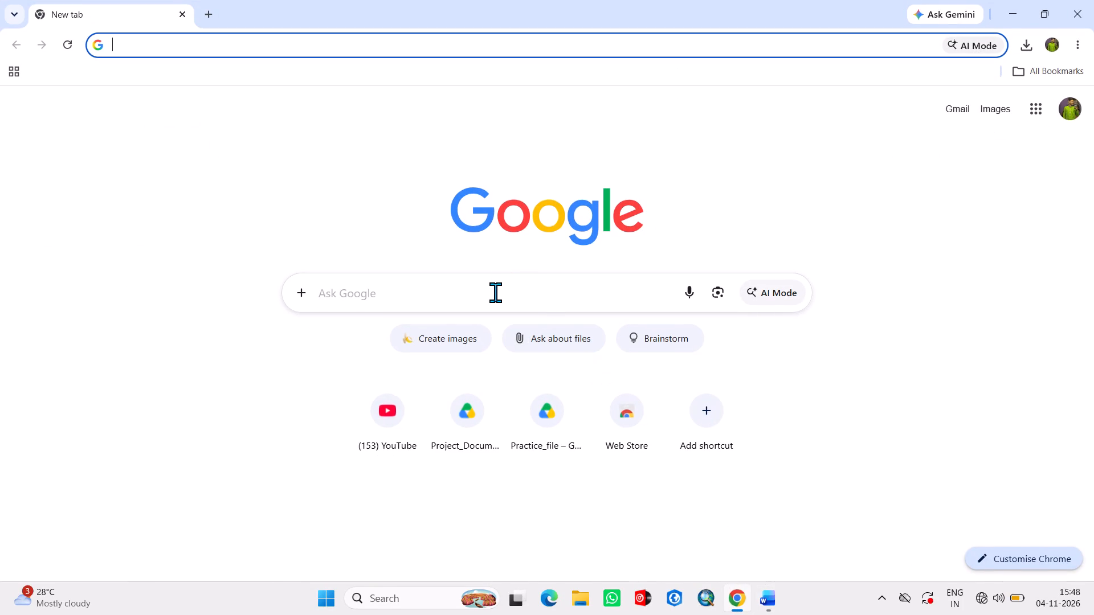
{"action": "left_click", "coordinate": [495, 292]}
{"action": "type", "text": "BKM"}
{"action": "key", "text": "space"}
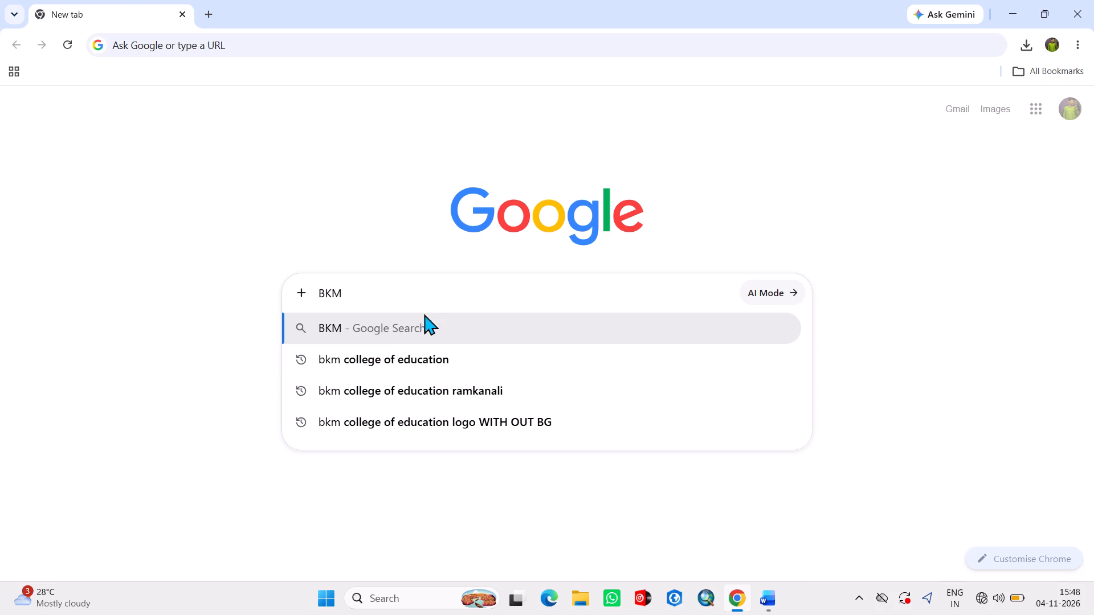
{"action": "left_click", "coordinate": [436, 298]}
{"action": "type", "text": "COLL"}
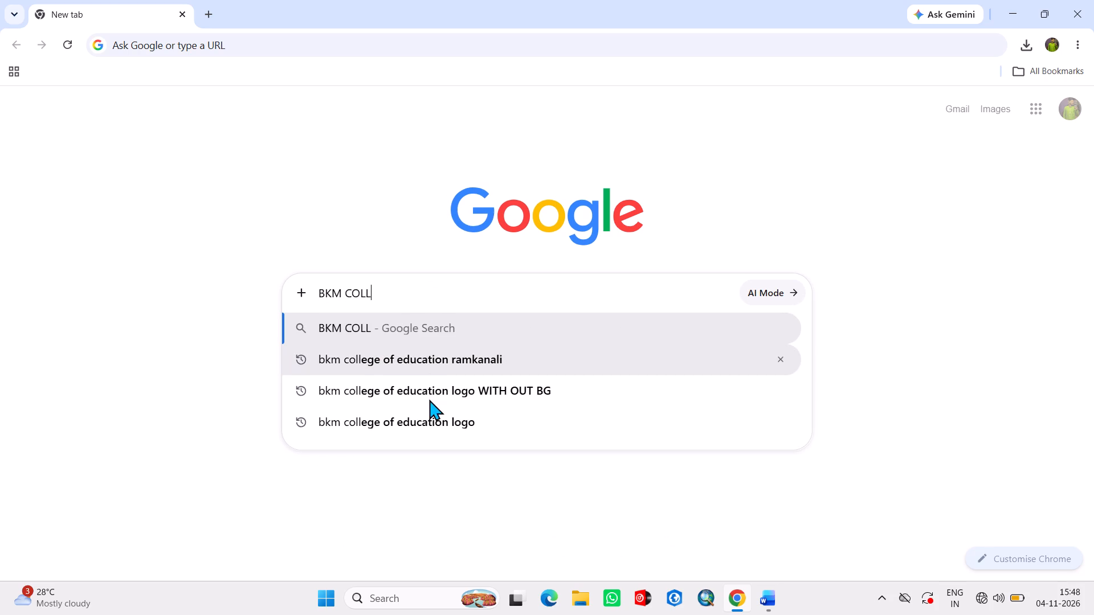
{"action": "left_click", "coordinate": [421, 396]}
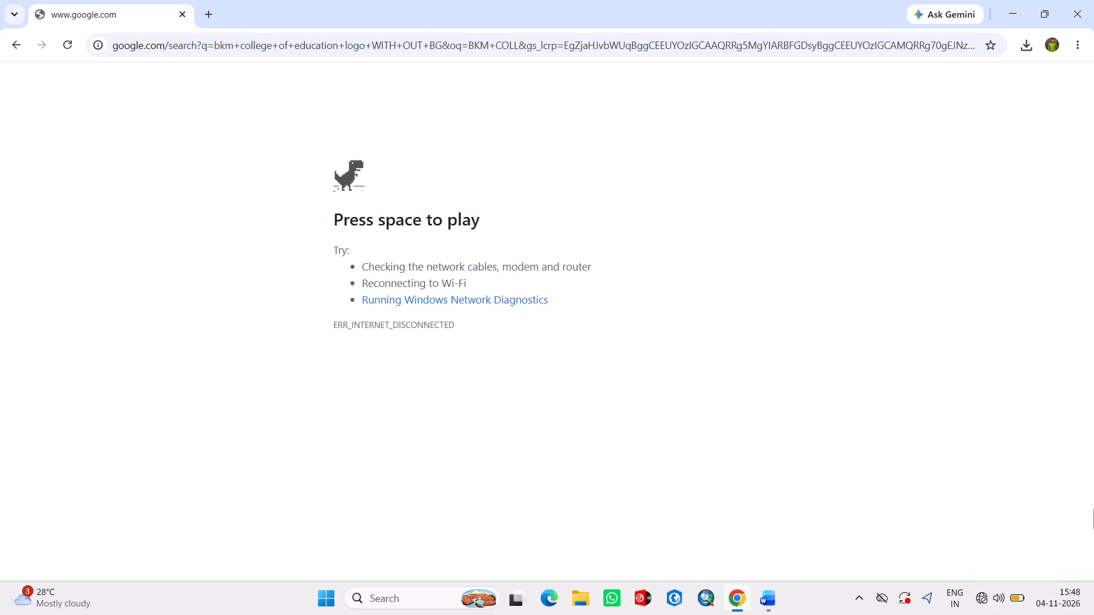
Open the list of available Wi-Fi networks to restore the internet connection, and reload the logo search page.
{"action": "left_click", "coordinate": [975, 609]}
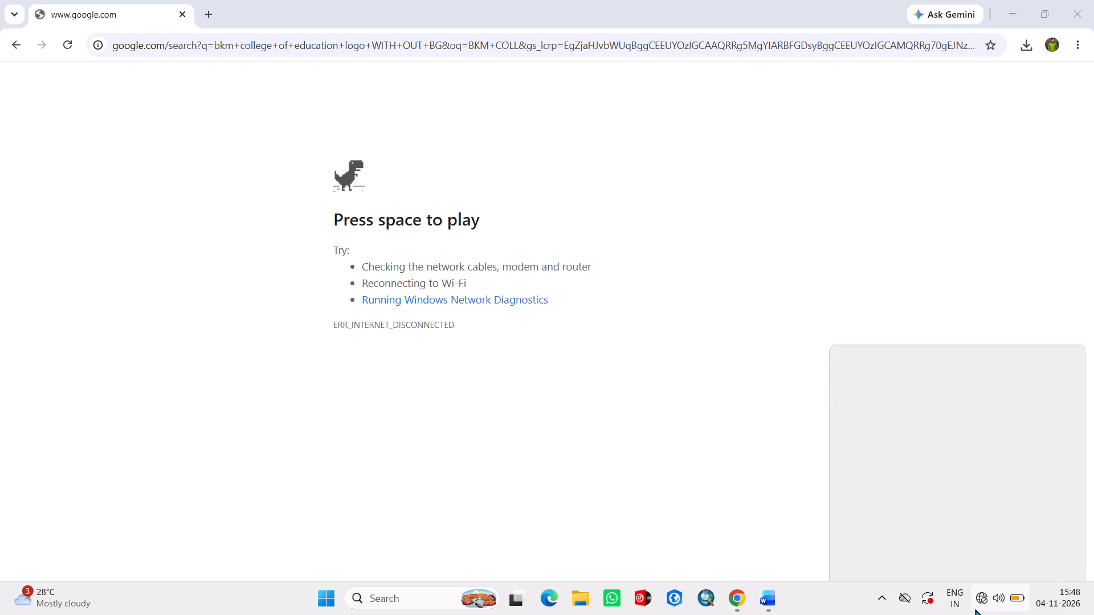
{"action": "left_click", "coordinate": [984, 333]}
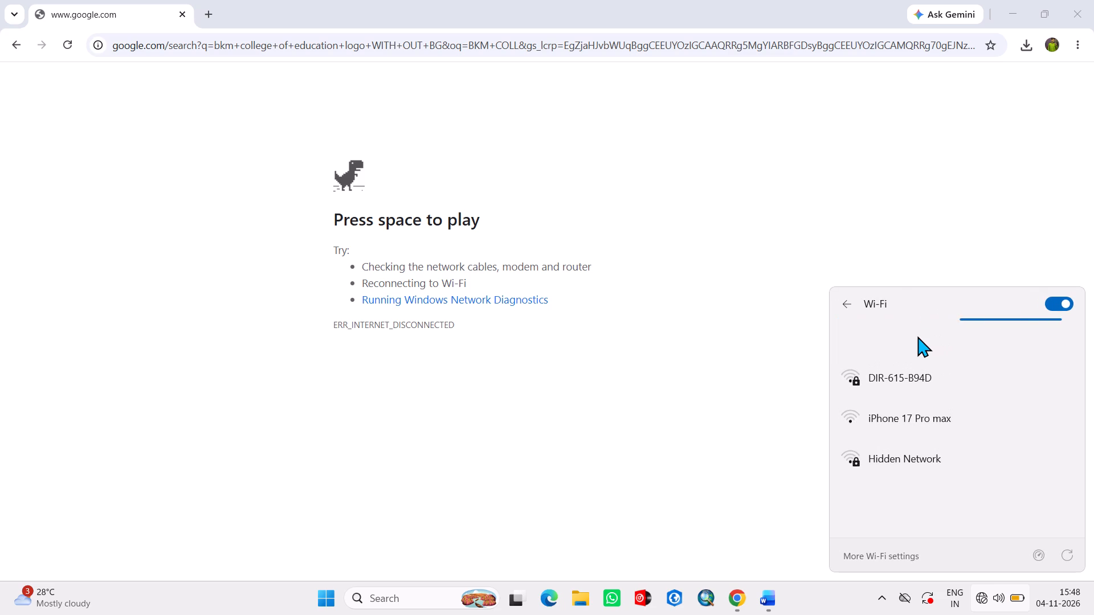
{"action": "left_click_drag", "start_coordinate": [917, 336], "coordinate": [626, 373]}
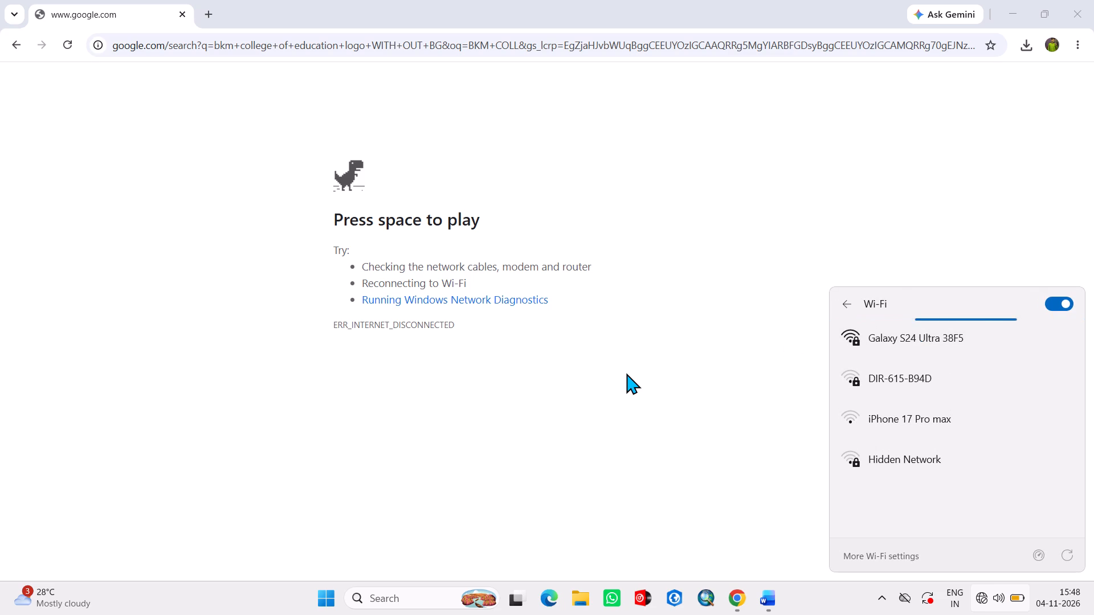
{"action": "left_click", "coordinate": [626, 373]}
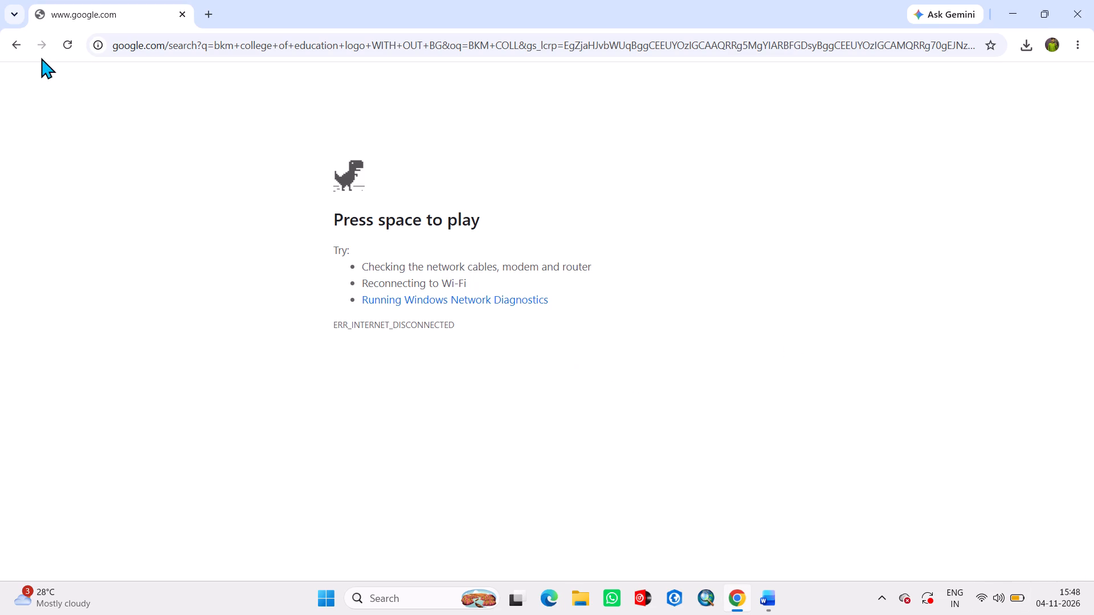
{"action": "left_click", "coordinate": [74, 39]}
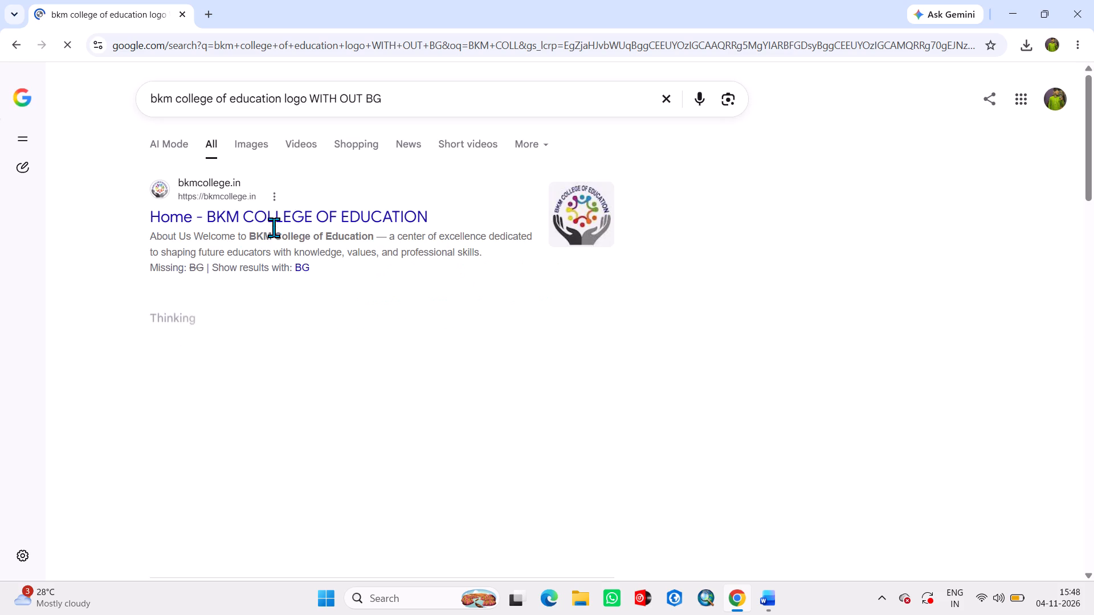
Show the image results for the search and open the round BKM College of Education logo from bkmcollege.in.
{"action": "left_click", "coordinate": [266, 137]}
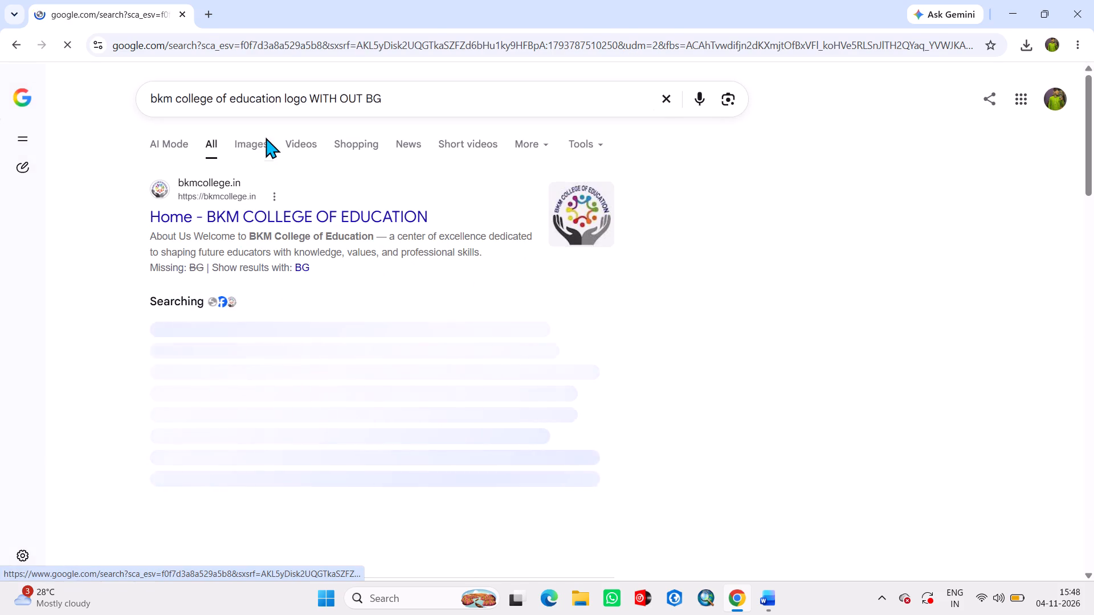
{"action": "left_click", "coordinate": [140, 351]}
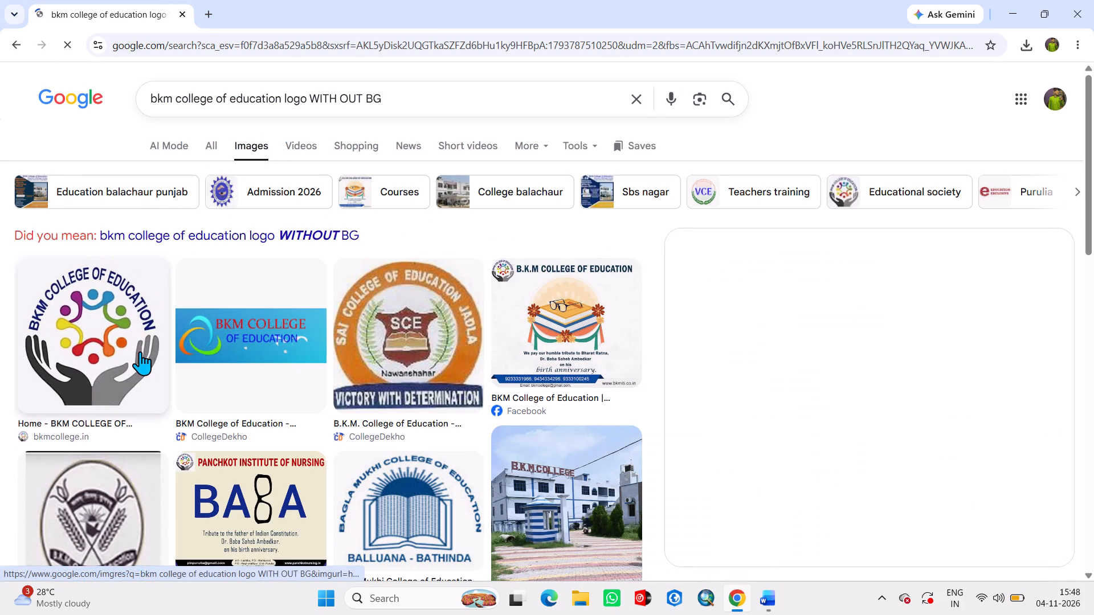
{"action": "scroll", "coordinate": [847, 370], "scroll_direction": "down", "scroll_amount": 3}
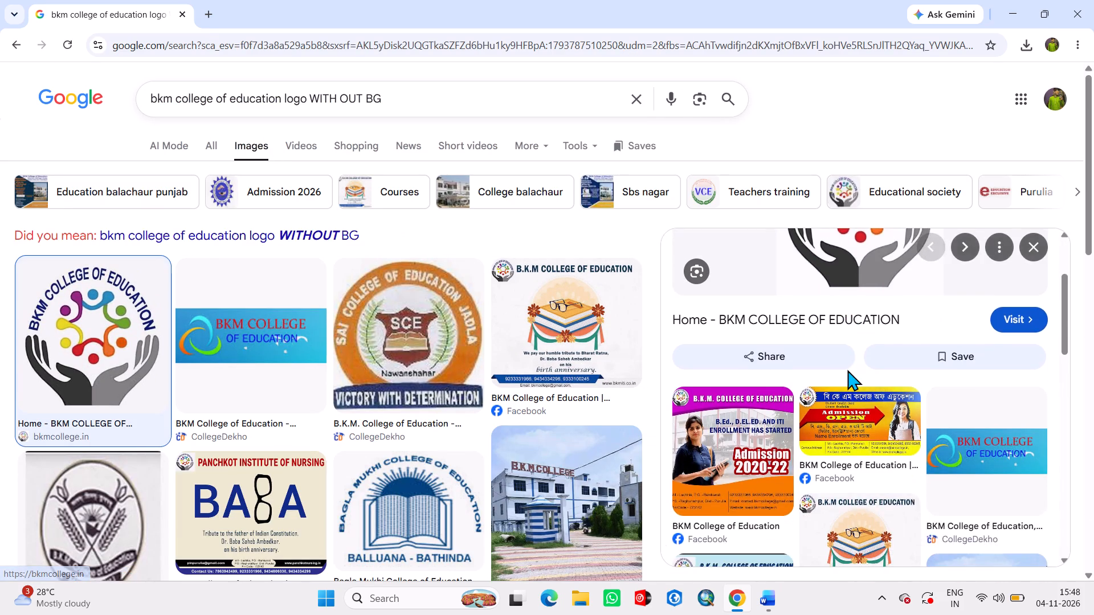
Look through the image results and related searches for a B.K.M. College of Education logo without a background.
{"action": "scroll", "coordinate": [847, 370], "scroll_direction": "up", "scroll_amount": 2}
{"action": "scroll", "coordinate": [514, 297], "scroll_direction": "down", "scroll_amount": 1}
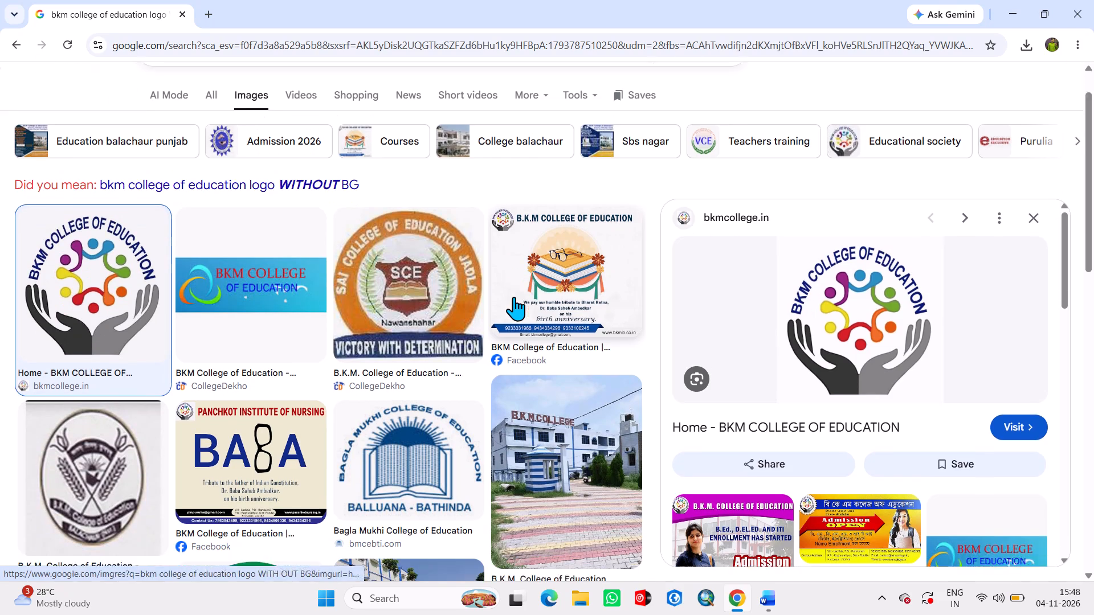
{"action": "scroll", "coordinate": [514, 297], "scroll_direction": "down", "scroll_amount": 5}
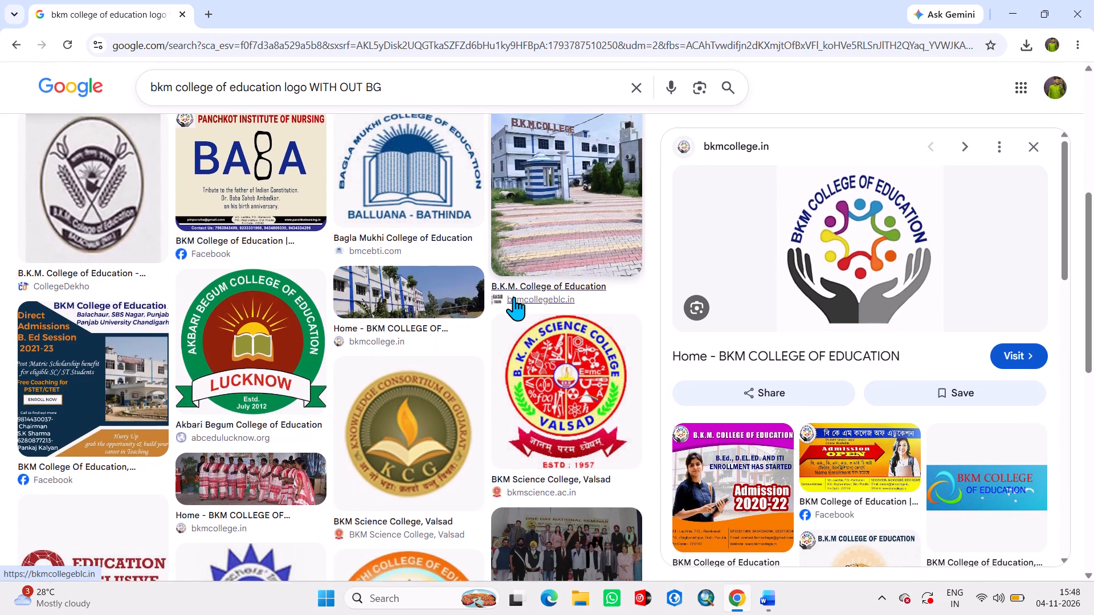
{"action": "scroll", "coordinate": [813, 496], "scroll_direction": "down", "scroll_amount": 6}
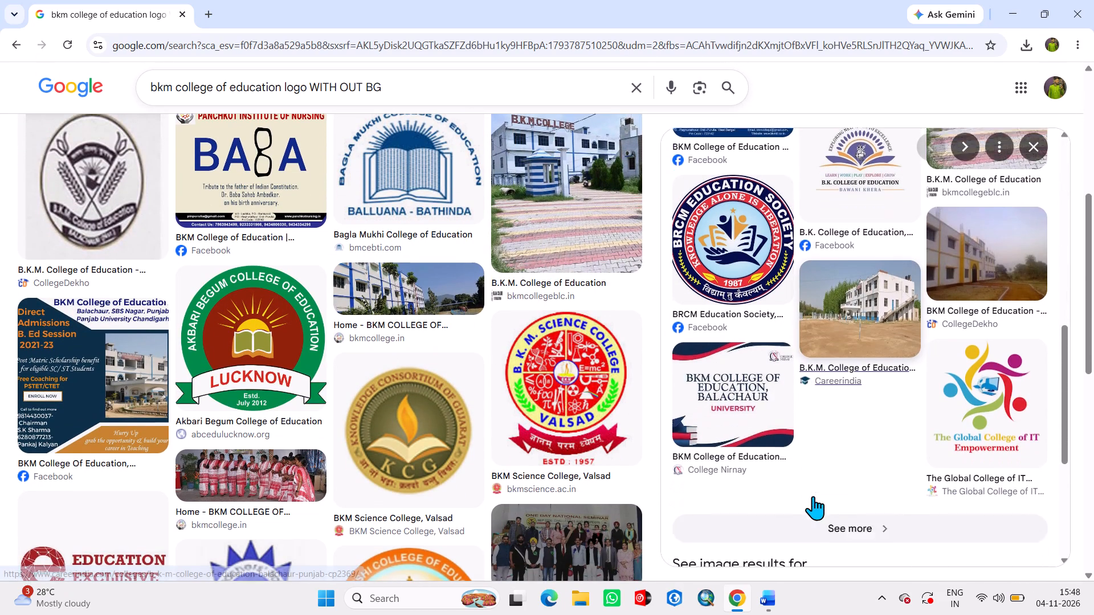
{"action": "scroll", "coordinate": [813, 496], "scroll_direction": "down", "scroll_amount": 4}
{"action": "scroll", "coordinate": [813, 496], "scroll_direction": "up", "scroll_amount": 1}
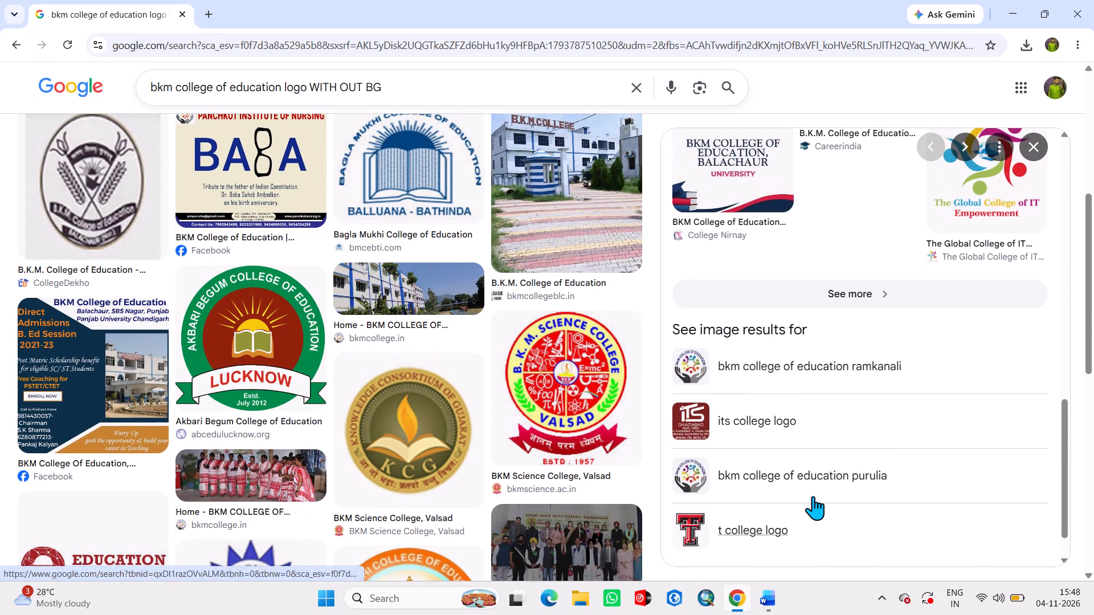
{"action": "scroll", "coordinate": [813, 496], "scroll_direction": "up", "scroll_amount": 1}
Open the related image search "bkm college of education ramkanali" and look through its results for the college logo.
{"action": "left_click", "coordinate": [793, 375]}
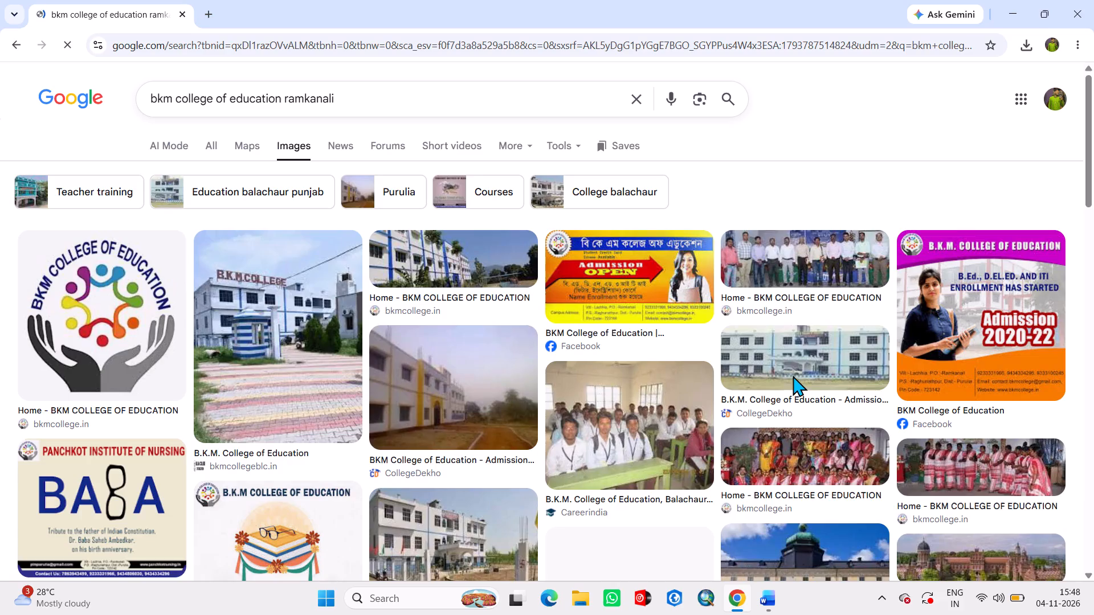
{"action": "scroll", "coordinate": [364, 449], "scroll_direction": "down", "scroll_amount": 1}
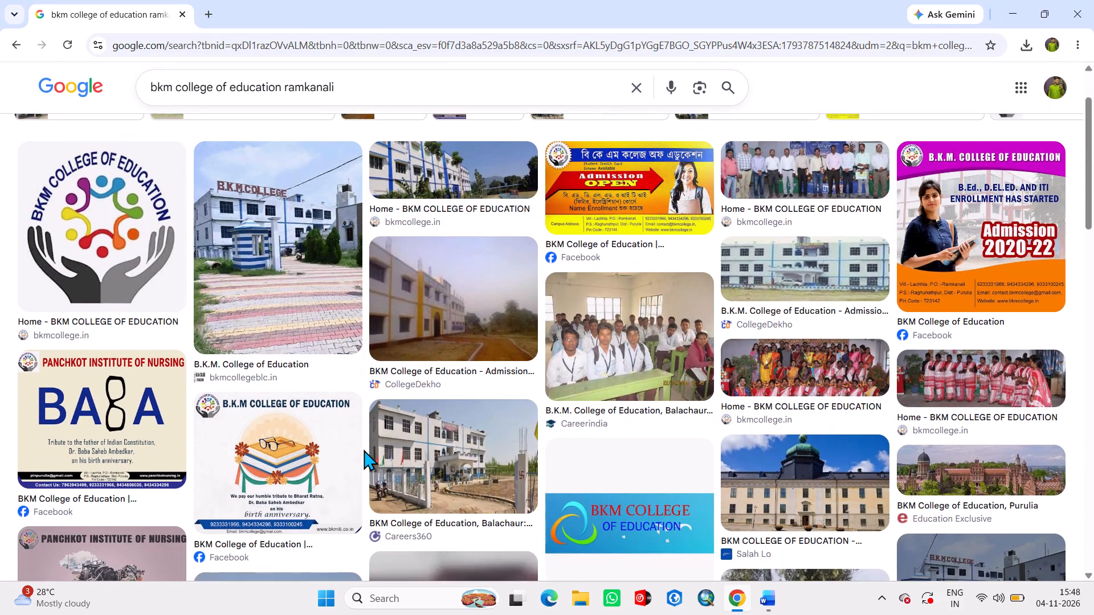
{"action": "scroll", "coordinate": [364, 449], "scroll_direction": "down", "scroll_amount": 3}
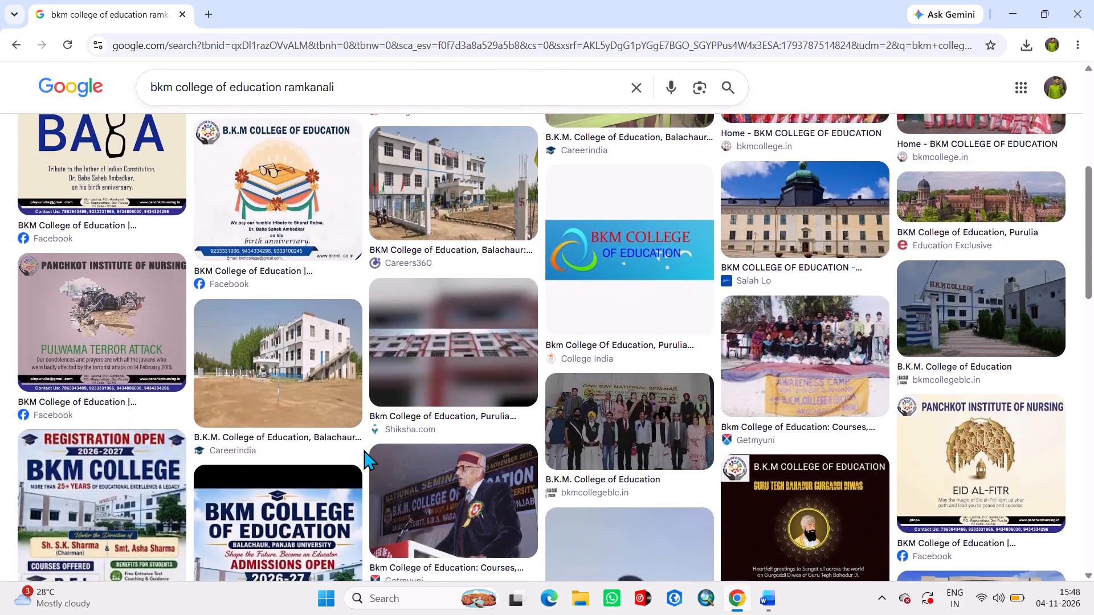
{"action": "scroll", "coordinate": [364, 449], "scroll_direction": "down", "scroll_amount": 1}
{"action": "scroll", "coordinate": [364, 449], "scroll_direction": "up", "scroll_amount": 4}
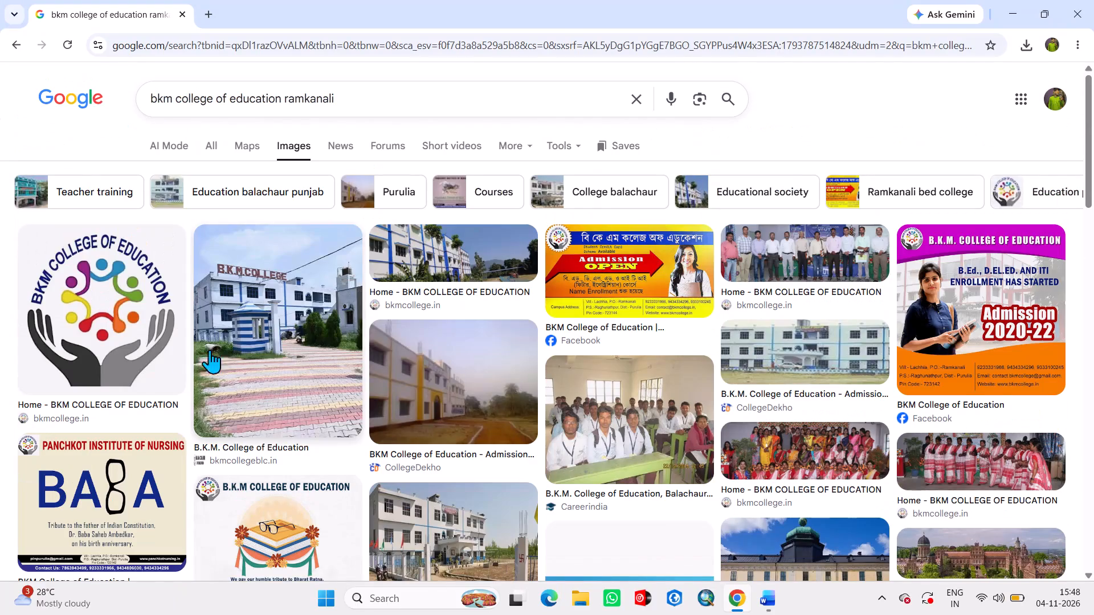
Preview the BKM College of Education hands logo from bkmcollege.in and examine its related images and searches.
{"action": "left_click", "coordinate": [172, 346]}
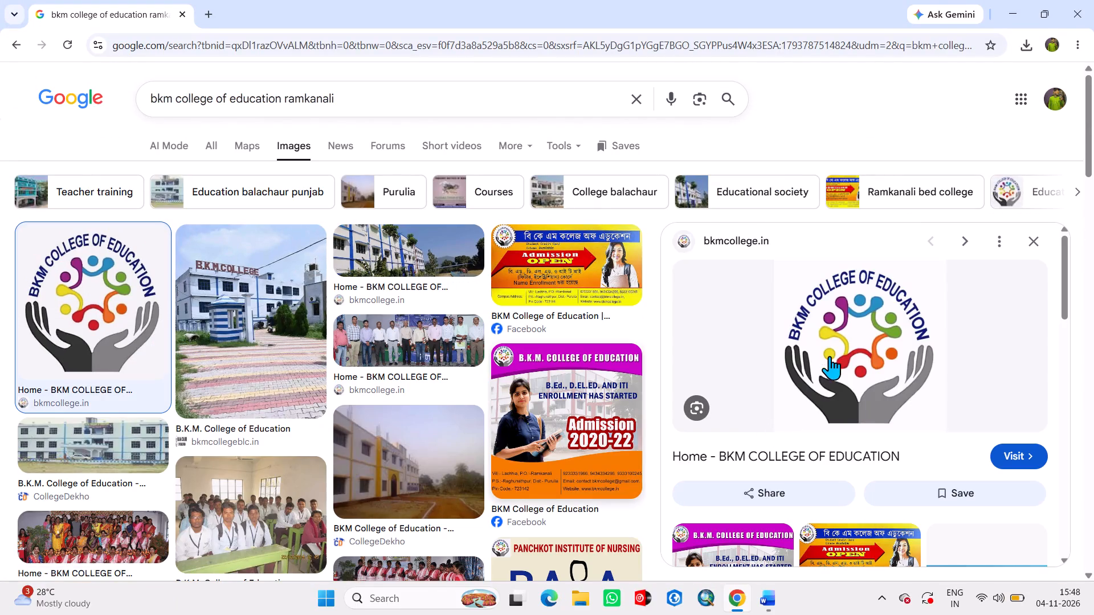
{"action": "scroll", "coordinate": [834, 351], "scroll_direction": "down", "scroll_amount": 6}
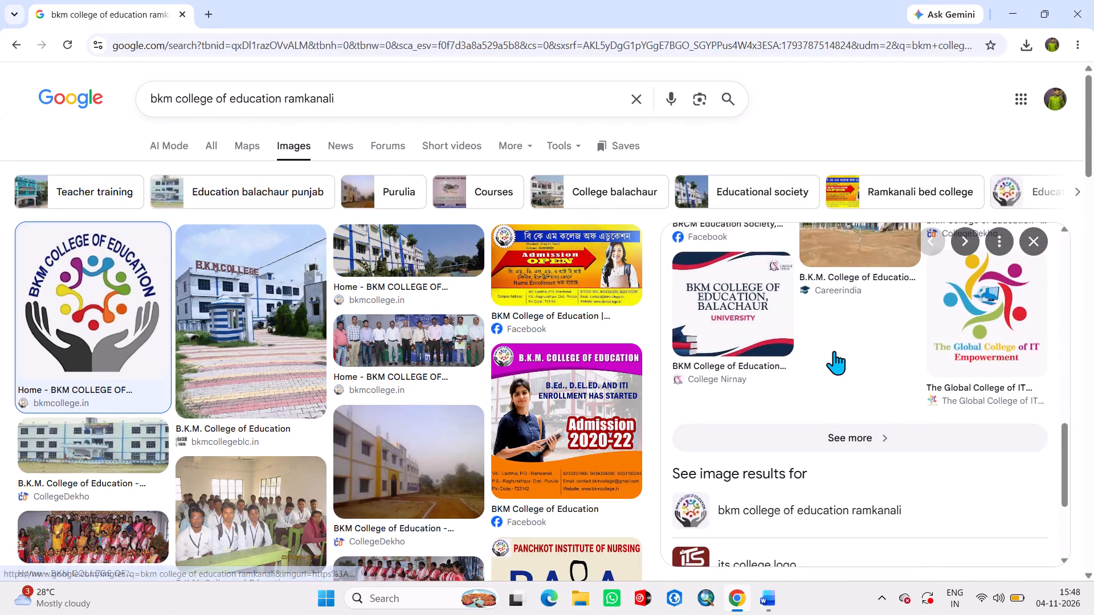
{"action": "scroll", "coordinate": [834, 351], "scroll_direction": "down", "scroll_amount": 3}
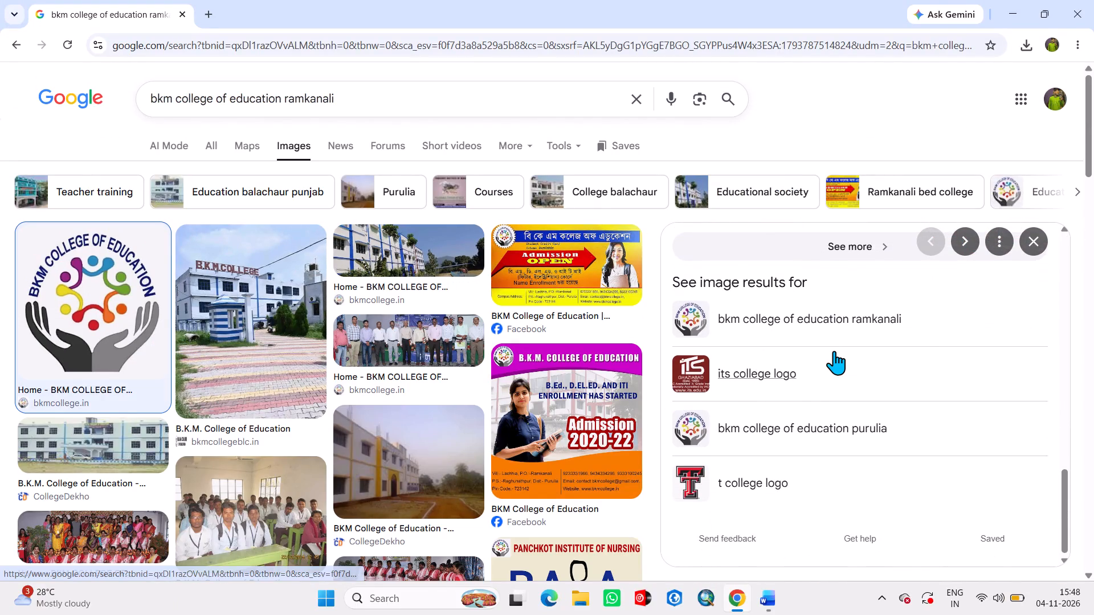
Open the related image search "bkm college of education purulia" and look through its results for a logo.
{"action": "left_click", "coordinate": [758, 425]}
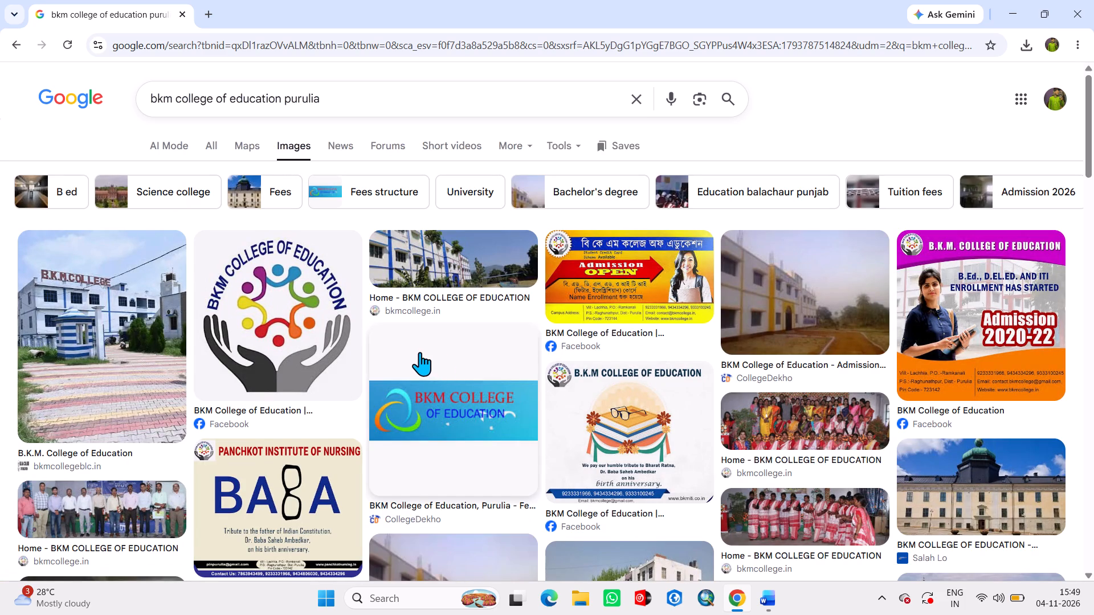
{"action": "scroll", "coordinate": [420, 352], "scroll_direction": "down", "scroll_amount": 10}
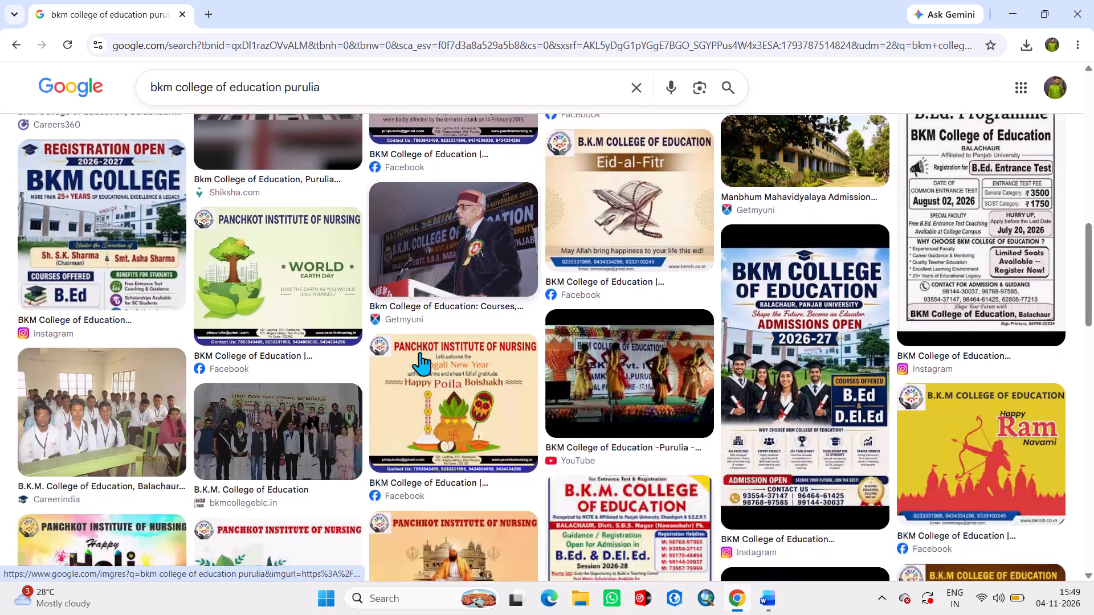
{"action": "scroll", "coordinate": [420, 352], "scroll_direction": "down", "scroll_amount": 6}
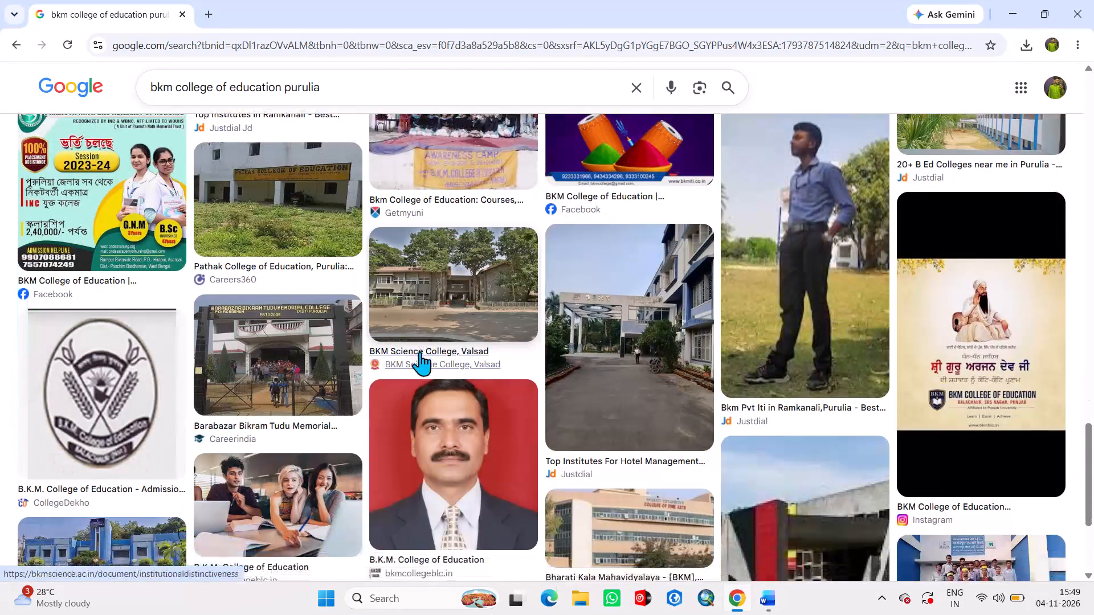
{"action": "scroll", "coordinate": [420, 352], "scroll_direction": "up", "scroll_amount": 1}
Change the image search to "bkm college of education LOGO" and run it.
{"action": "left_click", "coordinate": [334, 91]}
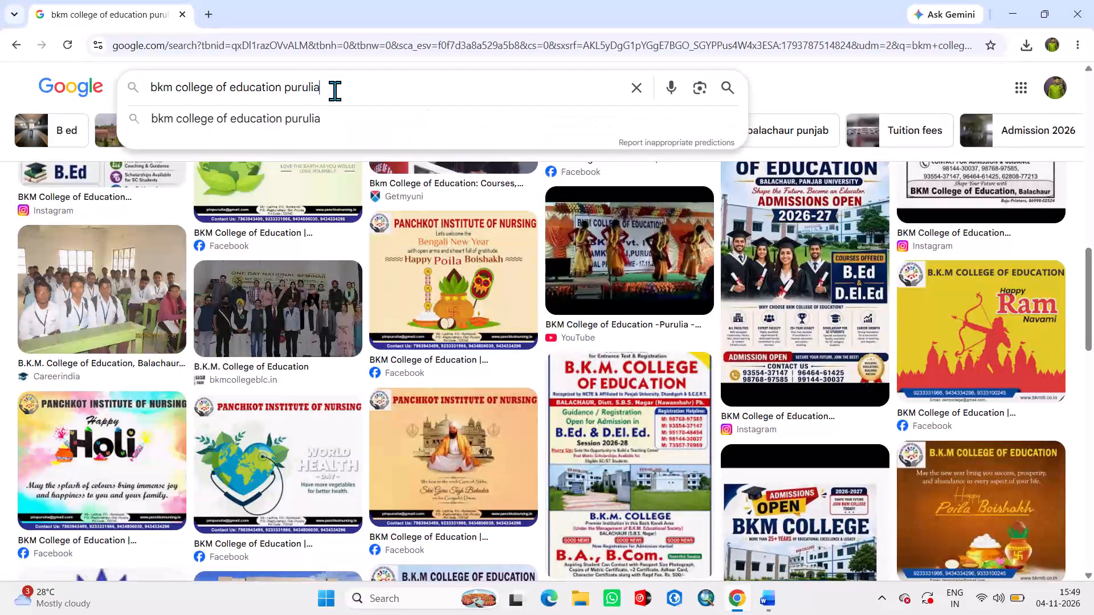
{"action": "key", "text": "BackSpace"}
{"action": "key", "text": "BackSpace"}
{"action": "key", "text": "BackSpace"}
{"action": "key", "text": "BackSpace"}
{"action": "key", "text": "BackSpace"}
{"action": "key", "text": "BackSpace"}
{"action": "key", "text": "BackSpace"}
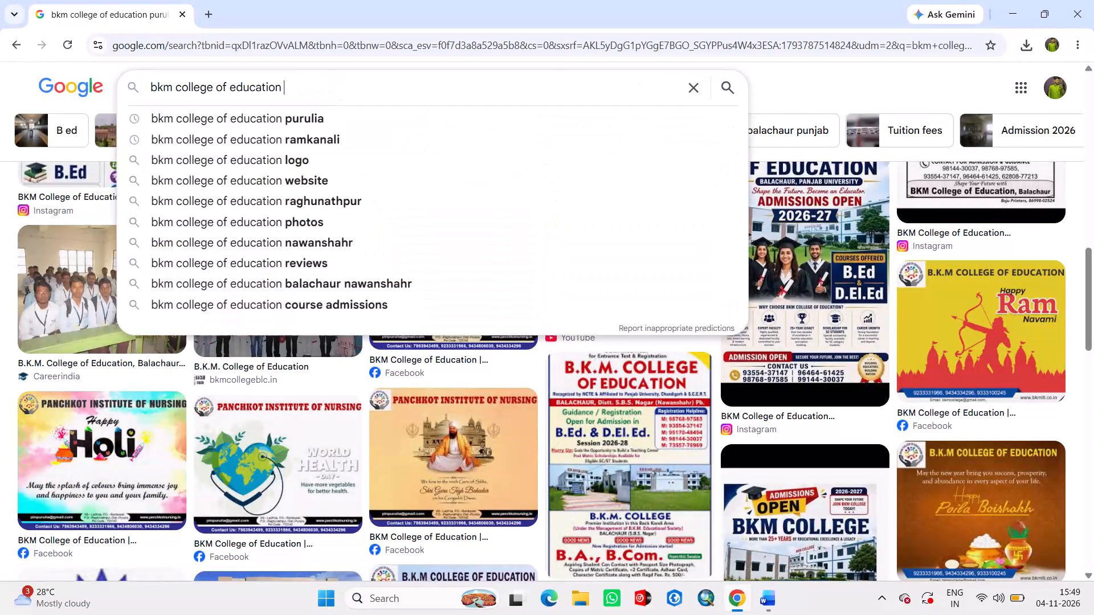
{"action": "type", "text": "LO"}
{"action": "type", "text": "GO"}
{"action": "key", "text": "Return"}
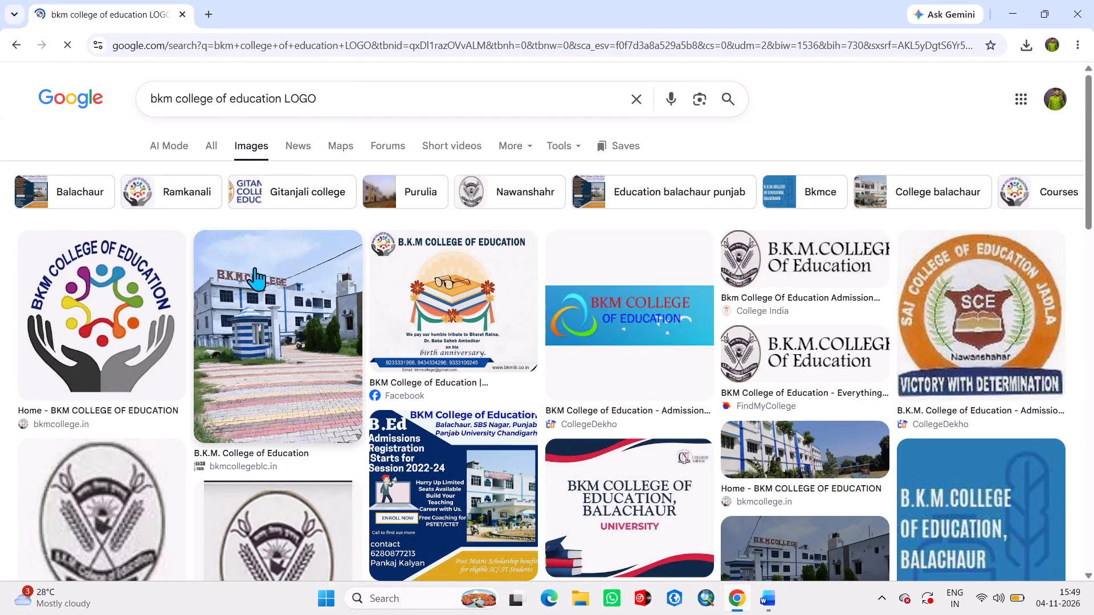
Preview the bkmcollege.in logo from the new results and check its related images and searches.
{"action": "scroll", "coordinate": [177, 317], "scroll_direction": "down", "scroll_amount": 2}
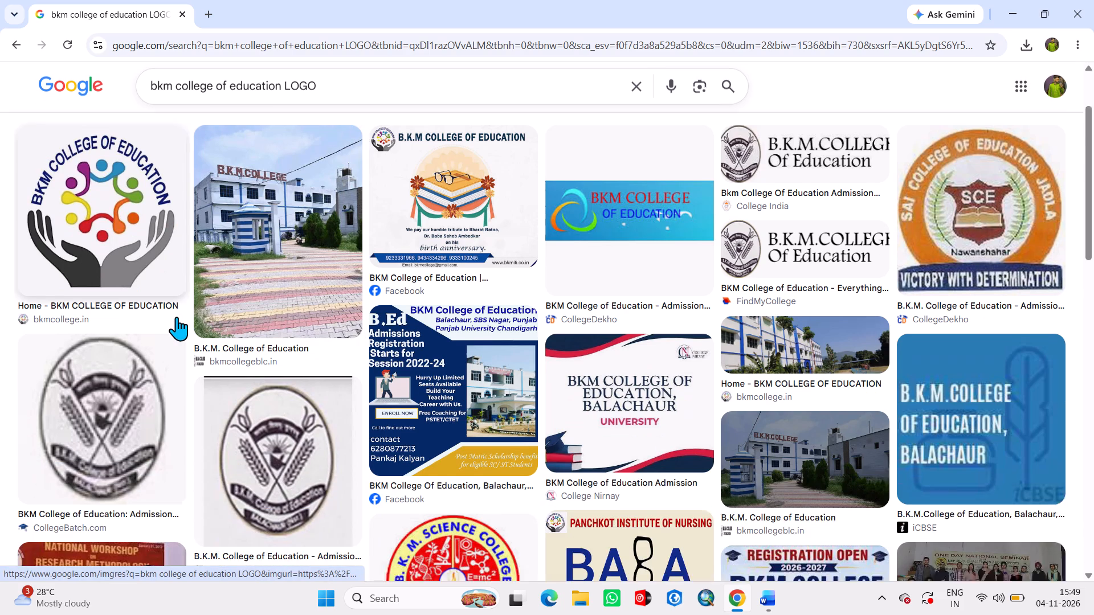
{"action": "scroll", "coordinate": [177, 317], "scroll_direction": "down", "scroll_amount": 1}
{"action": "scroll", "coordinate": [177, 317], "scroll_direction": "up", "scroll_amount": 1}
{"action": "left_click", "coordinate": [103, 280]}
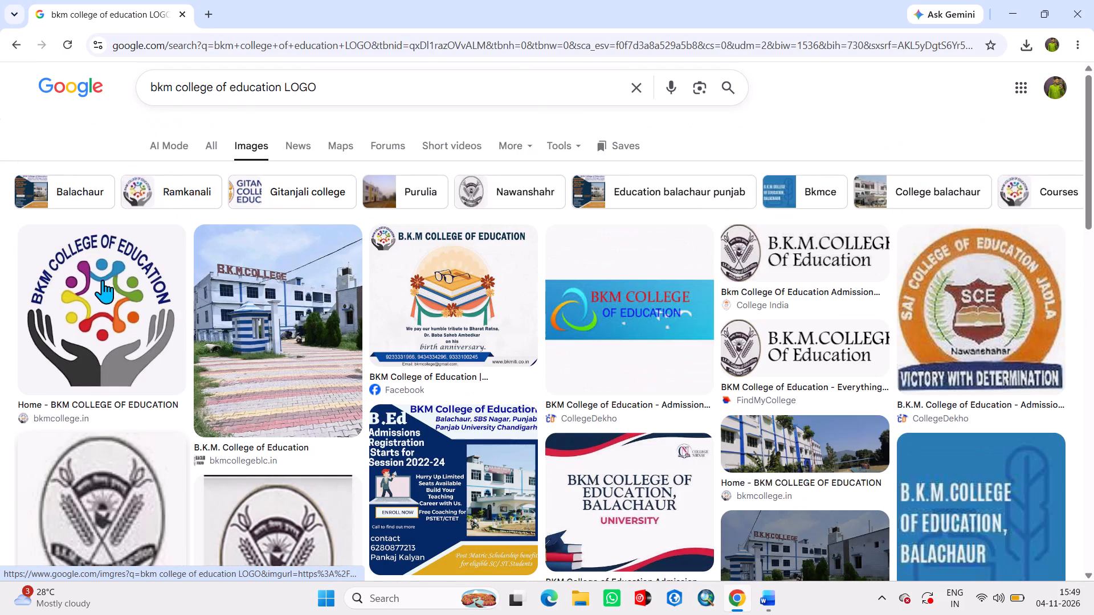
{"action": "scroll", "coordinate": [716, 348], "scroll_direction": "down", "scroll_amount": 5}
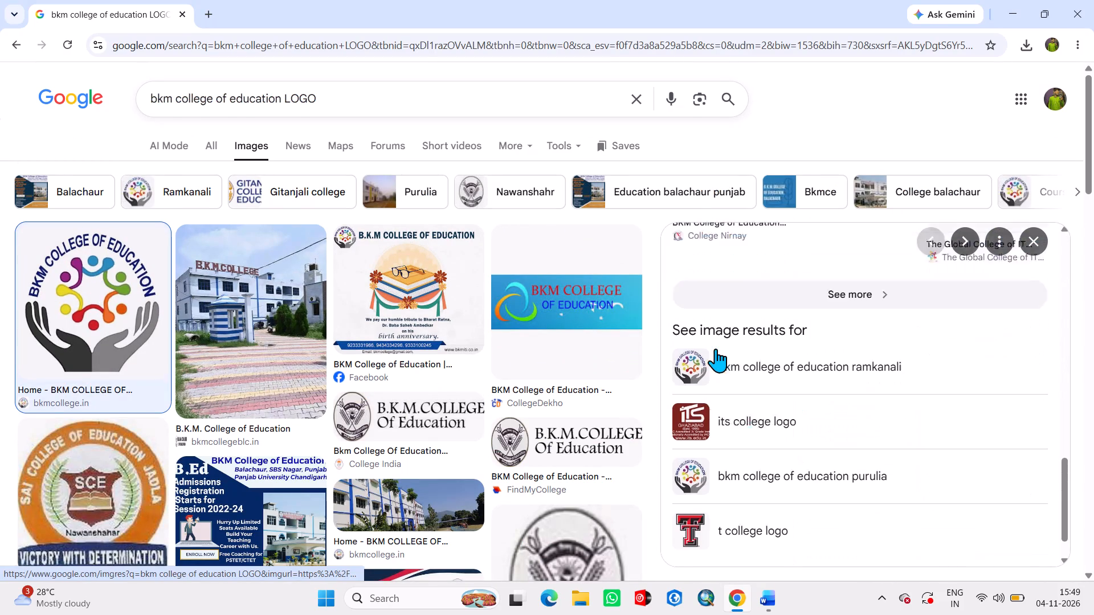
{"action": "scroll", "coordinate": [716, 348], "scroll_direction": "down", "scroll_amount": 3}
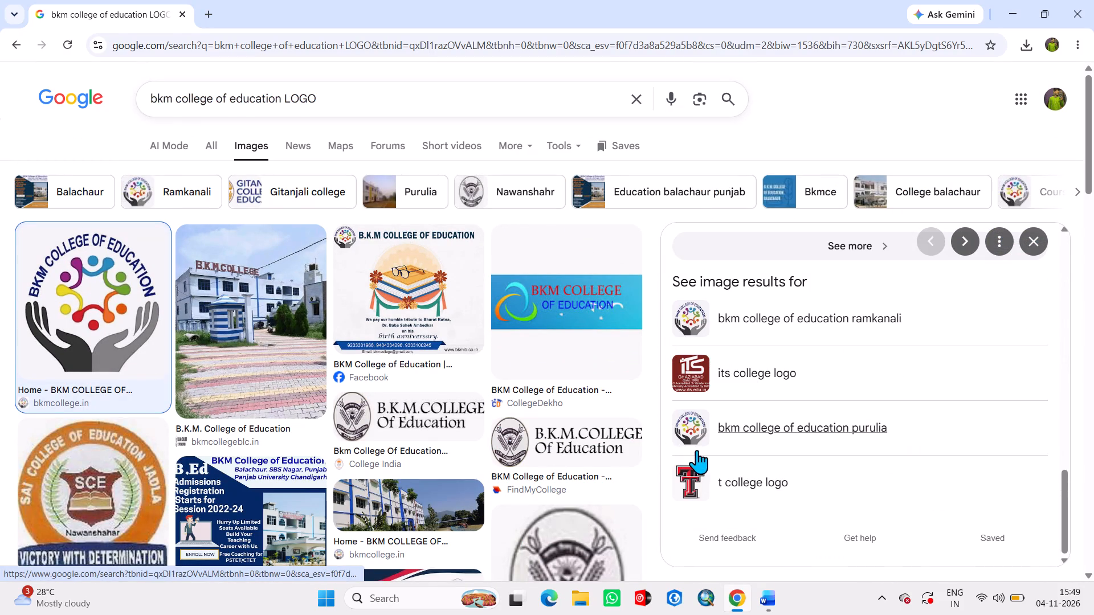
Open the related "bkm college of education purulia" image search again and look through the results for a logo.
{"action": "left_click", "coordinate": [691, 423]}
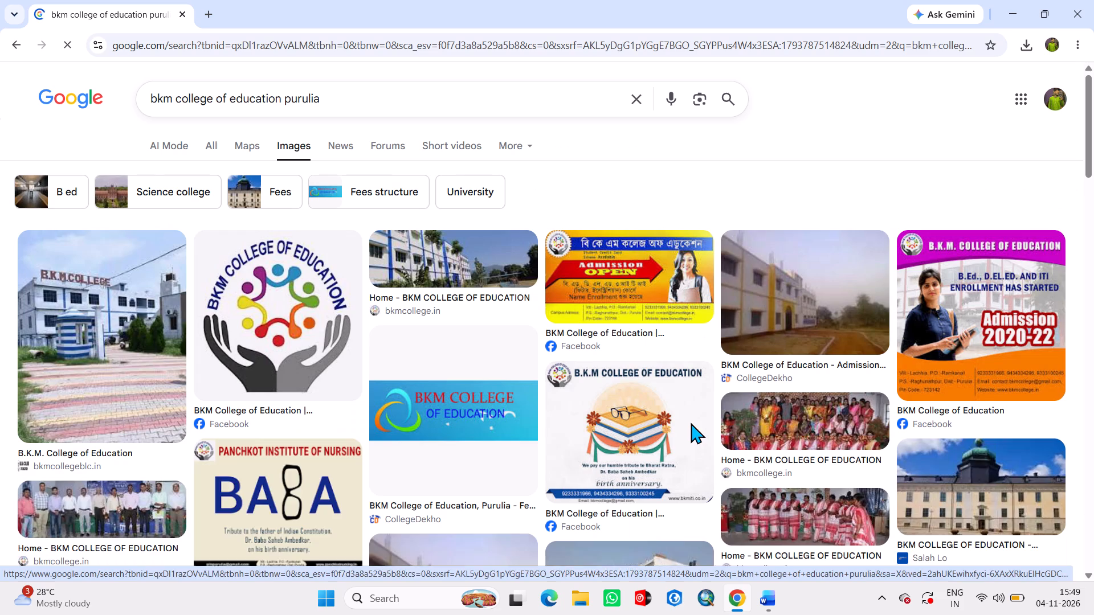
{"action": "scroll", "coordinate": [512, 413], "scroll_direction": "down", "scroll_amount": 4}
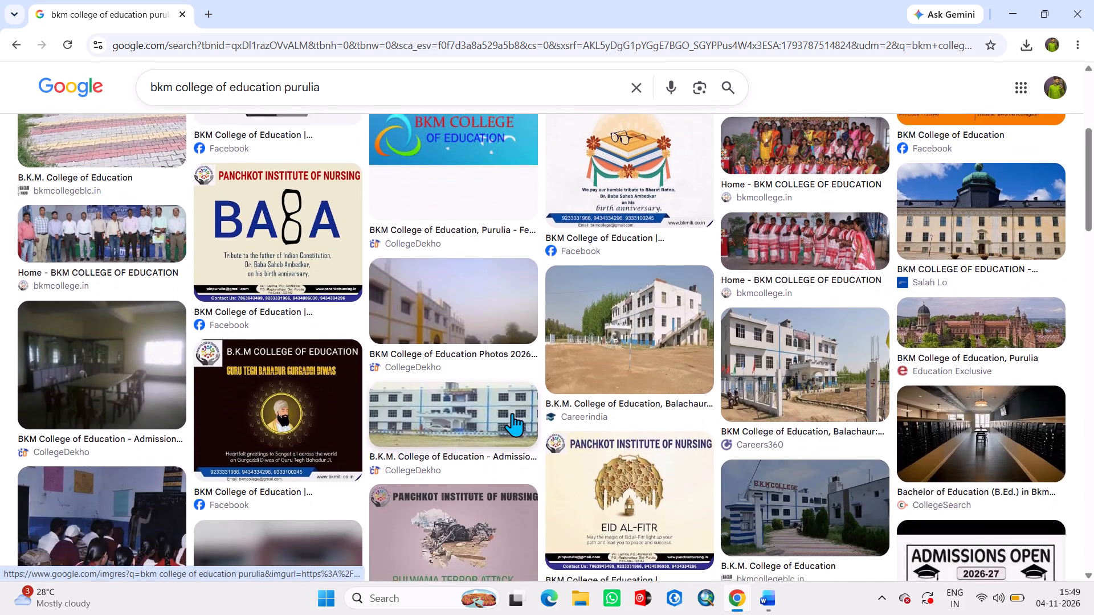
{"action": "scroll", "coordinate": [512, 413], "scroll_direction": "down", "scroll_amount": 8}
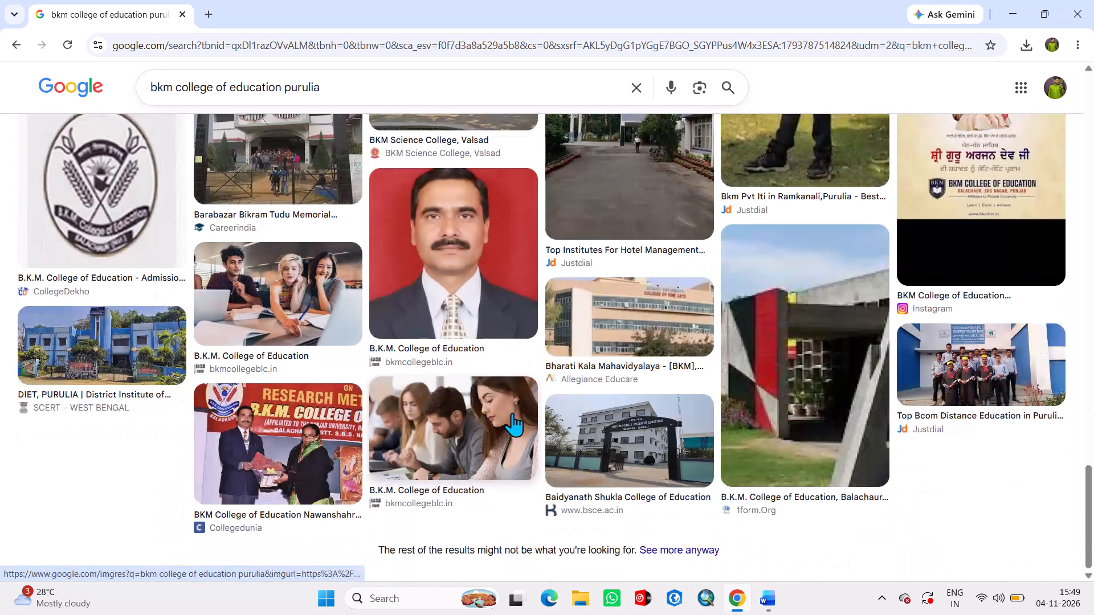
{"action": "scroll", "coordinate": [512, 413], "scroll_direction": "down", "scroll_amount": 1}
{"action": "scroll", "coordinate": [512, 413], "scroll_direction": "up", "scroll_amount": 5}
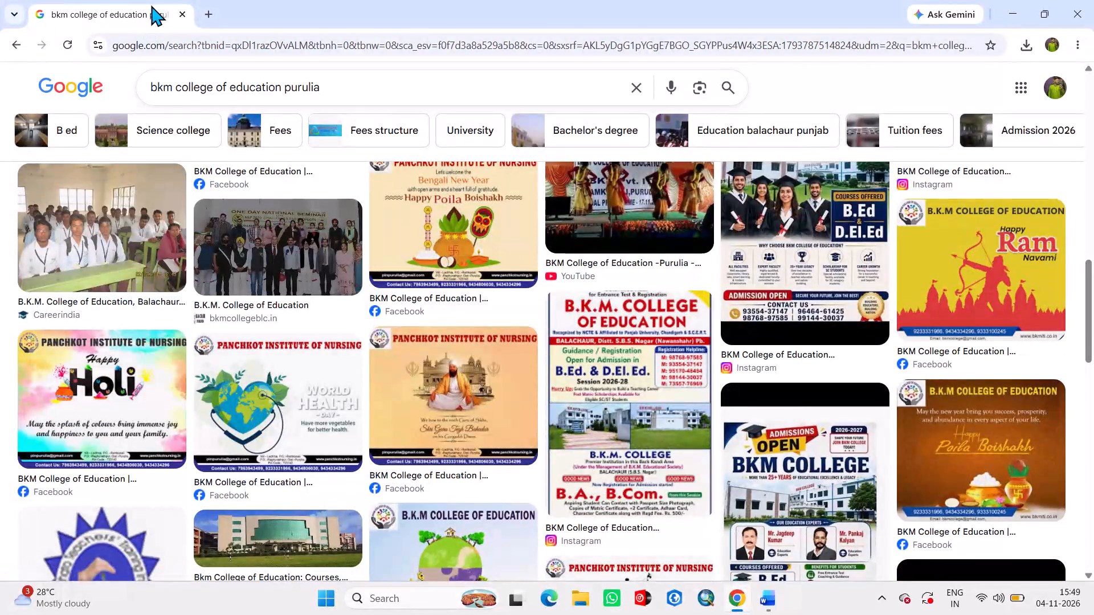
Return to the "bkm college of education LOGO" image results and look through them for a suitable logo.
{"action": "left_click", "coordinate": [152, 5]}
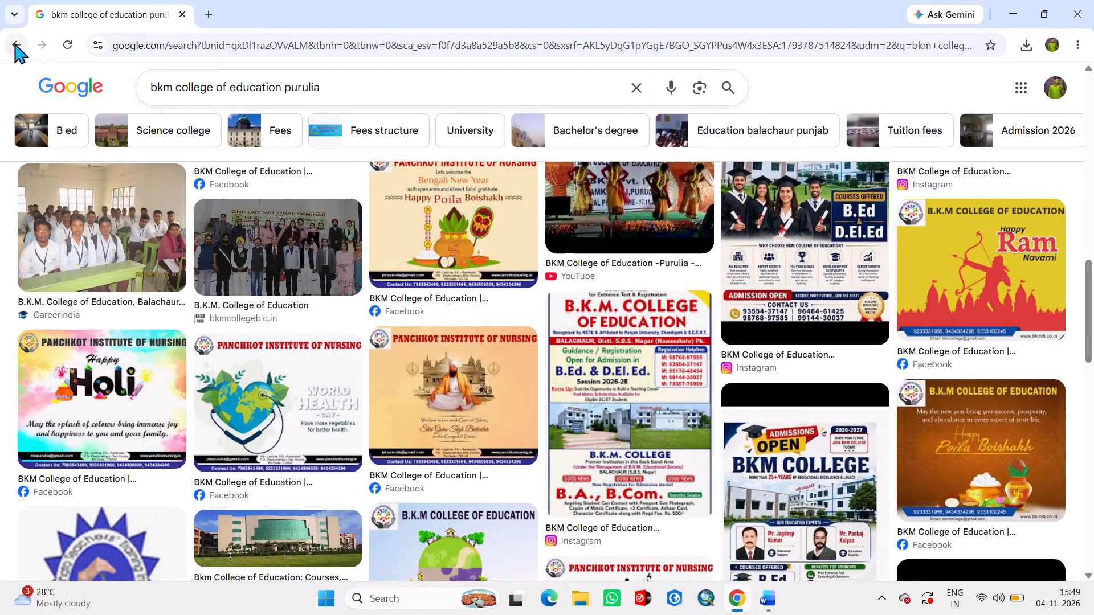
{"action": "left_click", "coordinate": [14, 43]}
{"action": "left_click", "coordinate": [14, 43]}
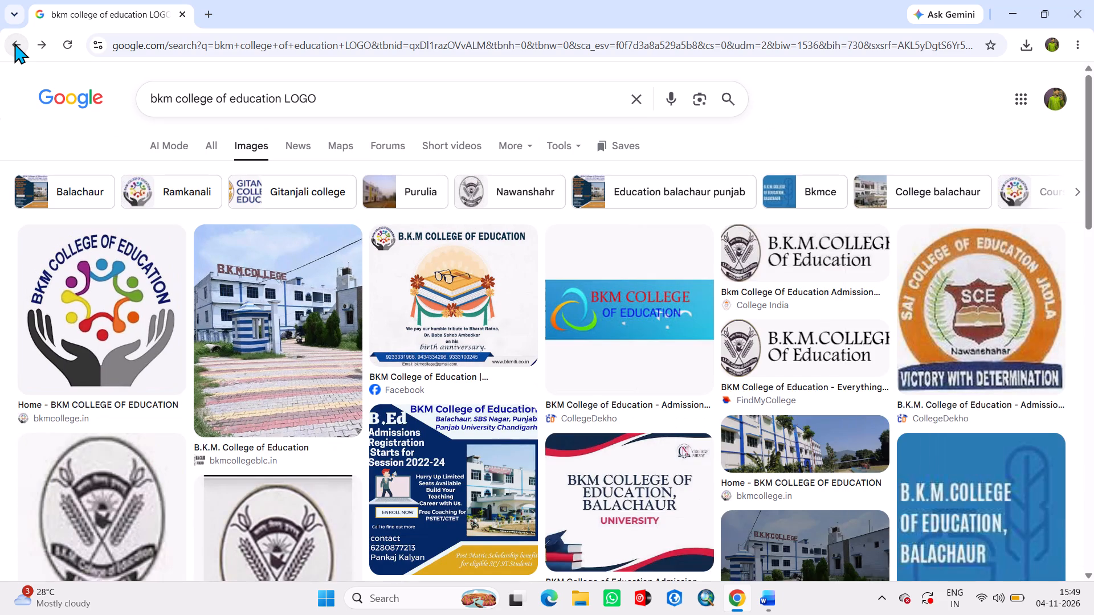
{"action": "scroll", "coordinate": [297, 457], "scroll_direction": "down", "scroll_amount": 5}
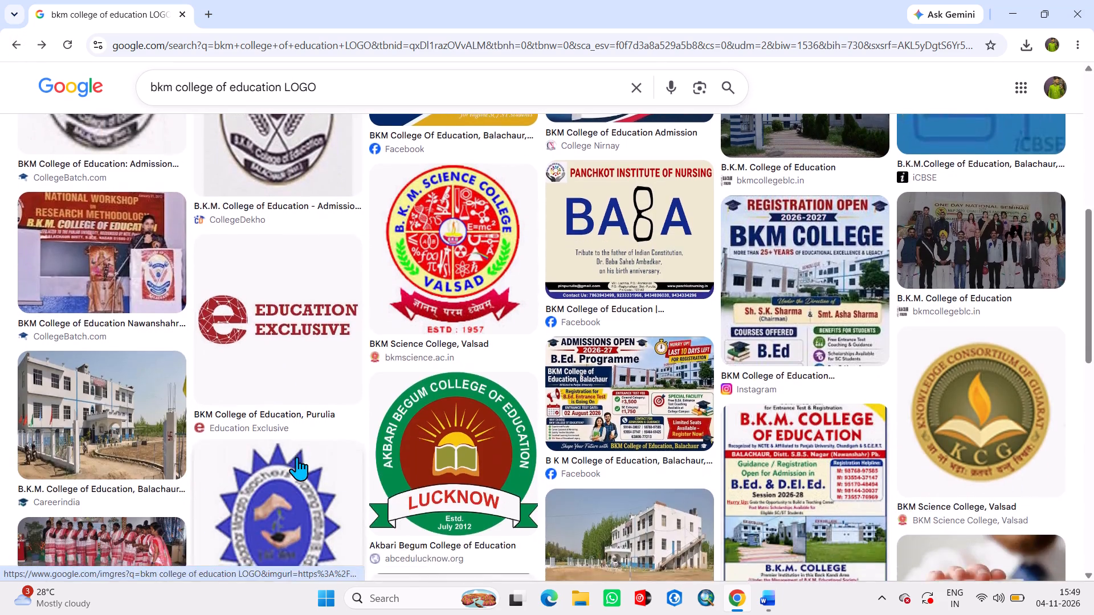
{"action": "scroll", "coordinate": [297, 457], "scroll_direction": "down", "scroll_amount": 4}
{"action": "scroll", "coordinate": [297, 457], "scroll_direction": "up", "scroll_amount": 2}
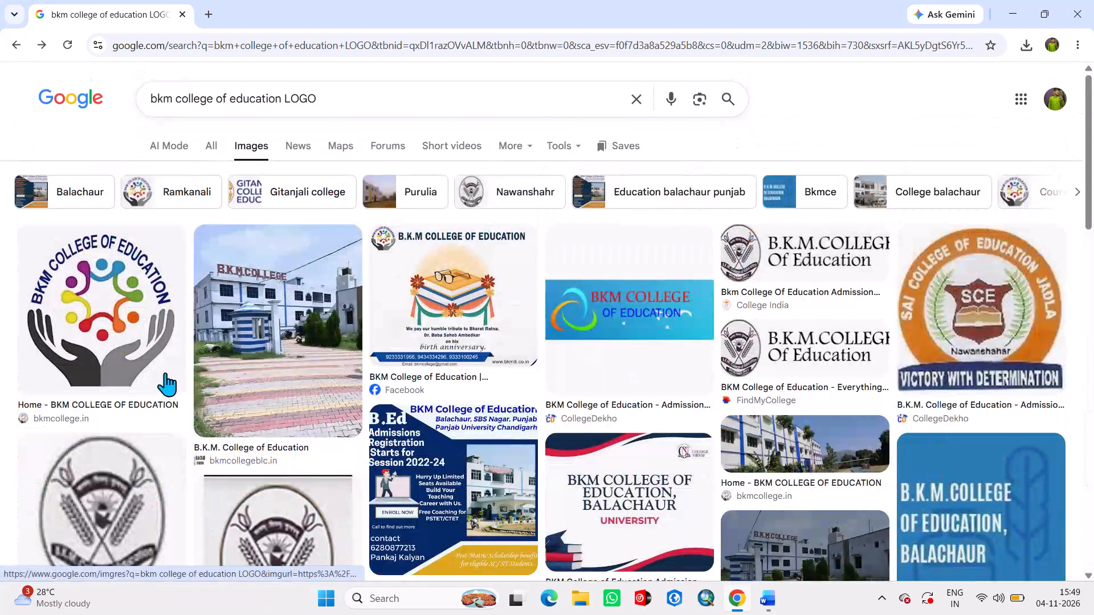
Preview the bkmcollege.in hands logo and examine the remaining results and related images for a usable version.
{"action": "left_click", "coordinate": [153, 375]}
{"action": "scroll", "coordinate": [402, 438], "scroll_direction": "down", "scroll_amount": 3}
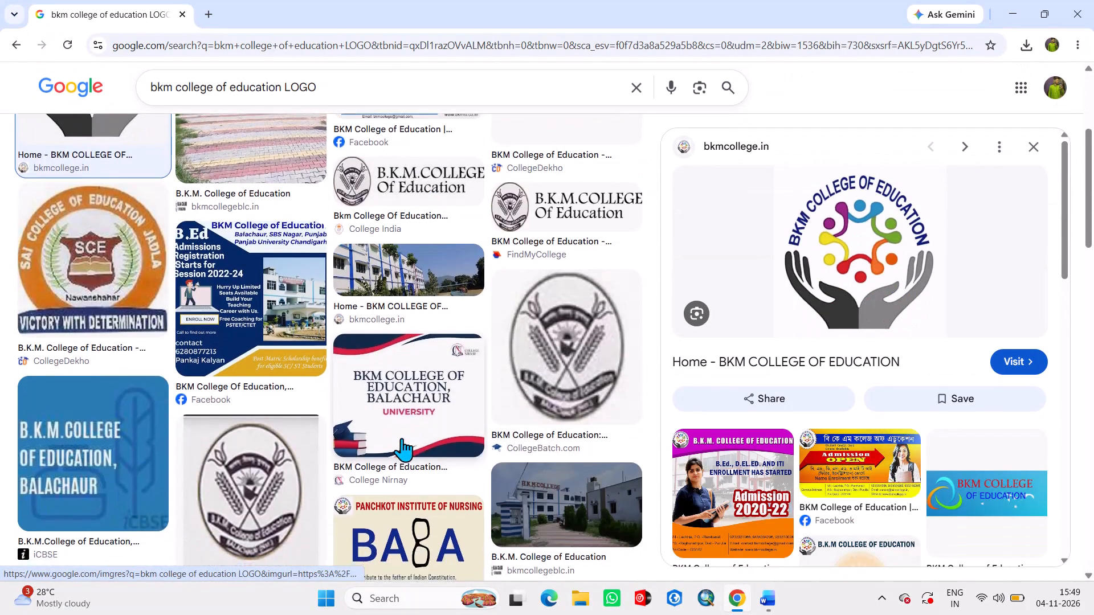
{"action": "scroll", "coordinate": [402, 438], "scroll_direction": "down", "scroll_amount": 7}
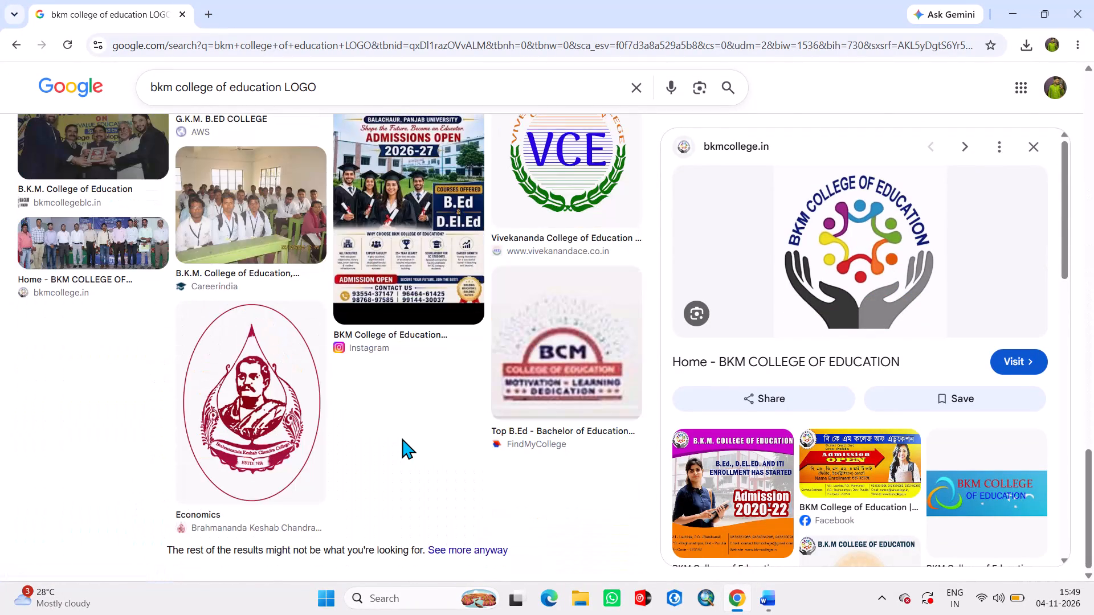
{"action": "scroll", "coordinate": [402, 438], "scroll_direction": "down", "scroll_amount": 1}
{"action": "scroll", "coordinate": [402, 438], "scroll_direction": "up", "scroll_amount": 1}
{"action": "scroll", "coordinate": [822, 344], "scroll_direction": "down", "scroll_amount": 5}
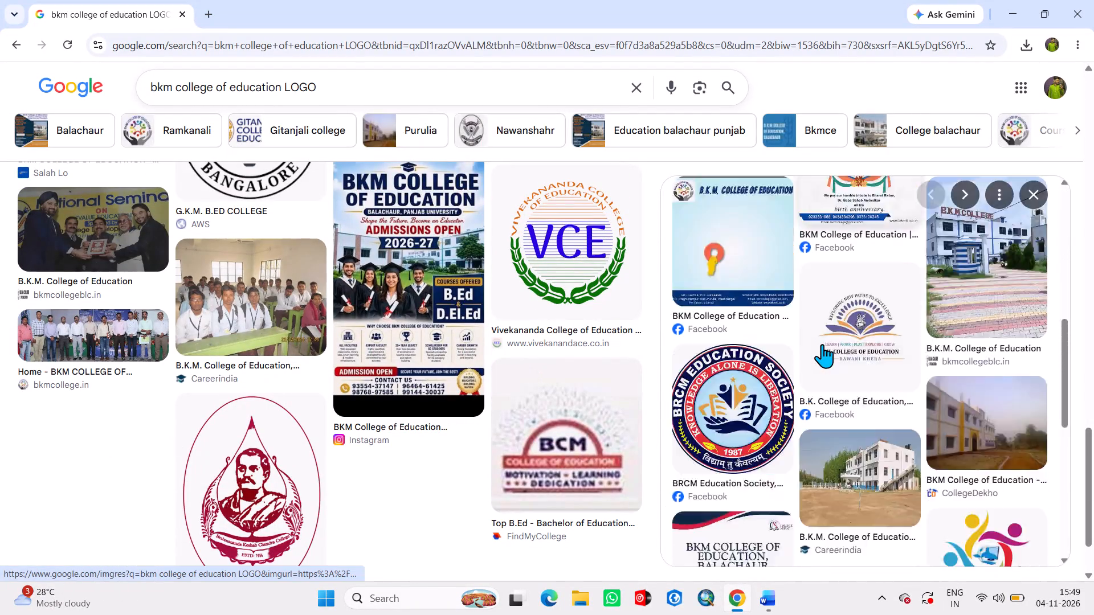
{"action": "scroll", "coordinate": [822, 344], "scroll_direction": "down", "scroll_amount": 4}
{"action": "scroll", "coordinate": [822, 344], "scroll_direction": "up", "scroll_amount": 7}
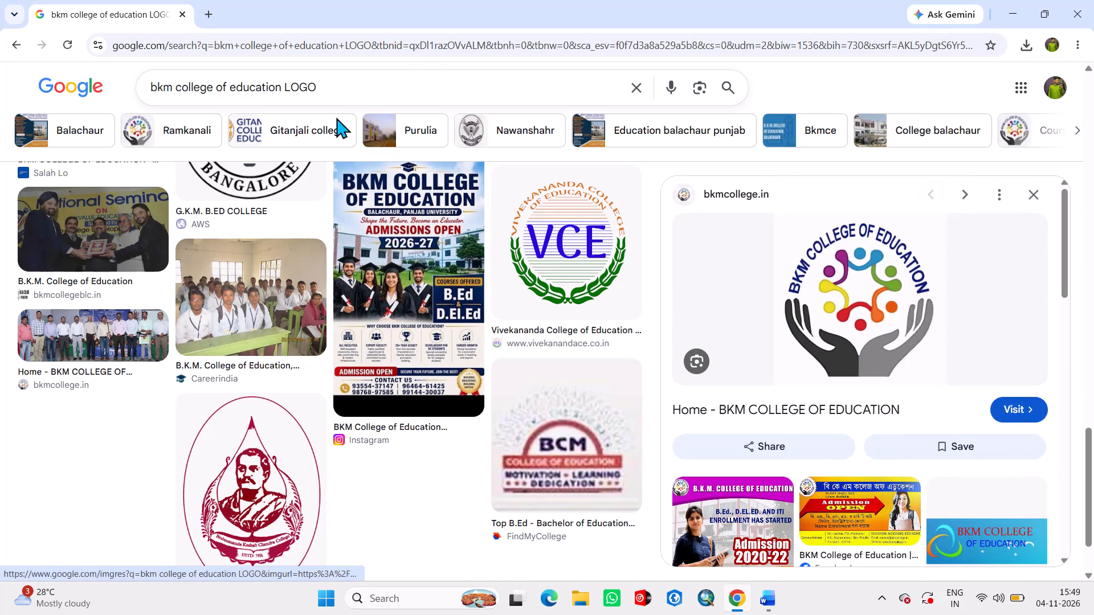
Go back to the "bkm college of education ramkanali" image results and refine the search to "bkm college of education ramkanali LOGO".
{"action": "left_click_drag", "start_coordinate": [628, 69], "coordinate": [132, 158]}
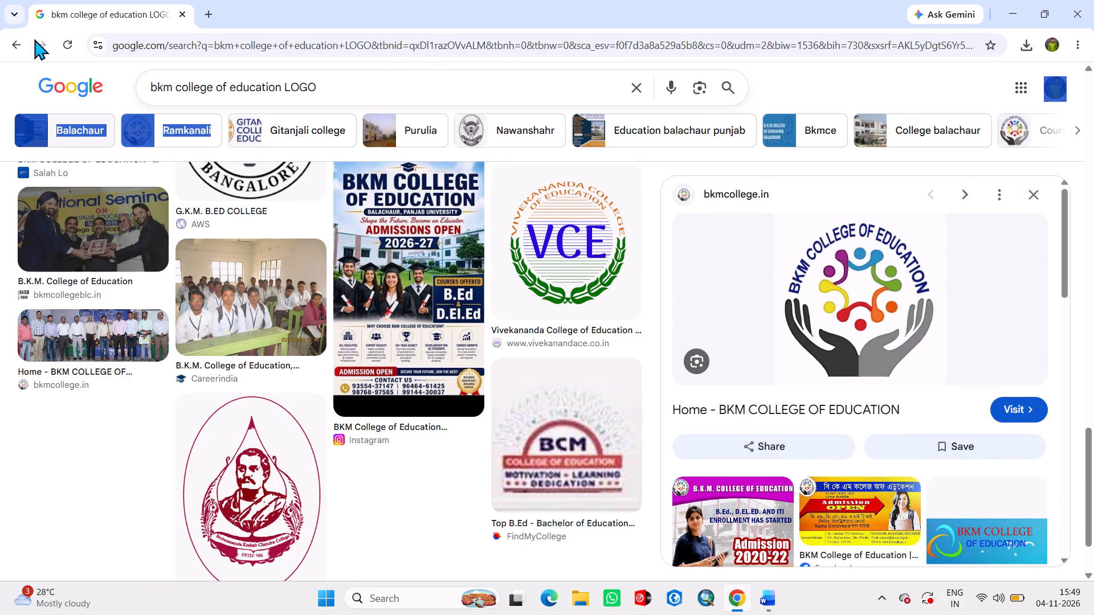
{"action": "double_click", "coordinate": [14, 45]}
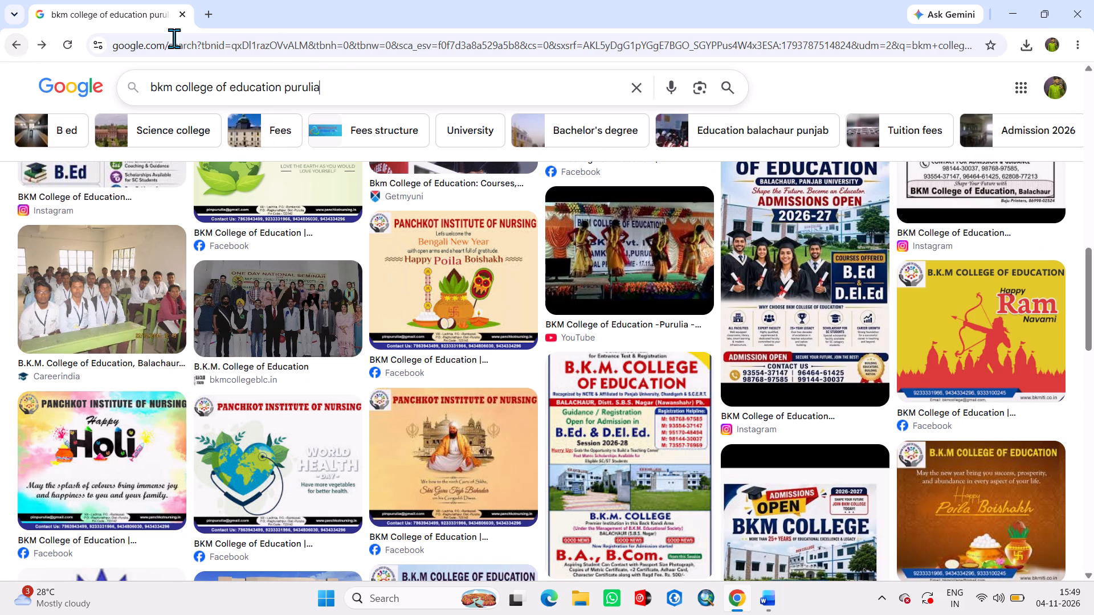
{"action": "left_click", "coordinate": [21, 43]}
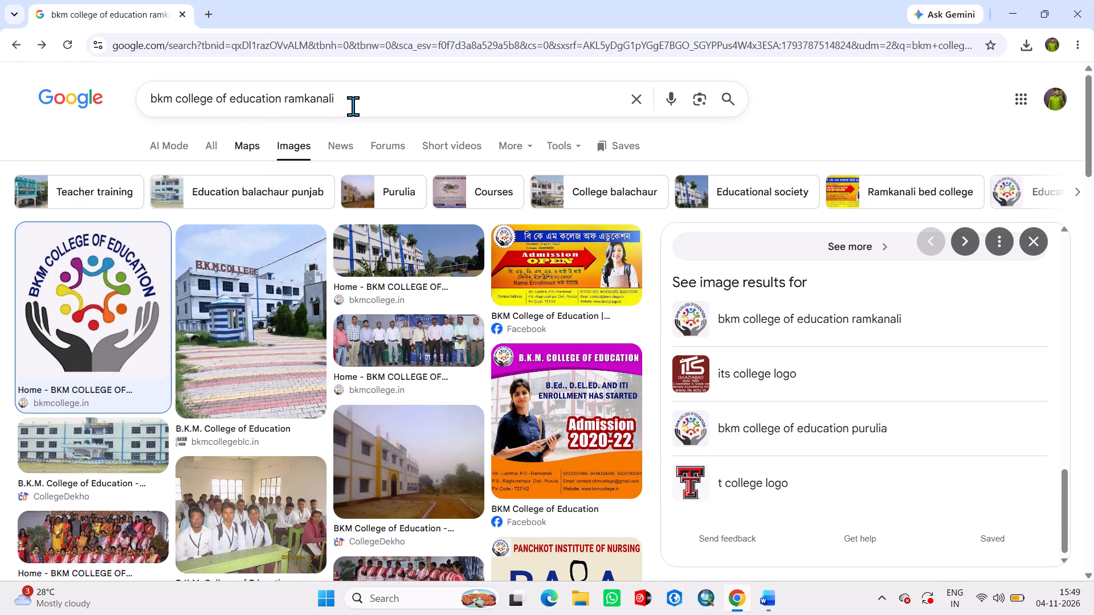
{"action": "left_click", "coordinate": [353, 106]}
{"action": "key", "text": "space"}
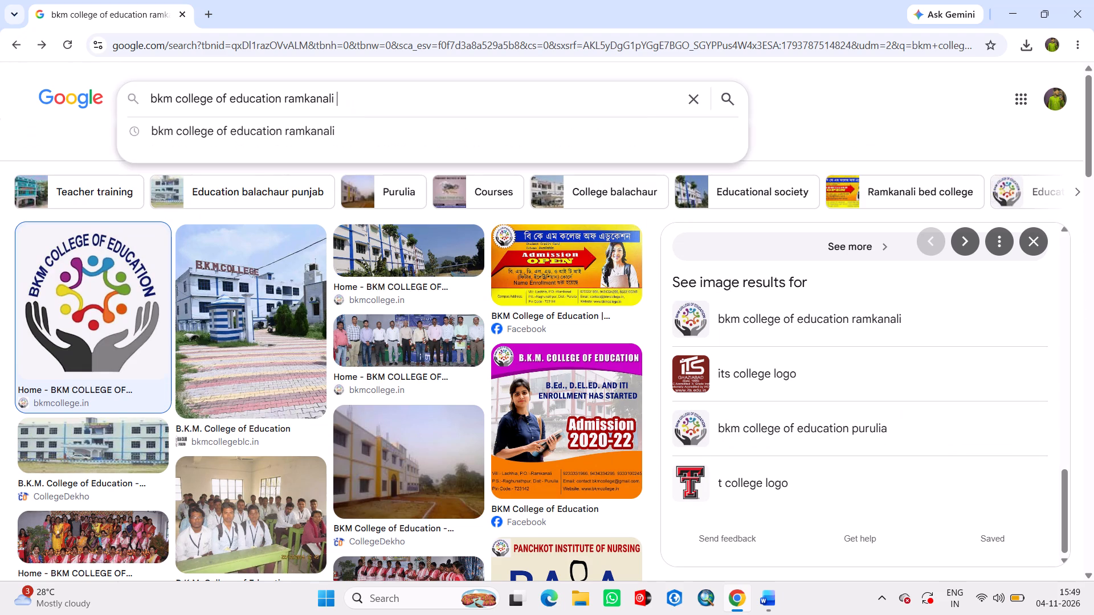
{"action": "type", "text": "LOGO"}
{"action": "key", "text": "shift+Return"}
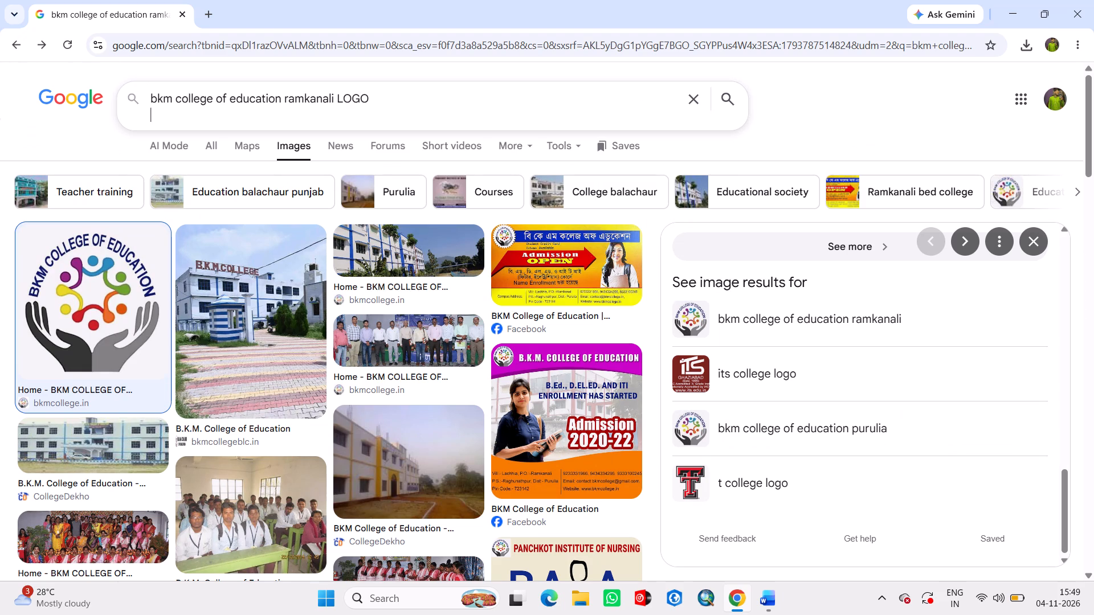
{"action": "key", "text": "Return"}
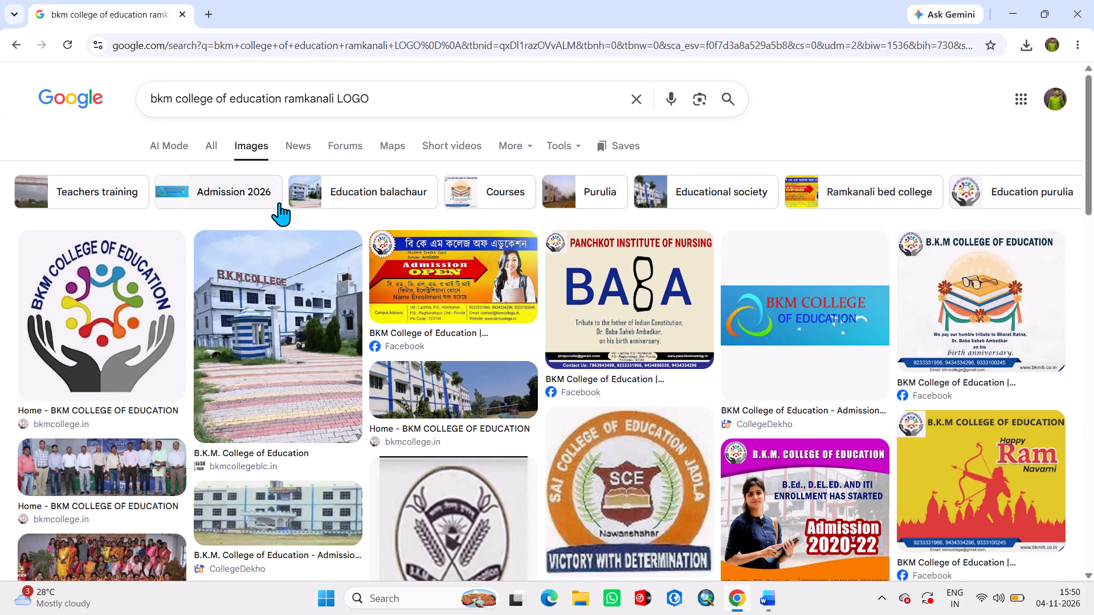
Look through the general web results for the "bkm college of education ramkanali LOGO" search for a logo source.
{"action": "left_click", "coordinate": [206, 144]}
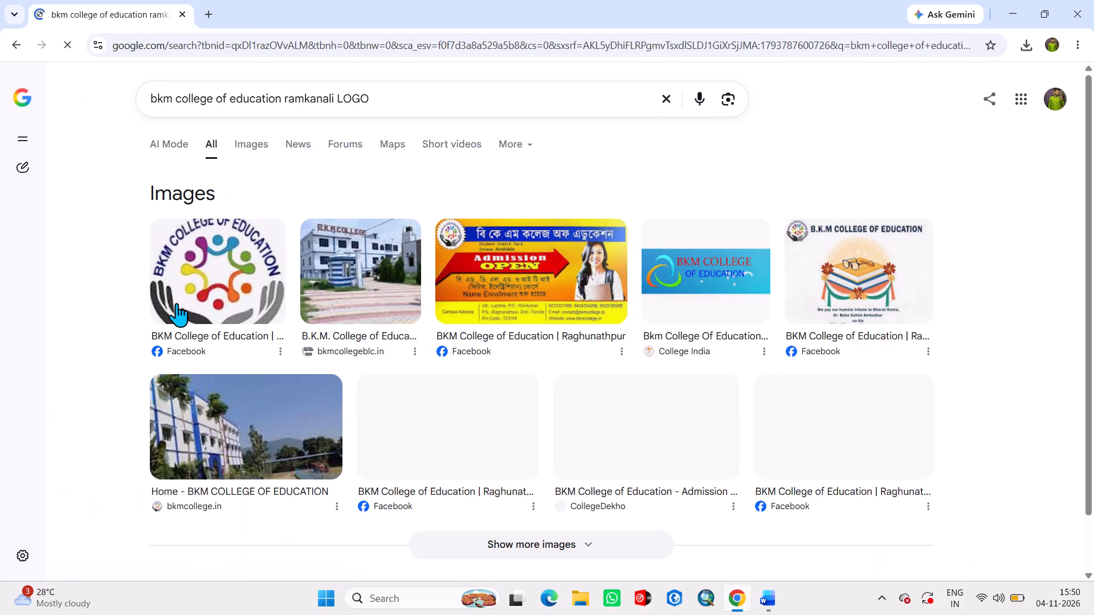
{"action": "scroll", "coordinate": [177, 303], "scroll_direction": "down", "scroll_amount": 2}
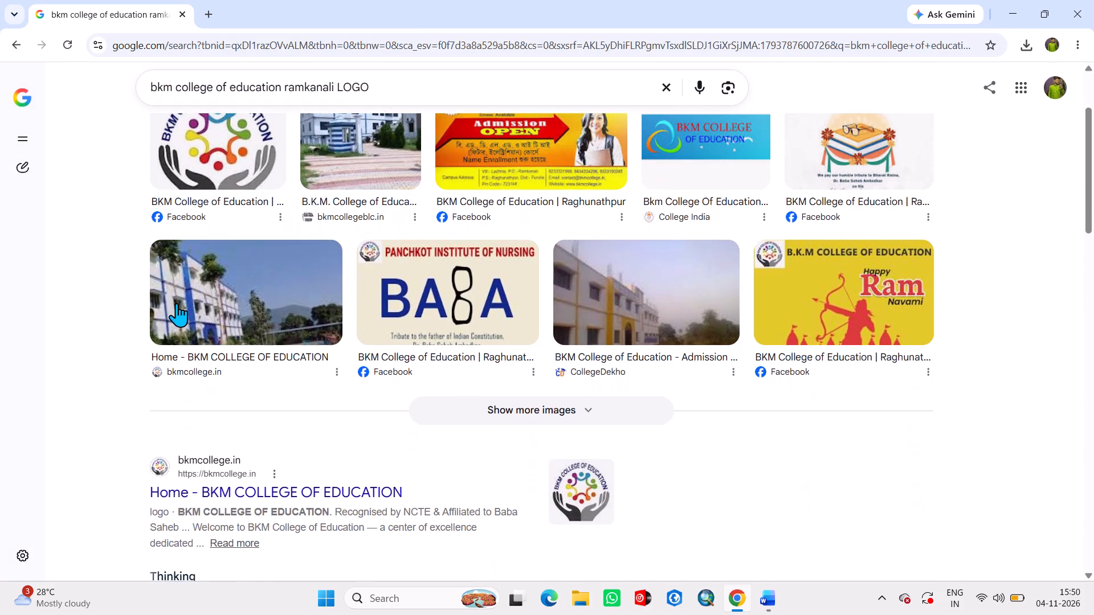
{"action": "scroll", "coordinate": [177, 303], "scroll_direction": "down", "scroll_amount": 2}
{"action": "scroll", "coordinate": [517, 294], "scroll_direction": "down", "scroll_amount": 1}
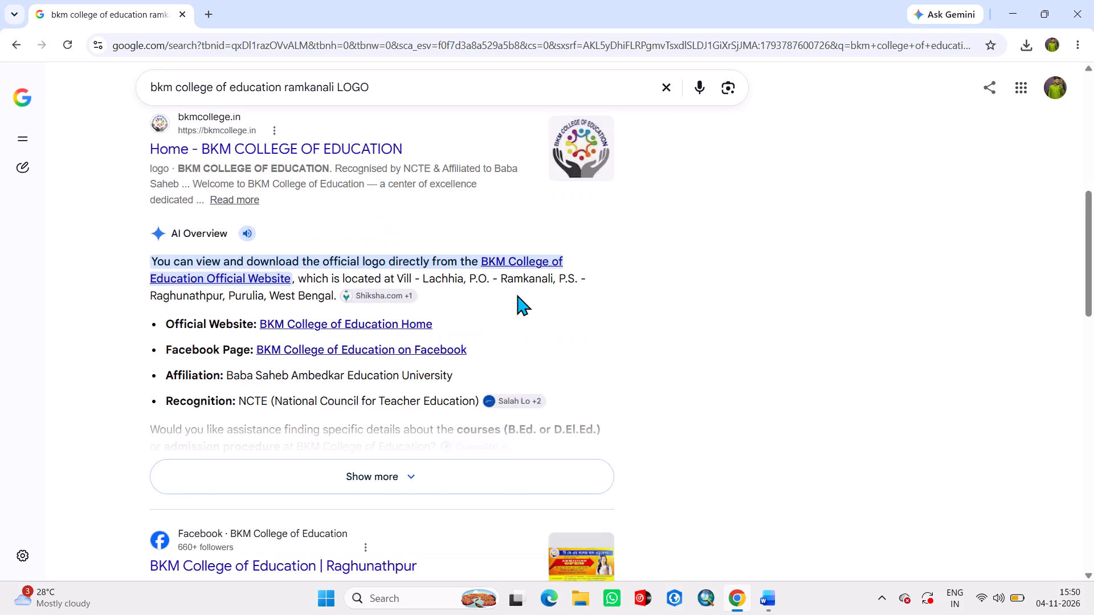
{"action": "scroll", "coordinate": [517, 294], "scroll_direction": "down", "scroll_amount": 3}
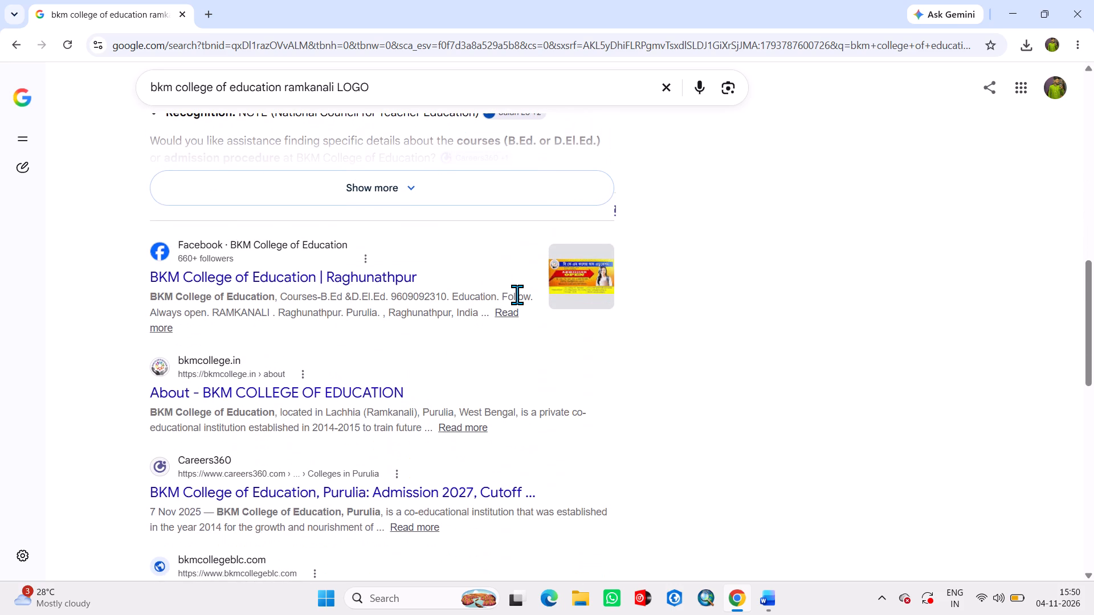
{"action": "scroll", "coordinate": [517, 294], "scroll_direction": "up", "scroll_amount": 1}
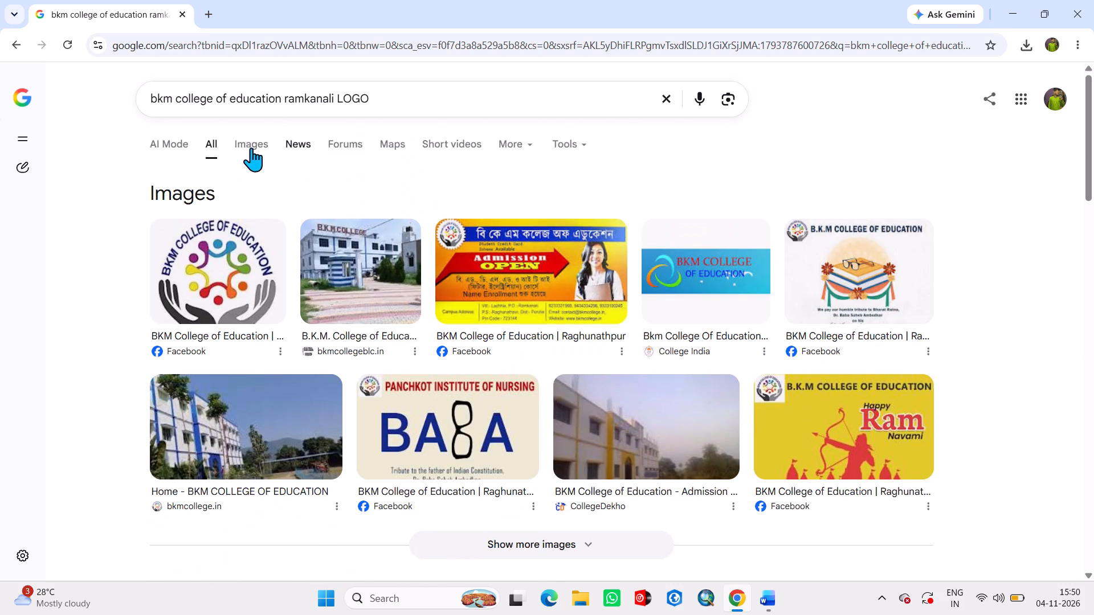
Return to the image results for "bkm college of education ramkanali LOGO" and look through them for a usable logo.
{"action": "left_click", "coordinate": [250, 145]}
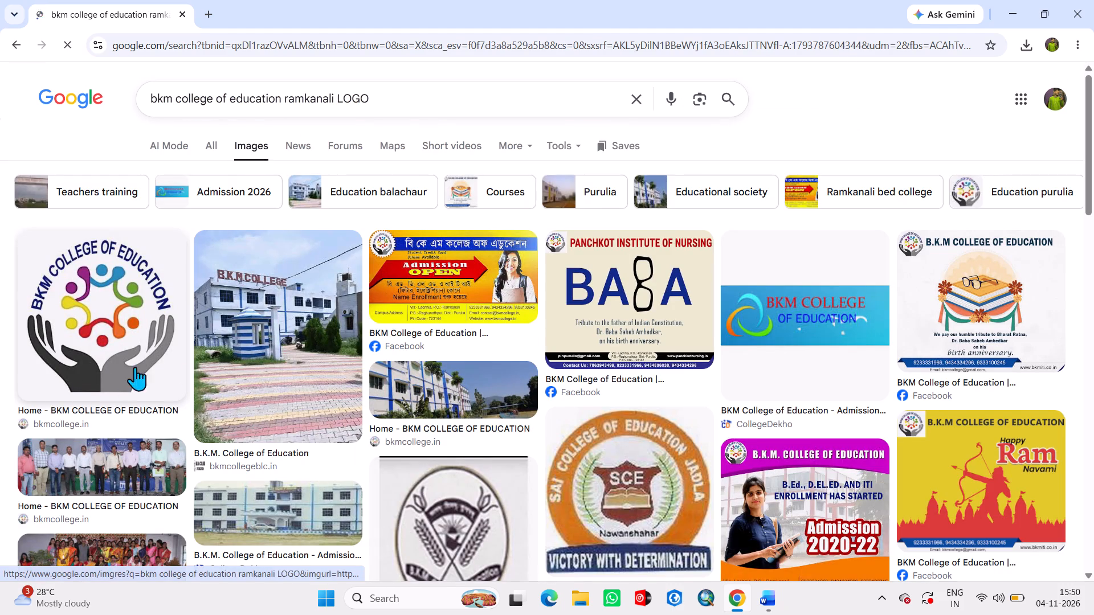
{"action": "scroll", "coordinate": [226, 372], "scroll_direction": "down", "scroll_amount": 8}
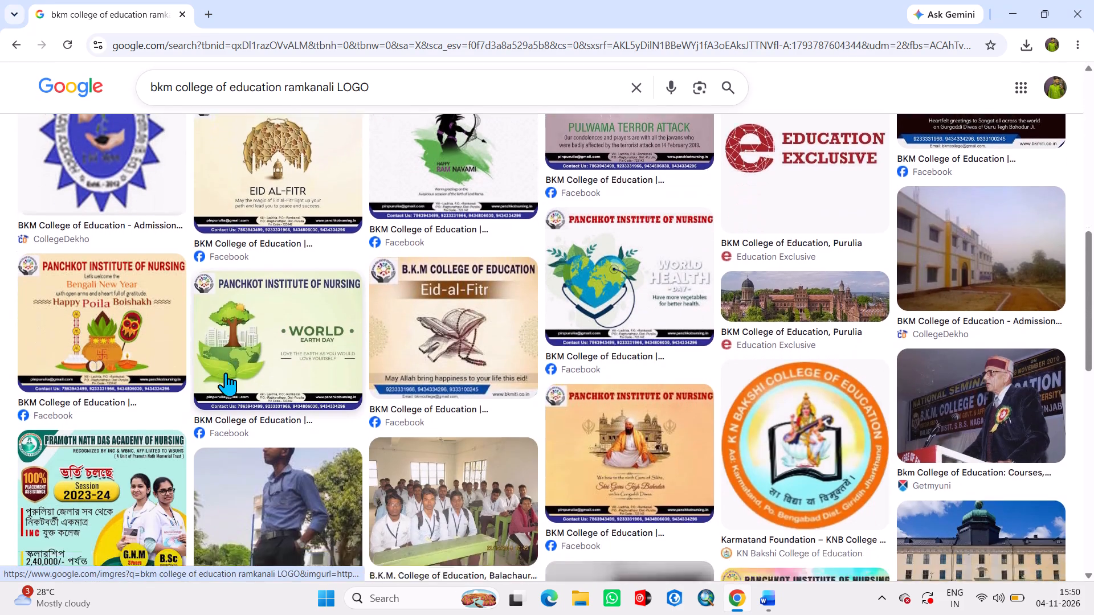
{"action": "scroll", "coordinate": [226, 372], "scroll_direction": "down", "scroll_amount": 2}
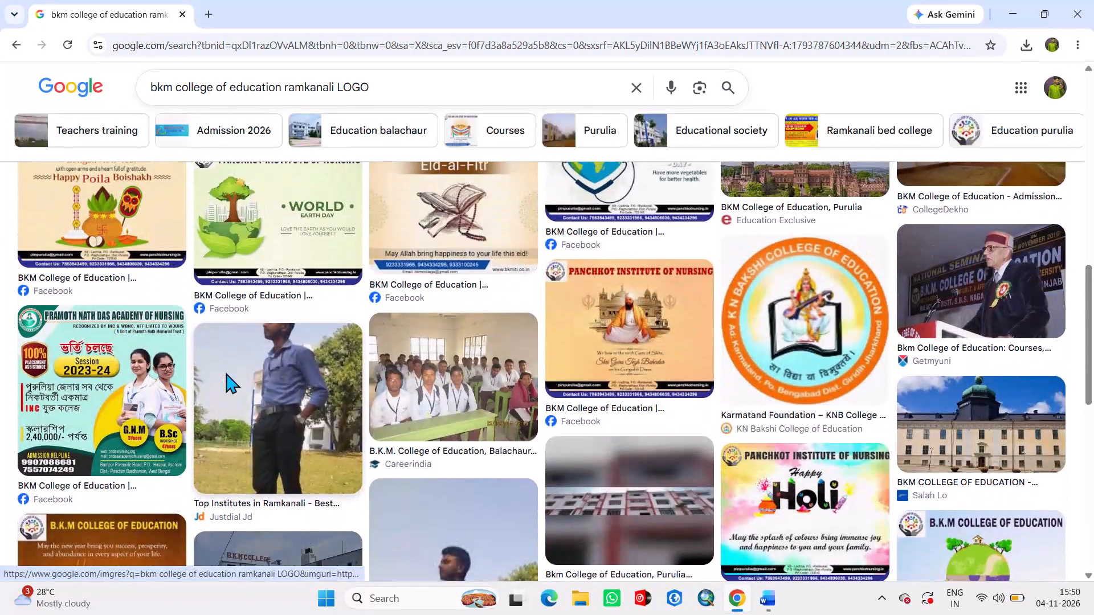
{"action": "scroll", "coordinate": [226, 372], "scroll_direction": "down", "scroll_amount": 4}
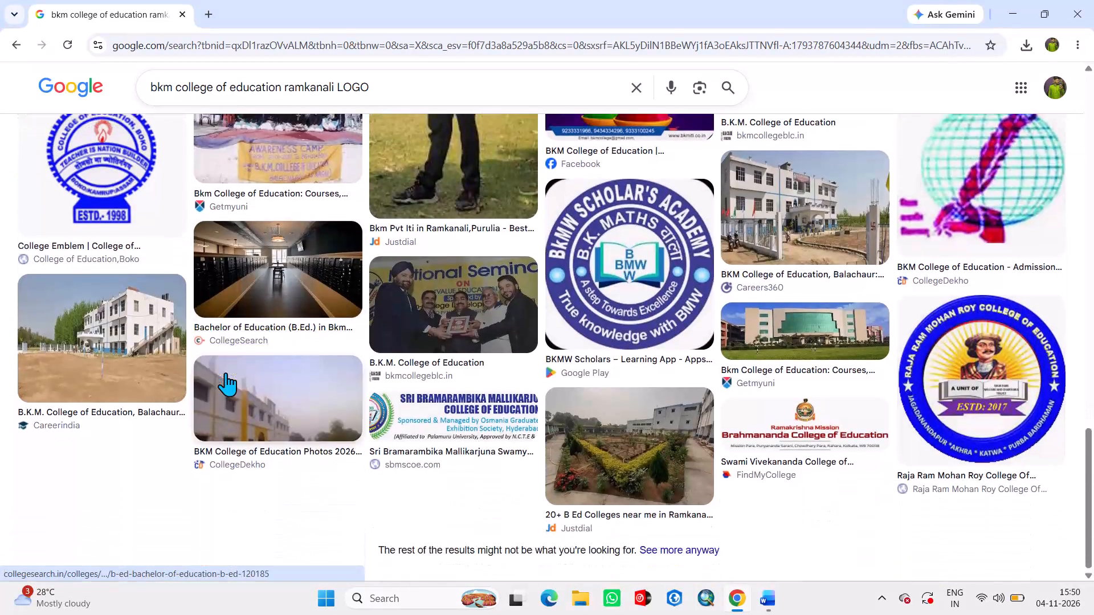
Run a Google Lens image search on the bkmcollege.in hands logo and add the request "REMOVE BG".
{"action": "left_click_drag", "start_coordinate": [123, 321], "coordinate": [214, 264]}
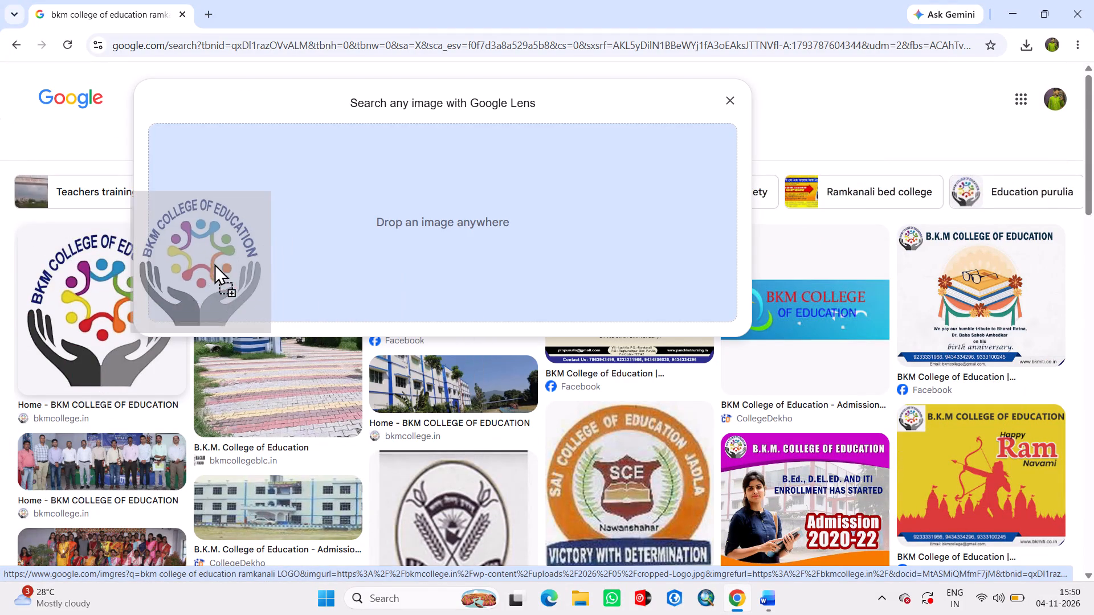
{"action": "left_click_drag", "start_coordinate": [214, 264], "coordinate": [300, 247]}
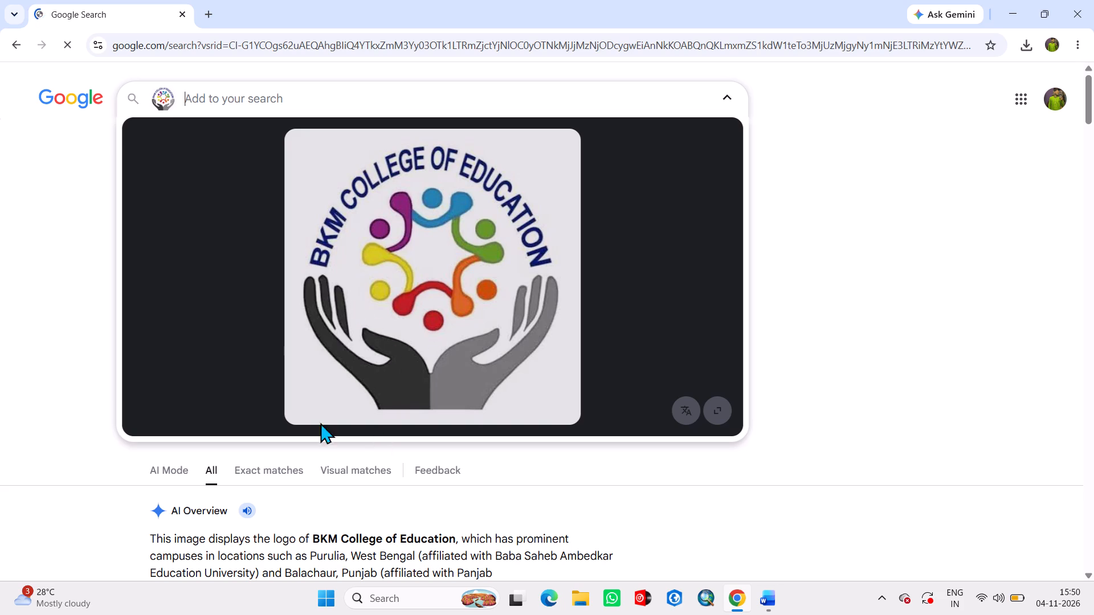
{"action": "type", "text": "REMOVE"}
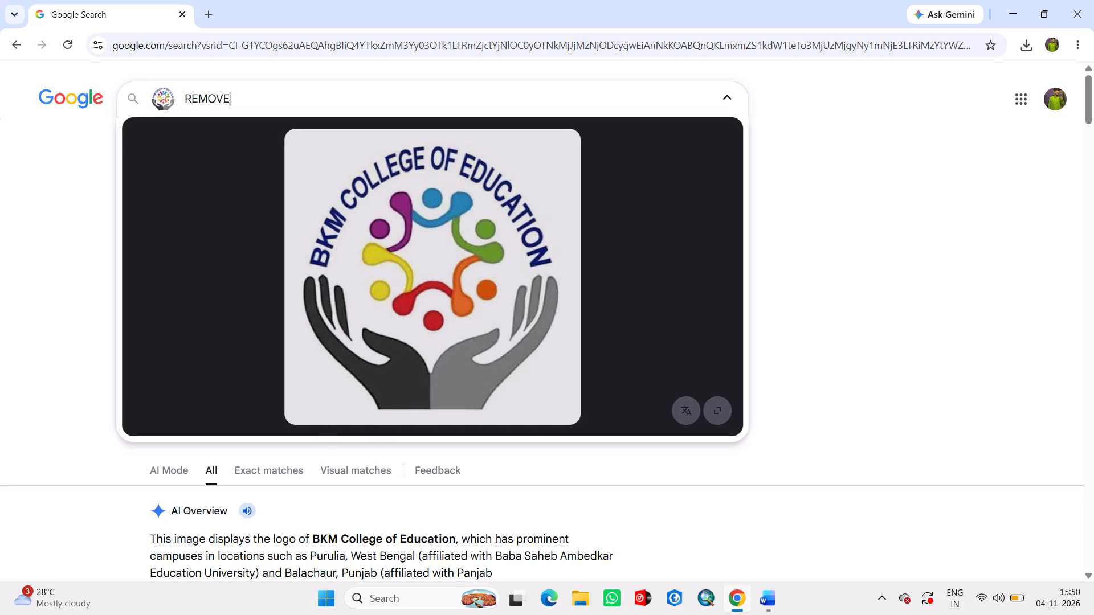
{"action": "key", "text": "space"}
{"action": "type", "text": "BG"}
{"action": "key", "text": "Return"}
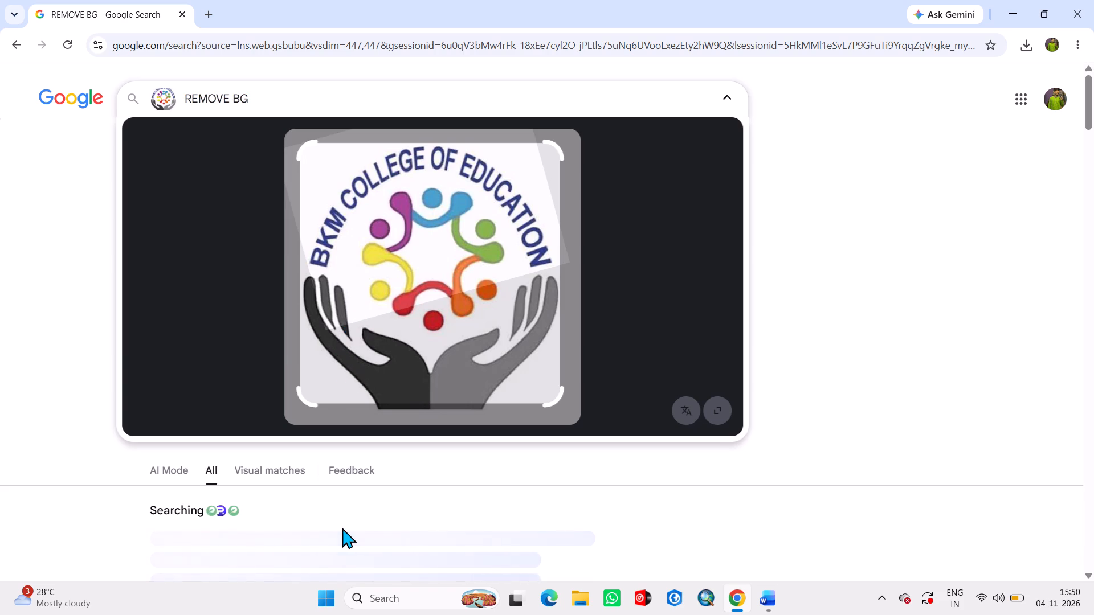
Look through the "REMOVE BG" results and check the AI Overview for a version of the logo without its background.
{"action": "scroll", "coordinate": [365, 454], "scroll_direction": "down", "scroll_amount": 2}
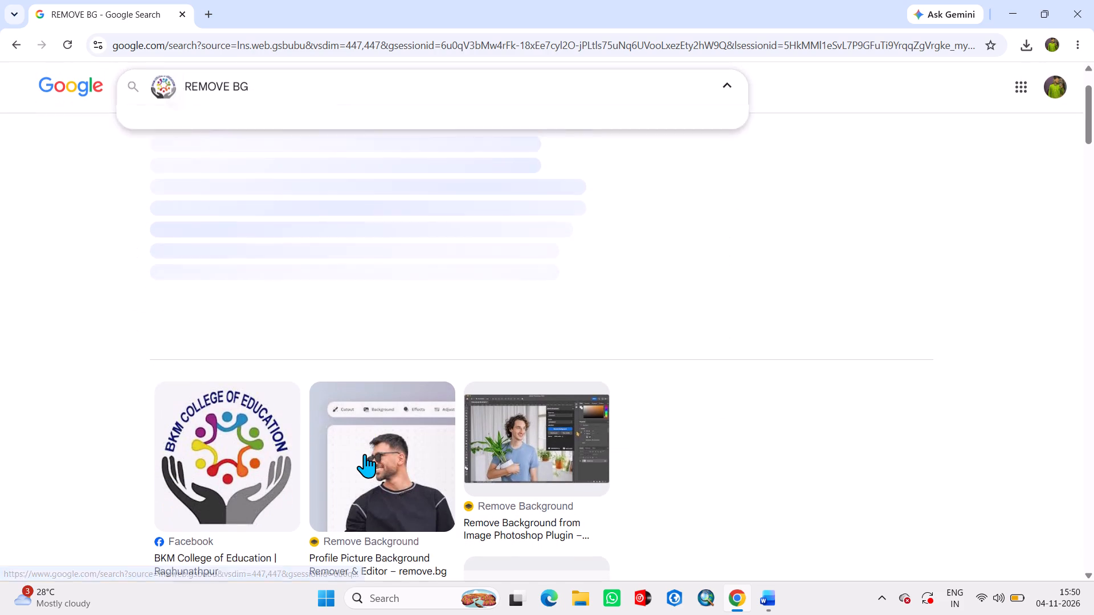
{"action": "scroll", "coordinate": [365, 454], "scroll_direction": "up", "scroll_amount": 8}
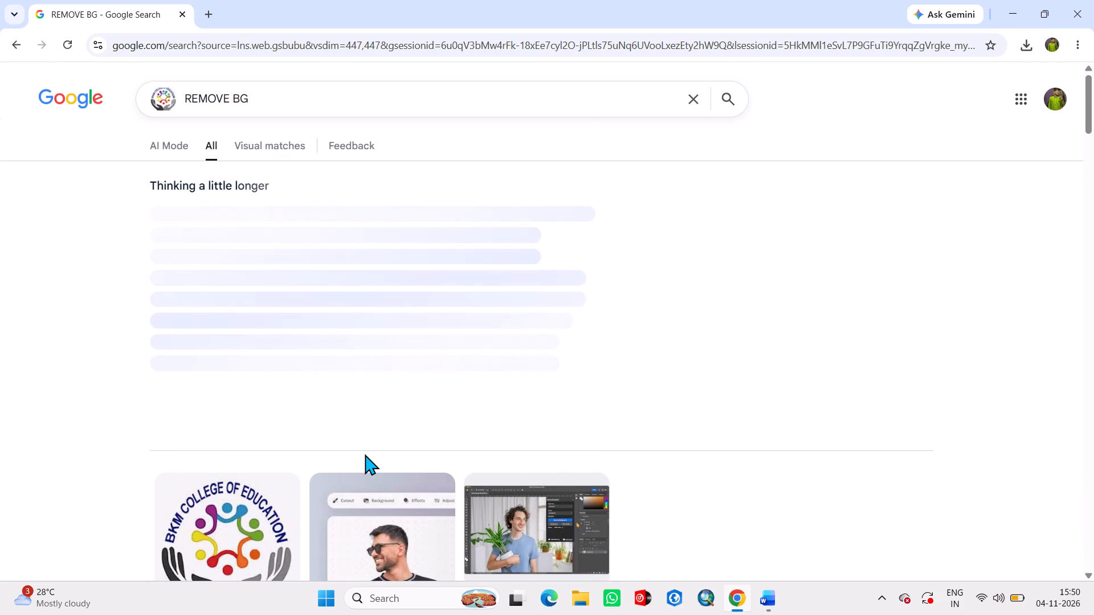
{"action": "scroll", "coordinate": [365, 454], "scroll_direction": "up", "scroll_amount": 2}
{"action": "scroll", "coordinate": [365, 454], "scroll_direction": "down", "scroll_amount": 5}
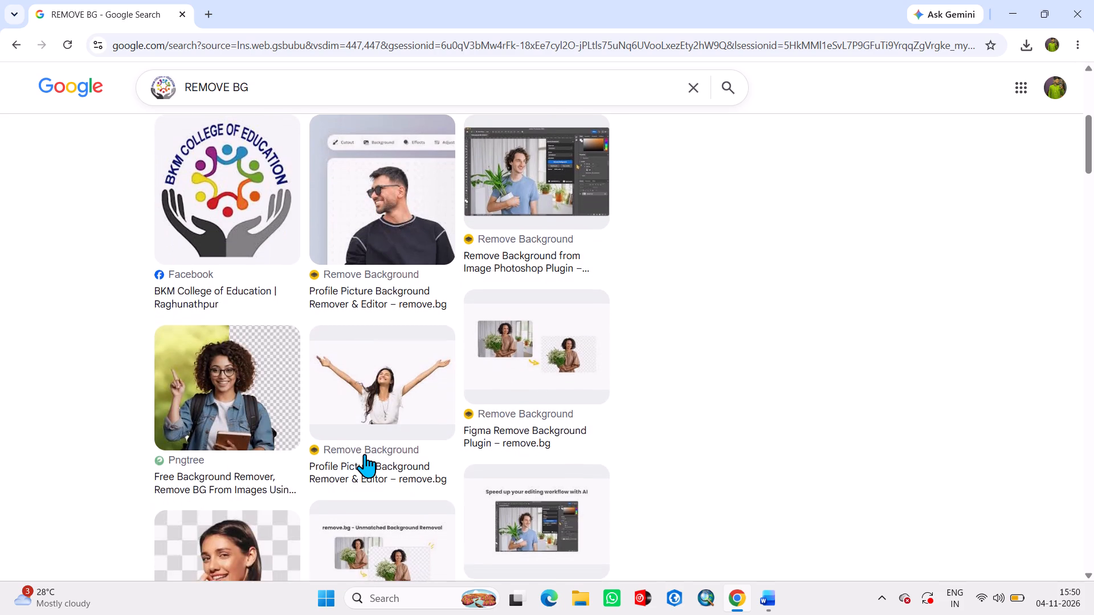
{"action": "scroll", "coordinate": [365, 454], "scroll_direction": "down", "scroll_amount": 2}
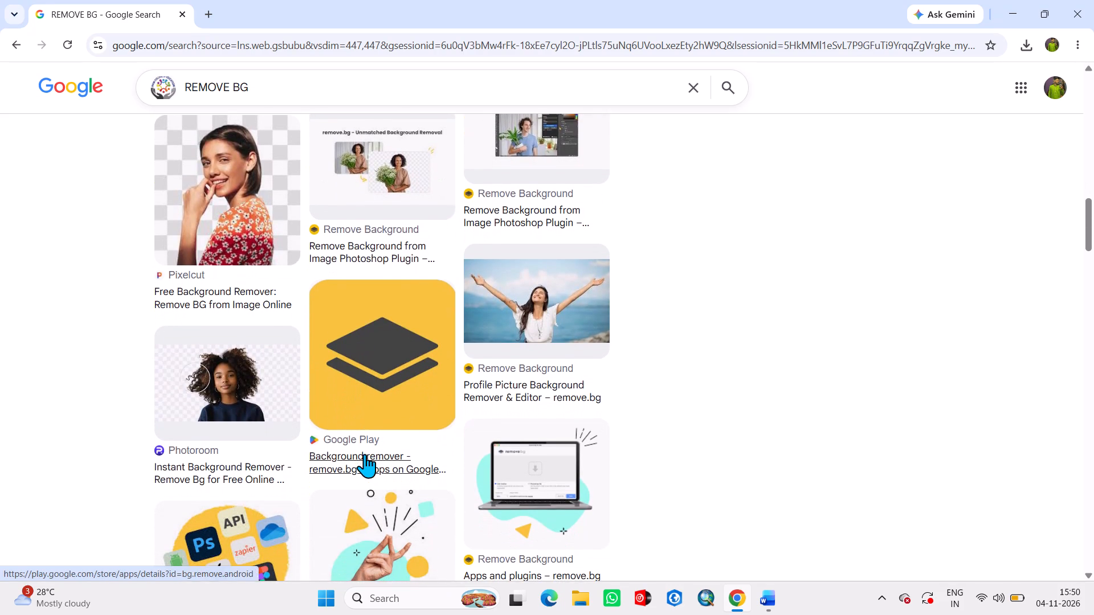
{"action": "scroll", "coordinate": [365, 454], "scroll_direction": "down", "scroll_amount": 7}
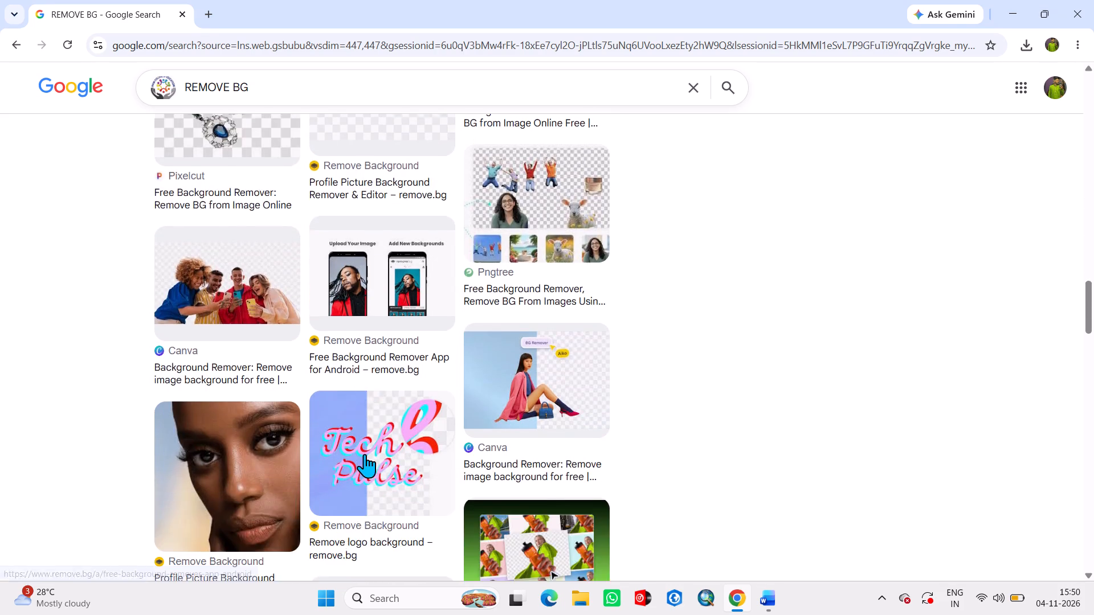
{"action": "scroll", "coordinate": [365, 454], "scroll_direction": "down", "scroll_amount": 2}
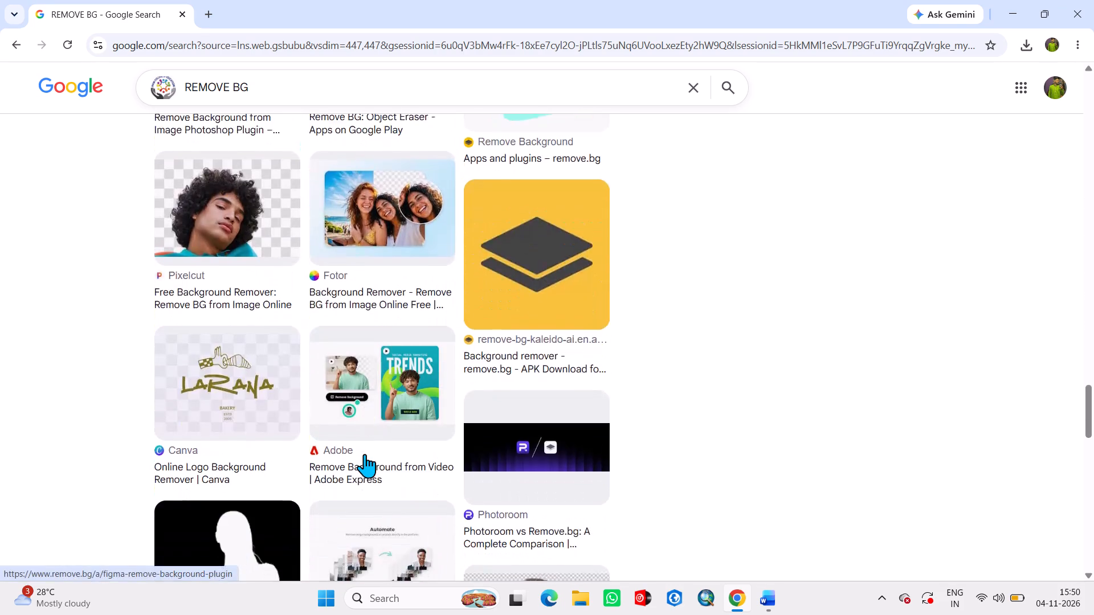
{"action": "scroll", "coordinate": [365, 454], "scroll_direction": "up", "scroll_amount": 9}
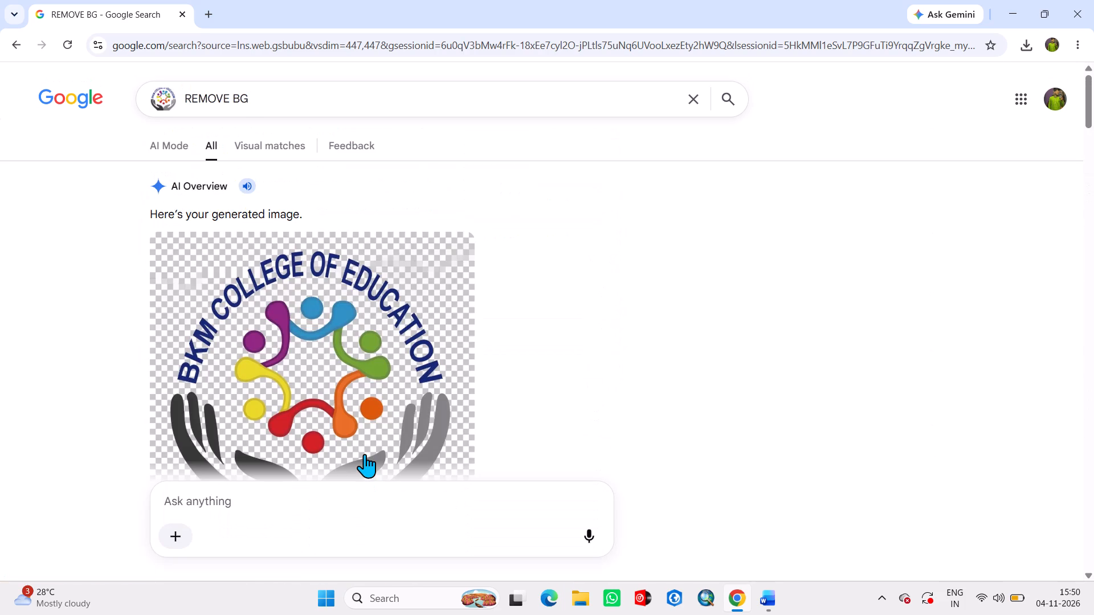
Save the generated BKM College of Education logo as a JPG in the Downloads folder, close the browser and return to Word.
{"action": "right_click", "coordinate": [363, 393]}
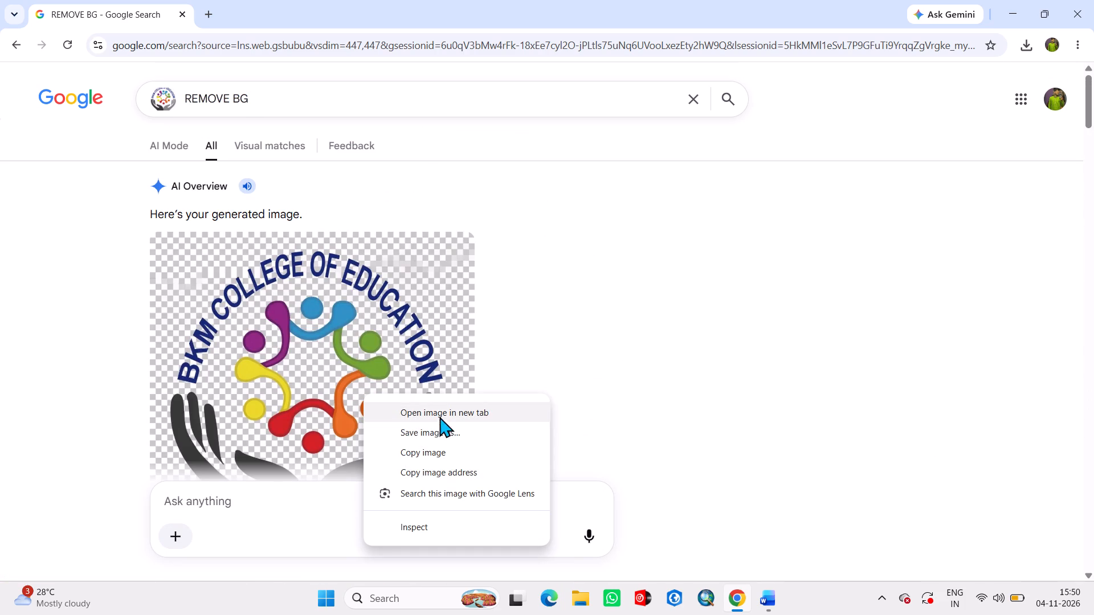
{"action": "left_click", "coordinate": [439, 434]}
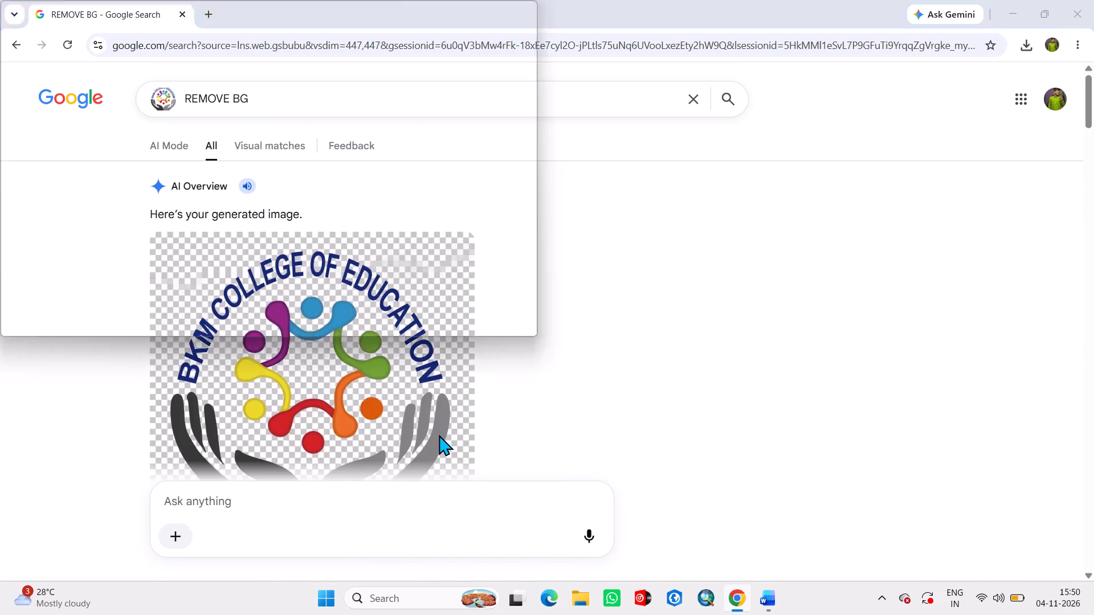
{"action": "left_click", "coordinate": [60, 165]}
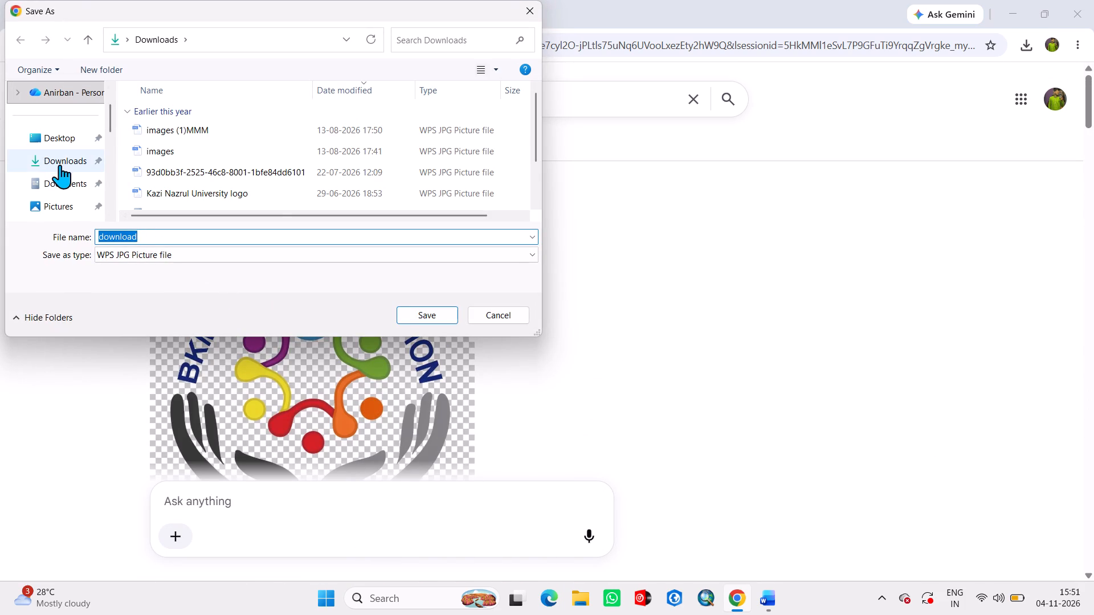
{"action": "left_click", "coordinate": [405, 314]}
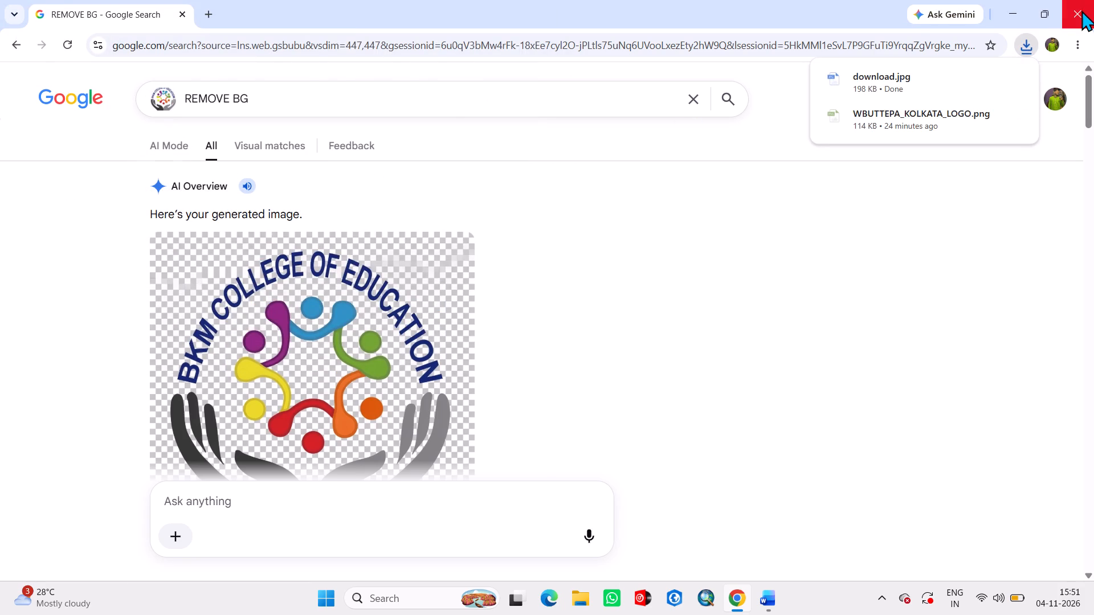
{"action": "left_click", "coordinate": [1081, 10]}
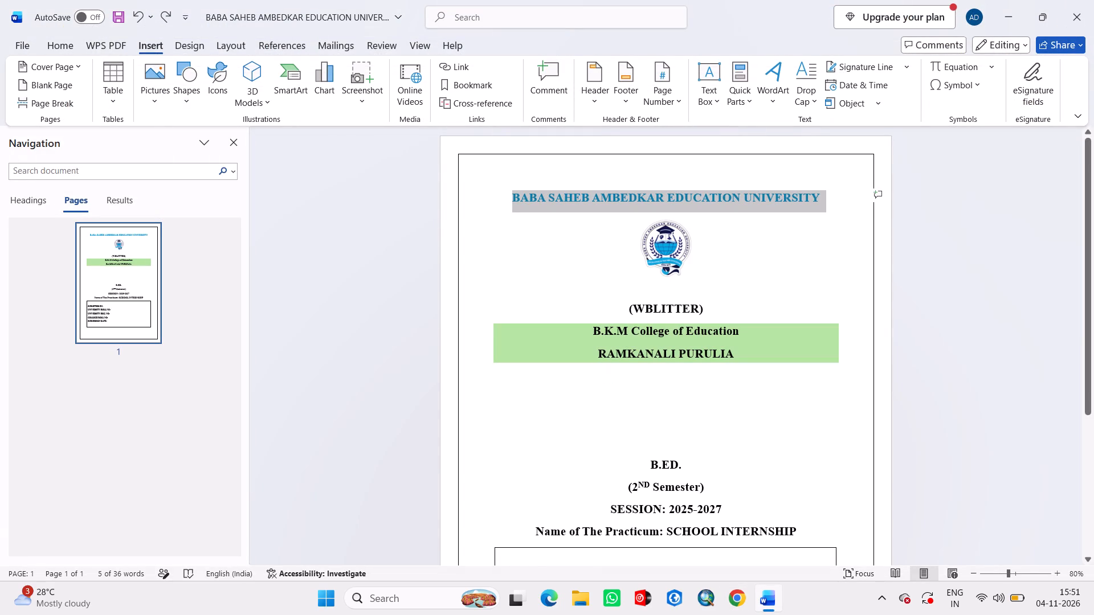
Insert the picture "download" from the Downloads folder in the blank space below RAMKANALI PURULIA.
{"action": "left_click", "coordinate": [634, 405]}
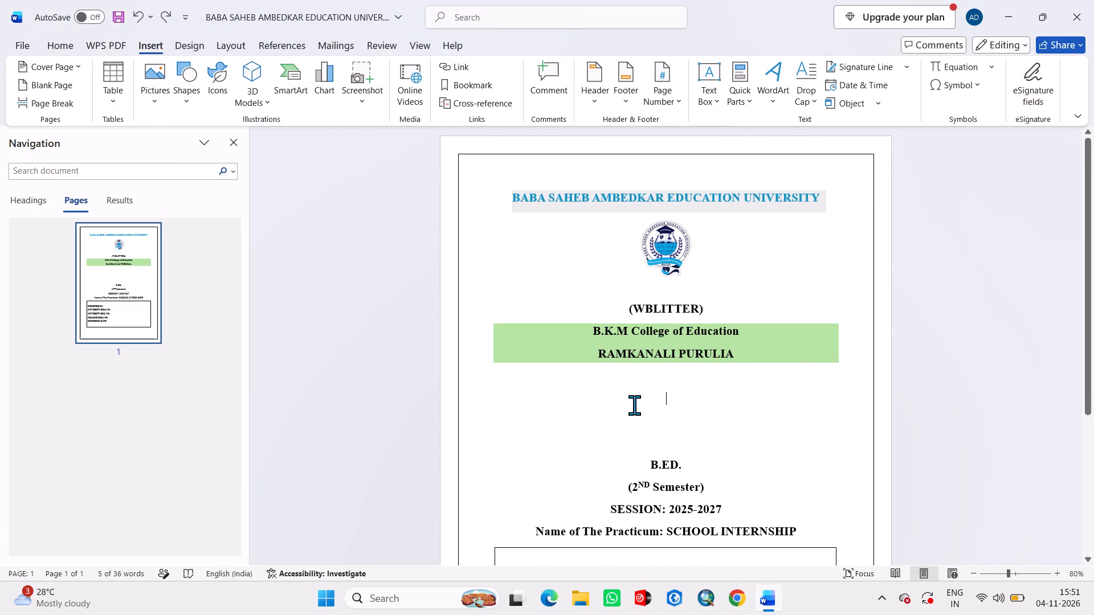
{"action": "right_click", "coordinate": [634, 405]}
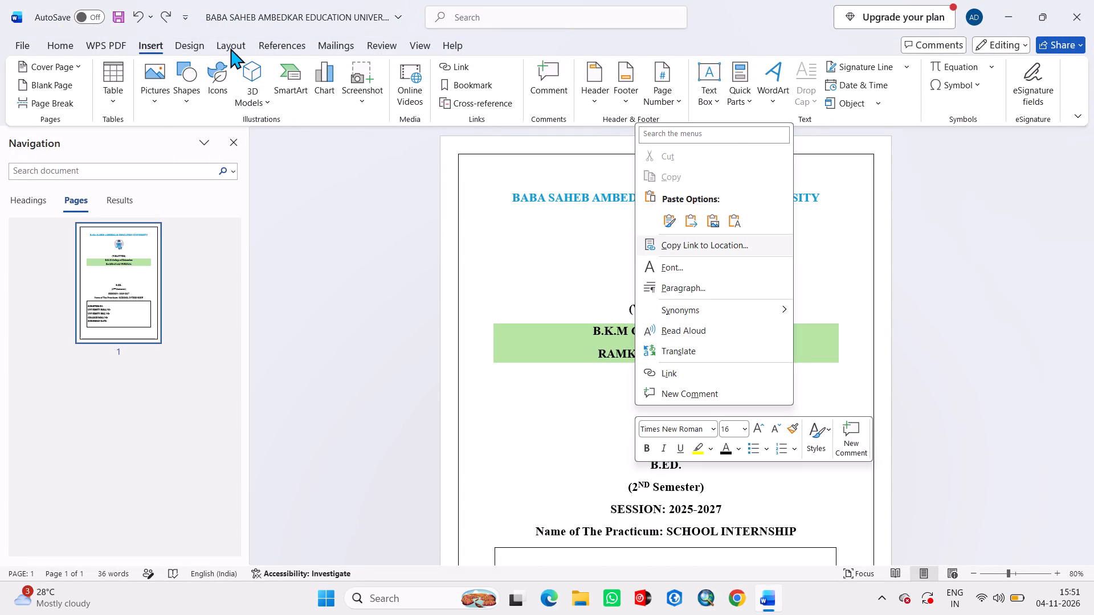
{"action": "left_click_drag", "start_coordinate": [243, 43], "coordinate": [149, 45]}
{"action": "left_click", "coordinate": [149, 45]}
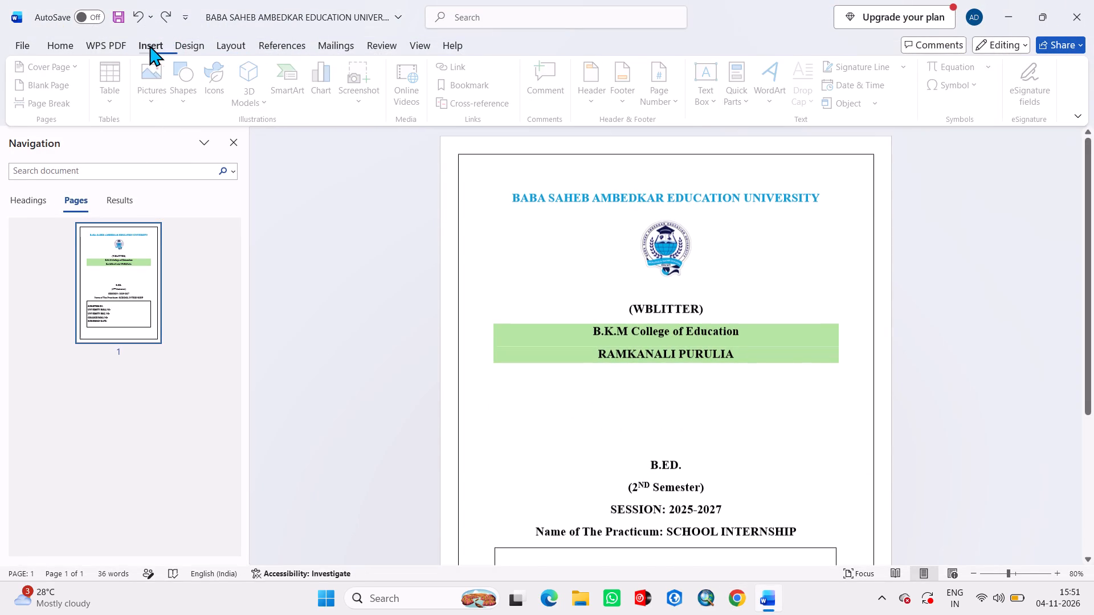
{"action": "left_click", "coordinate": [146, 102]}
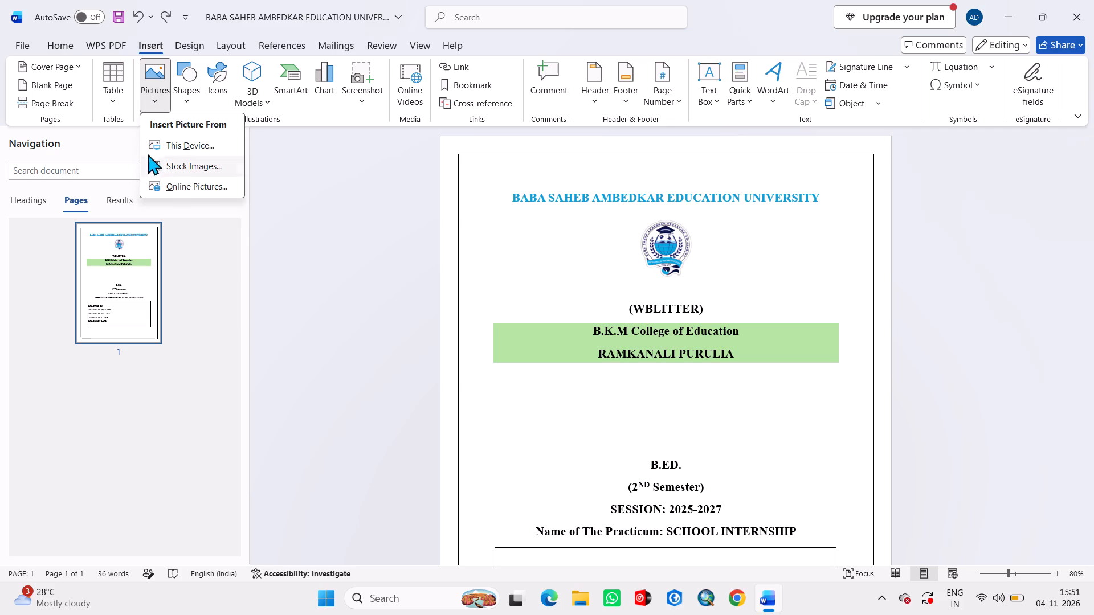
{"action": "left_click", "coordinate": [172, 143]}
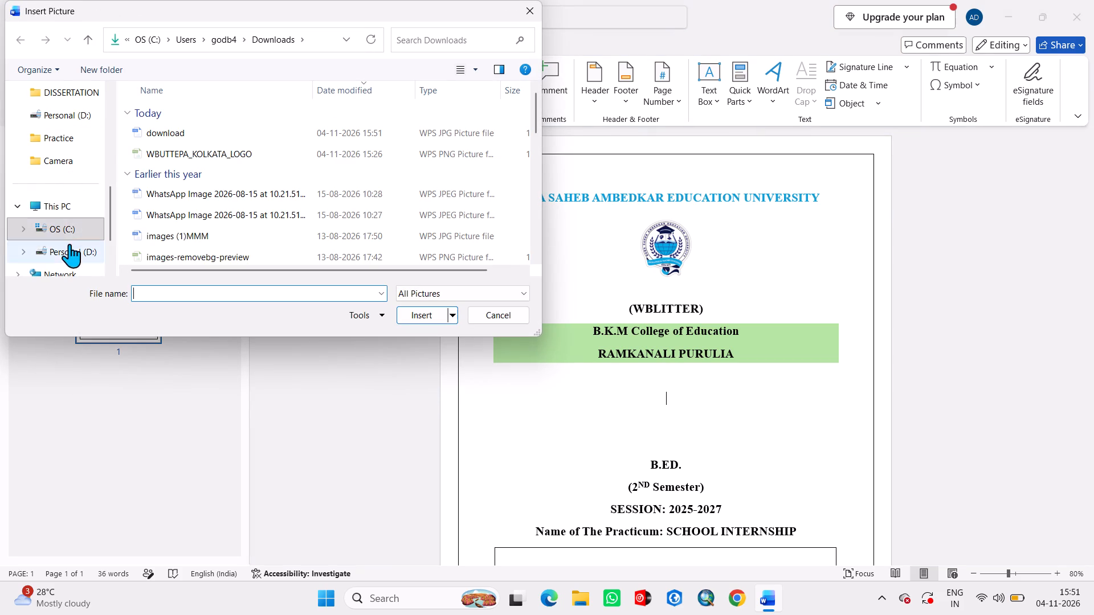
{"action": "scroll", "coordinate": [68, 96], "scroll_direction": "up", "scroll_amount": 5}
{"action": "left_click", "coordinate": [55, 212]}
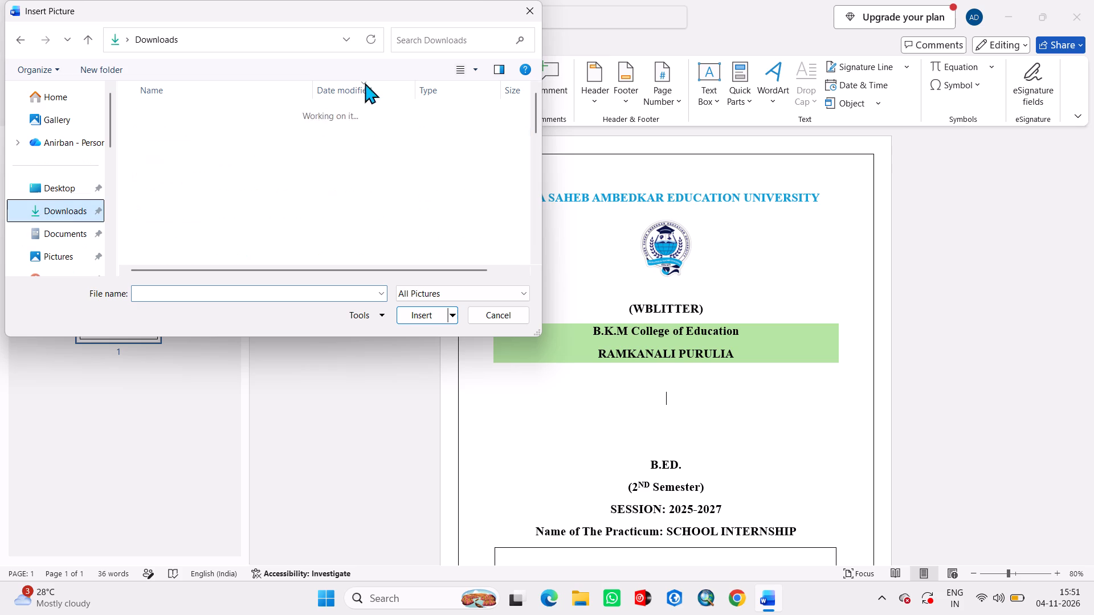
{"action": "left_click", "coordinate": [217, 138]}
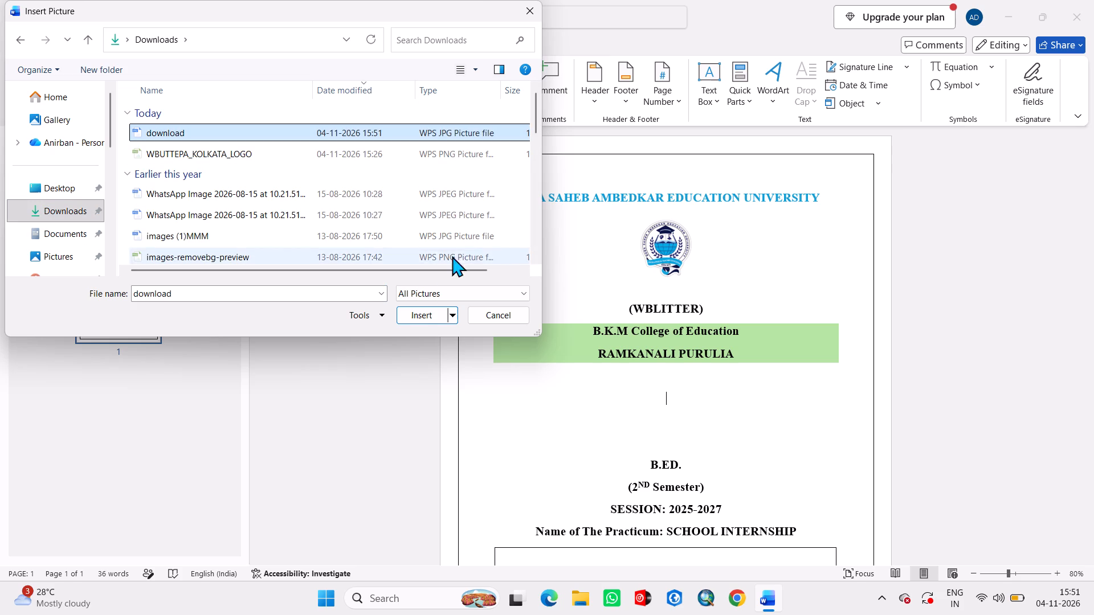
{"action": "double_click", "coordinate": [419, 323]}
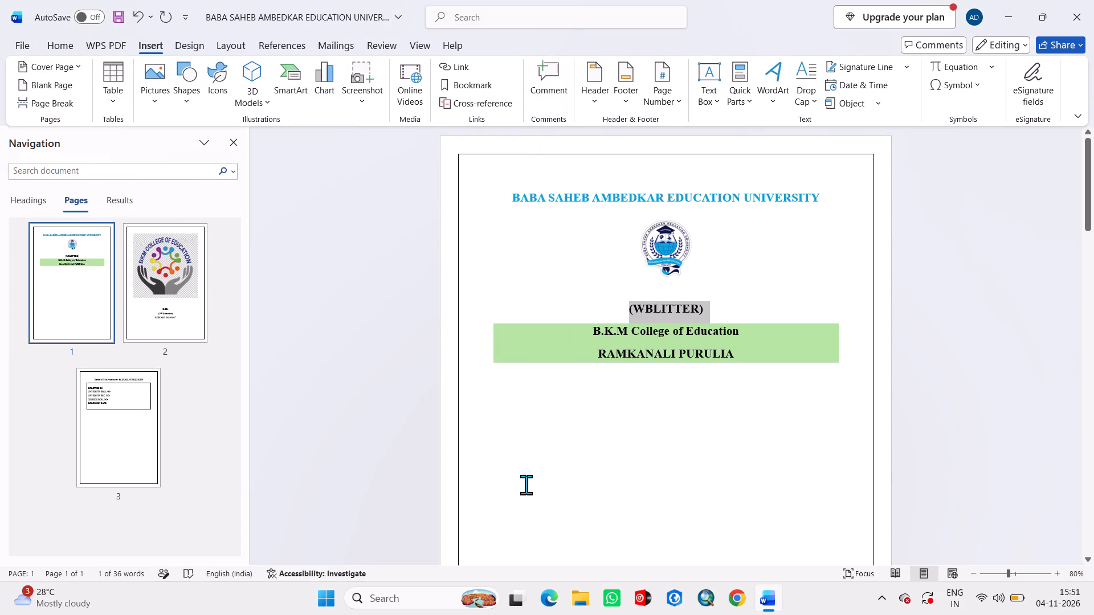
Shrink the BKM College of Education logo proportionally to a small emblem slightly larger than the university logo.
{"action": "scroll", "coordinate": [710, 432], "scroll_direction": "down", "scroll_amount": 5}
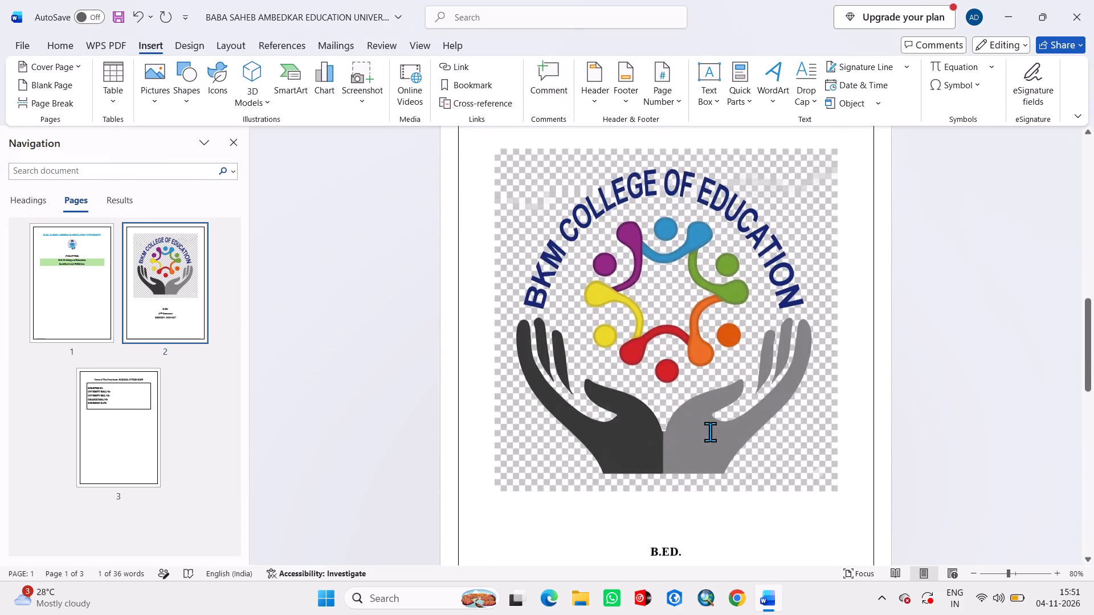
{"action": "left_click", "coordinate": [713, 395]}
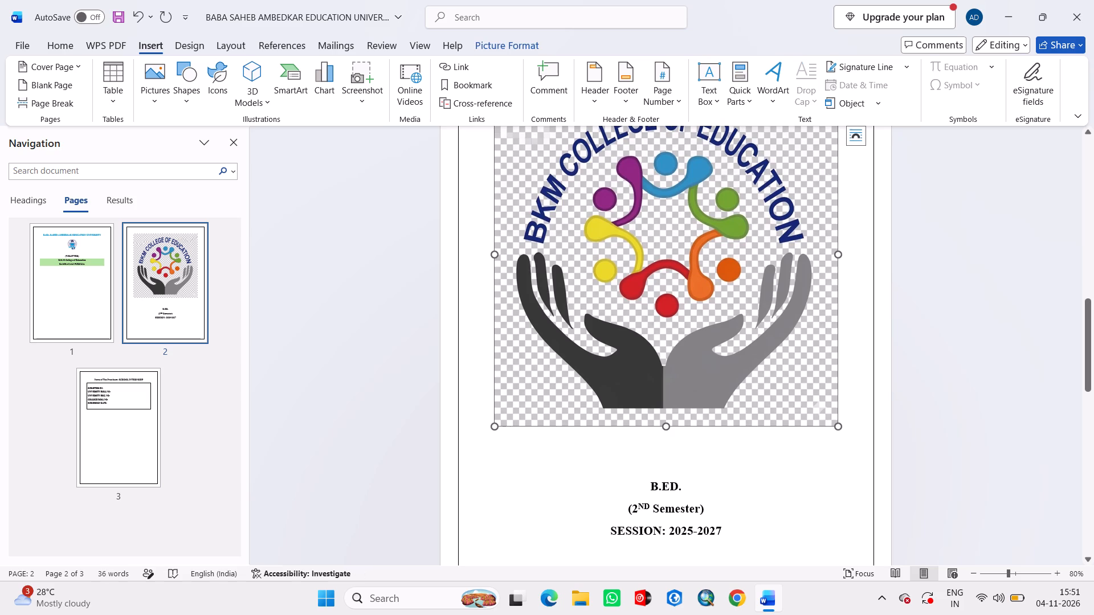
{"action": "left_click_drag", "start_coordinate": [839, 427], "coordinate": [691, 279]}
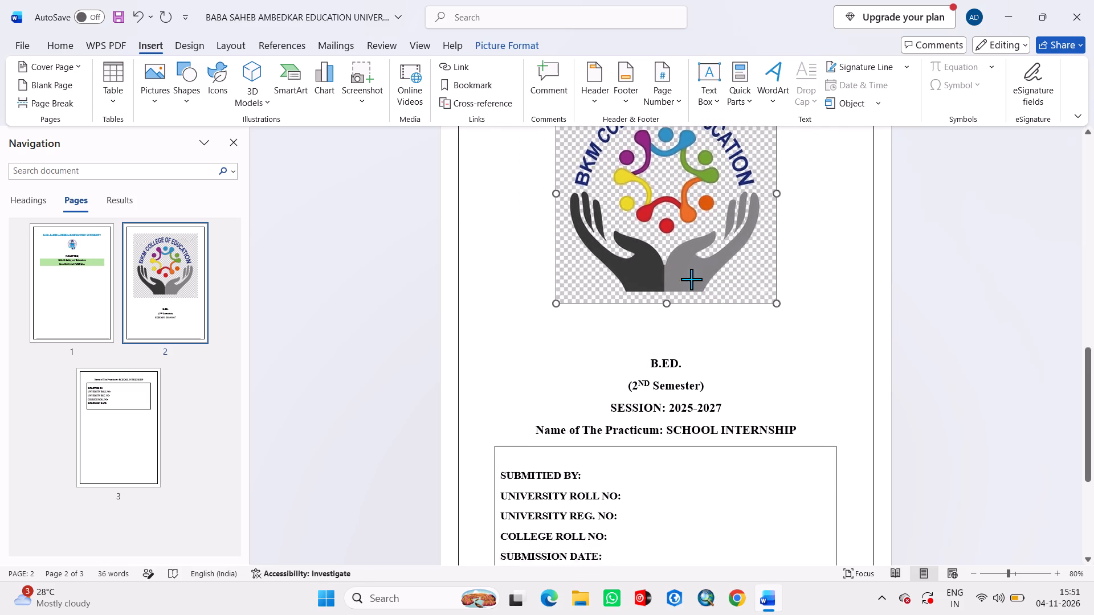
{"action": "left_click_drag", "start_coordinate": [691, 279], "coordinate": [619, 185]}
{"action": "scroll", "coordinate": [621, 191], "scroll_direction": "up", "scroll_amount": 1}
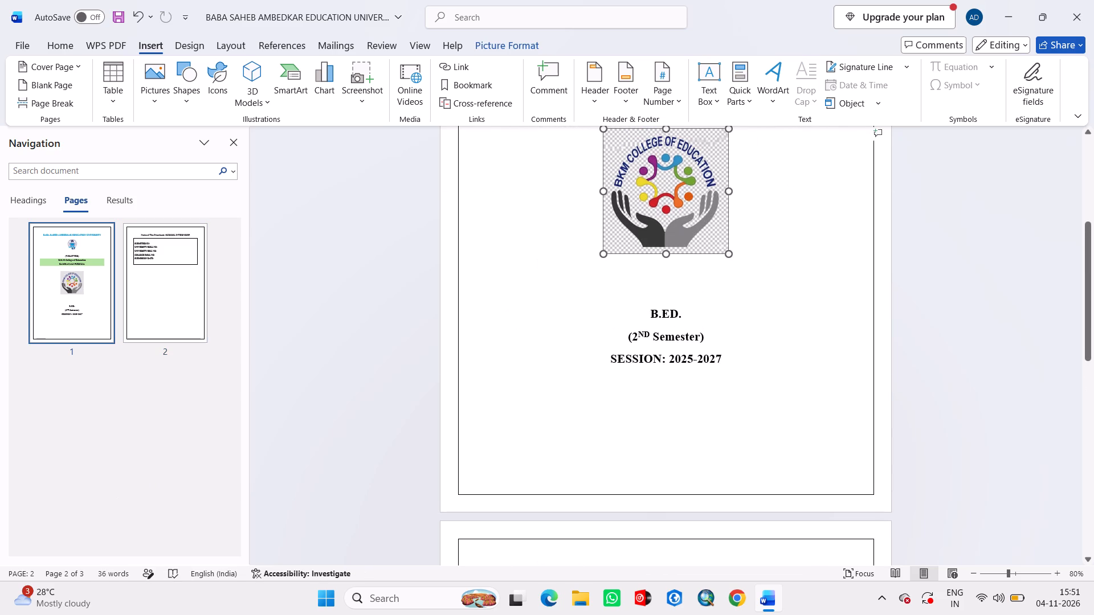
{"action": "scroll", "coordinate": [621, 191], "scroll_direction": "up", "scroll_amount": 2}
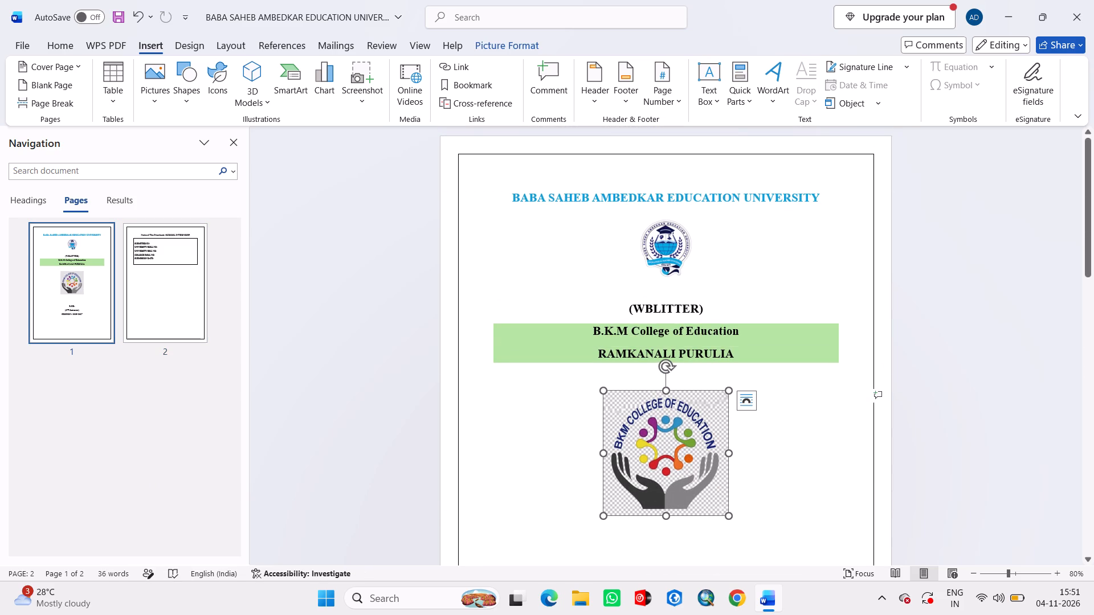
{"action": "left_click_drag", "start_coordinate": [728, 512], "coordinate": [720, 502]}
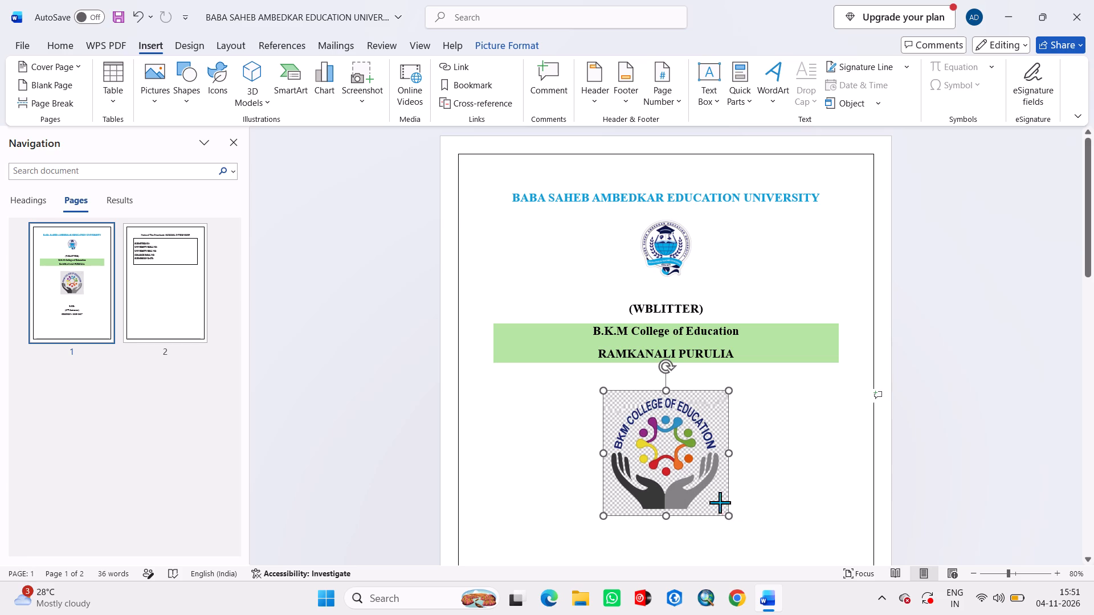
{"action": "left_click_drag", "start_coordinate": [720, 502], "coordinate": [679, 437]}
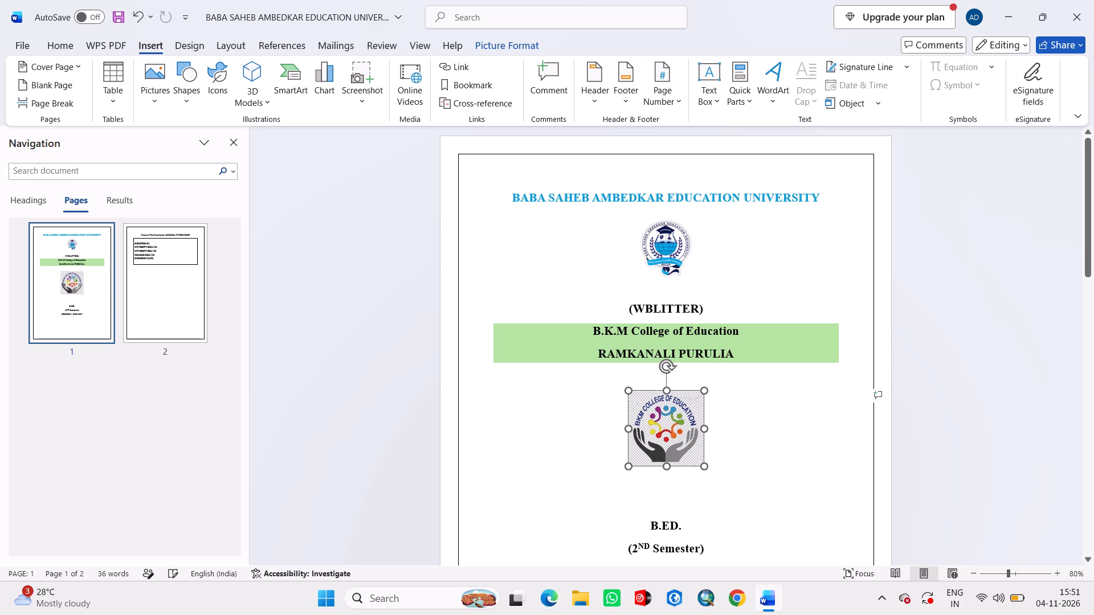
Delete the extra blank lines between the college logo and B.ED., and the one above (WBLITTER).
{"action": "left_click", "coordinate": [675, 509]}
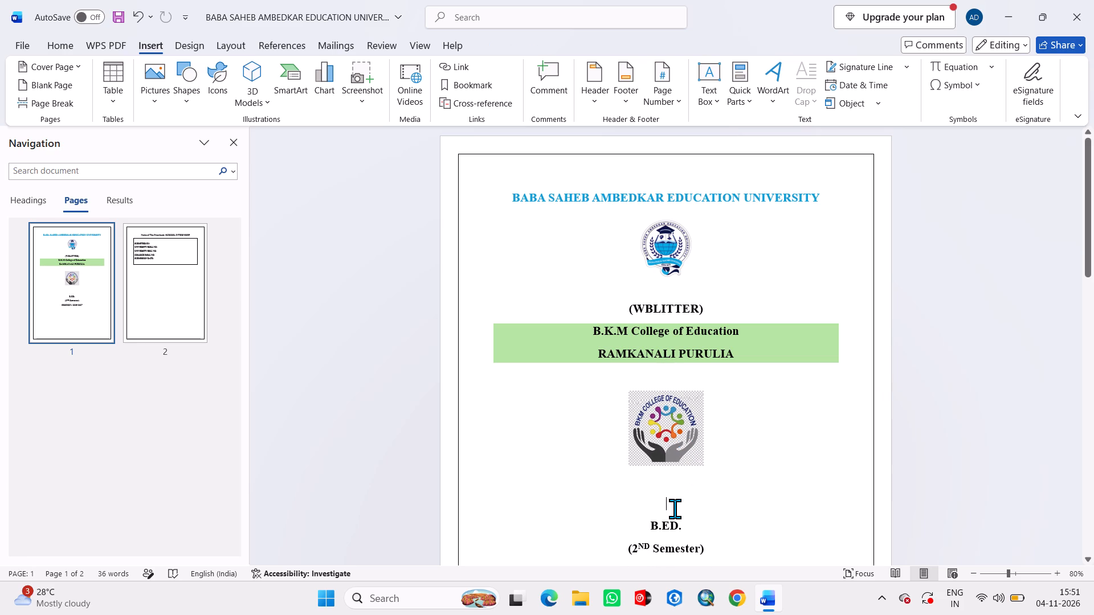
{"action": "key", "text": "BackSpace"}
{"action": "key", "text": "BackSpace"}
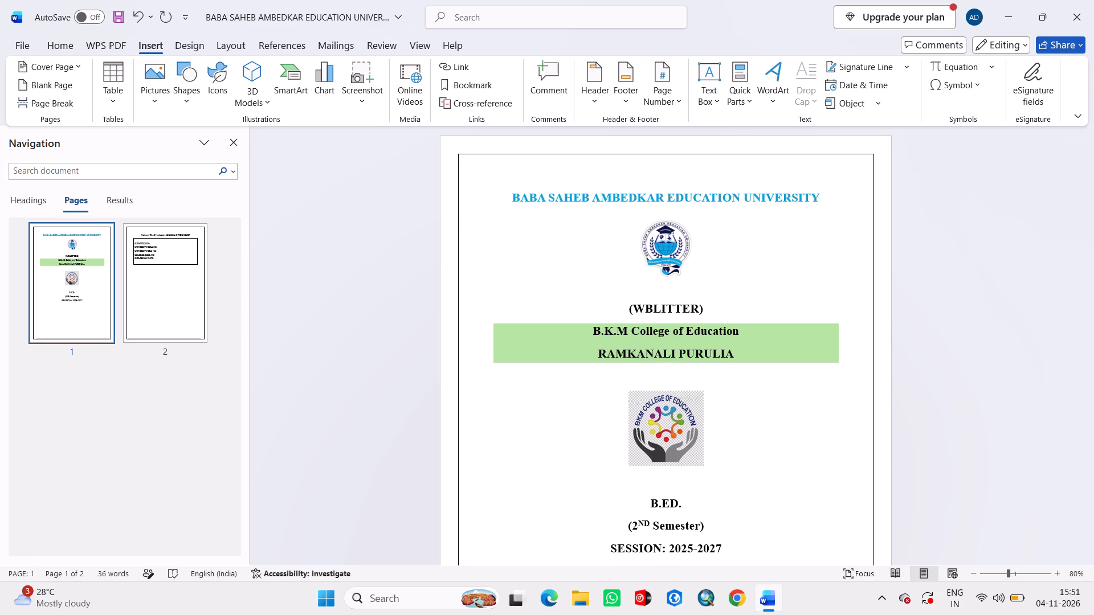
{"action": "key", "text": "BackSpace"}
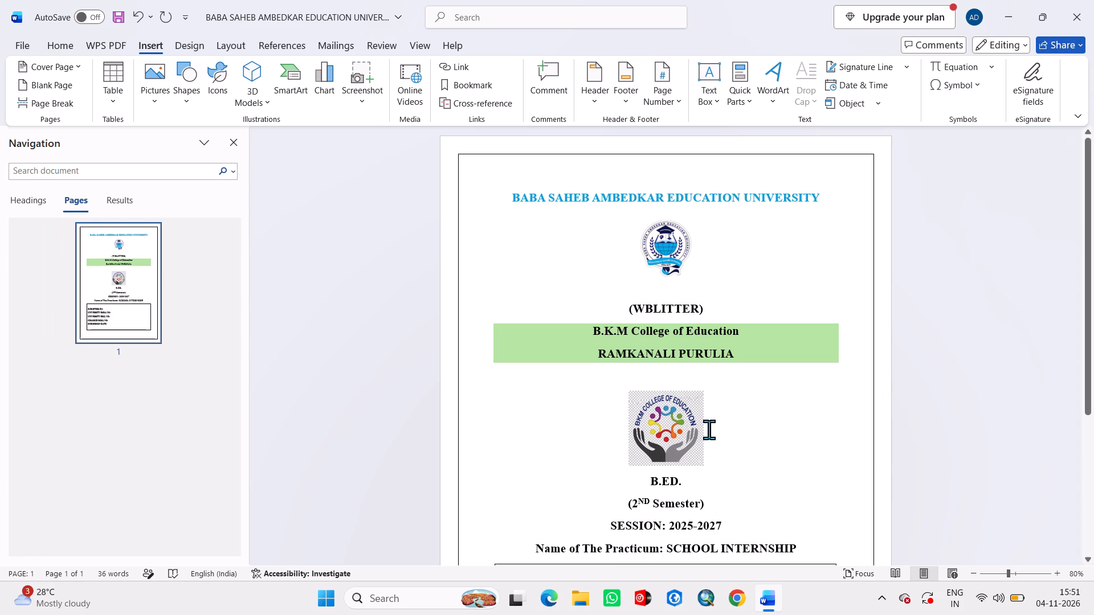
{"action": "left_click", "coordinate": [663, 286]}
{"action": "key", "text": "BackSpace"}
{"action": "key", "text": "BackSpace"}
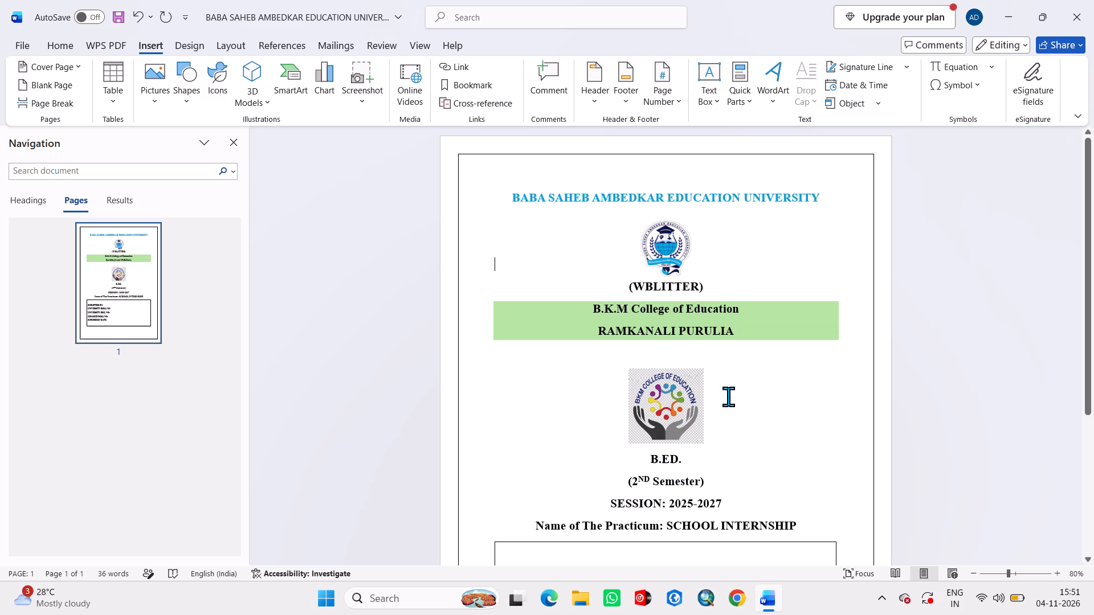
Move the college logo up to the start of the line below RAMKANALI PURULIA and adjust its width.
{"action": "left_click", "coordinate": [680, 431]}
{"action": "left_click_drag", "start_coordinate": [680, 431], "coordinate": [672, 415]}
{"action": "left_click", "coordinate": [672, 415]}
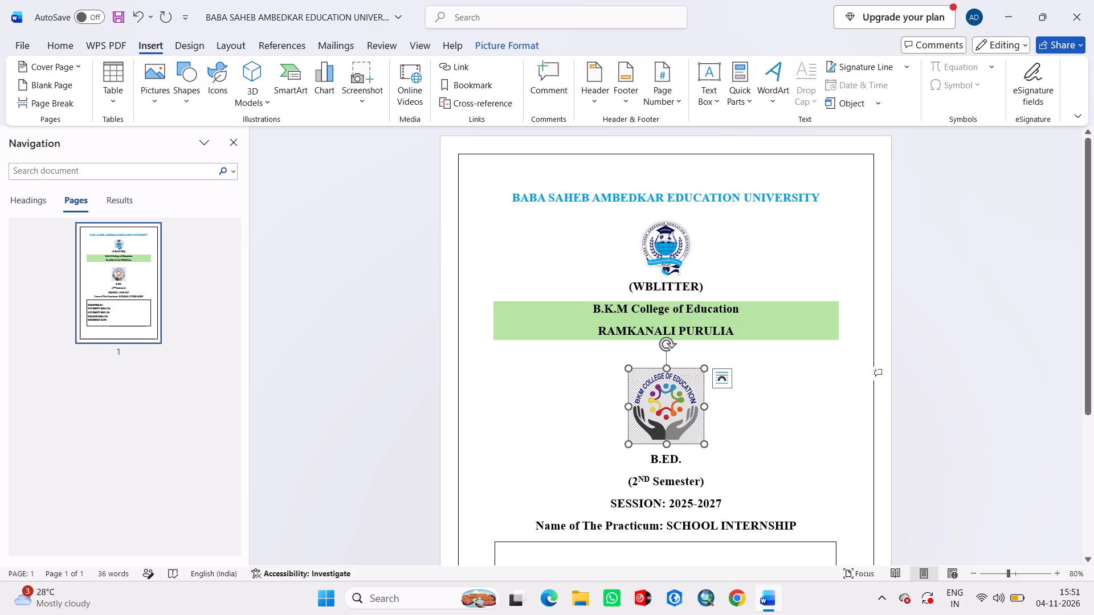
{"action": "left_click_drag", "start_coordinate": [656, 378], "coordinate": [647, 366]}
{"action": "left_click_drag", "start_coordinate": [572, 387], "coordinate": [556, 382]}
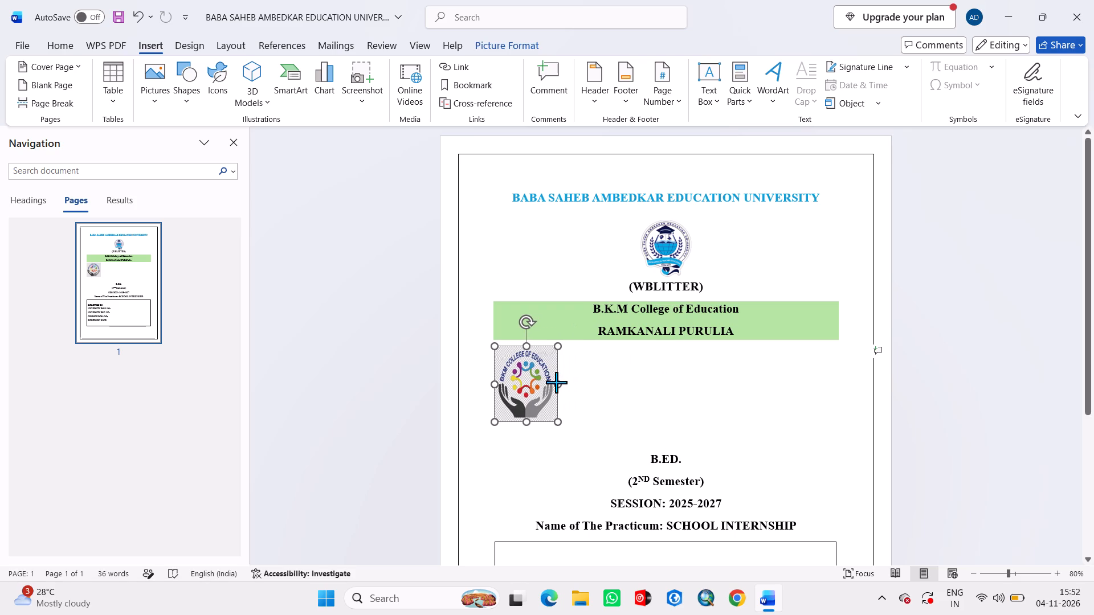
{"action": "left_click_drag", "start_coordinate": [556, 382], "coordinate": [573, 378]}
{"action": "left_click_drag", "start_coordinate": [536, 386], "coordinate": [670, 386]}
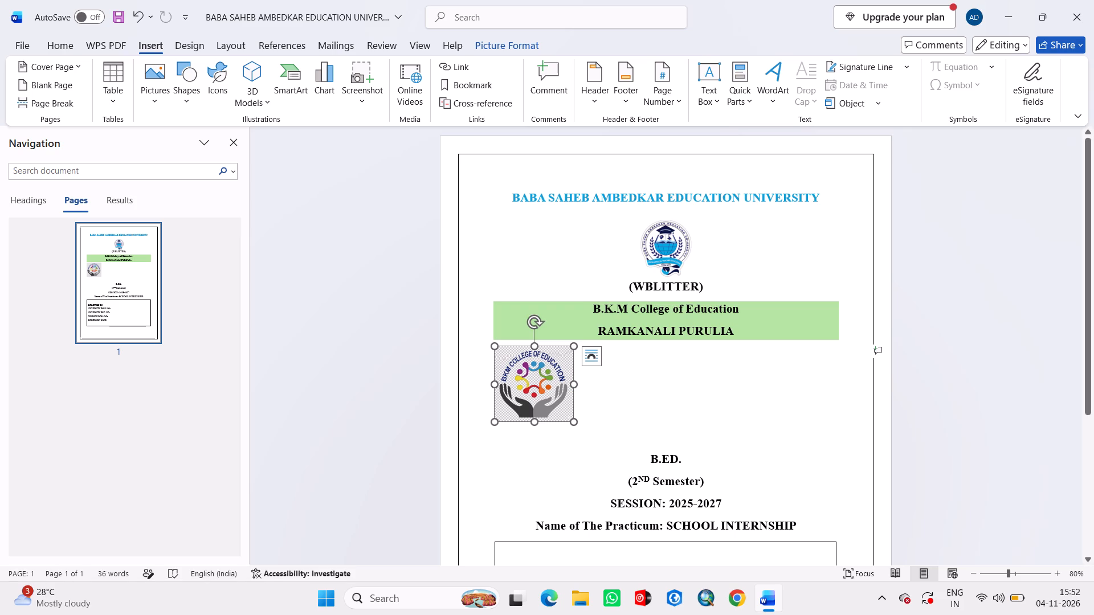
Set the college logo's text wrapping to Square and move it to the centre, directly below RAMKANALI PURULIA.
{"action": "left_click_drag", "start_coordinate": [602, 363], "coordinate": [586, 354]}
{"action": "left_click", "coordinate": [586, 354]}
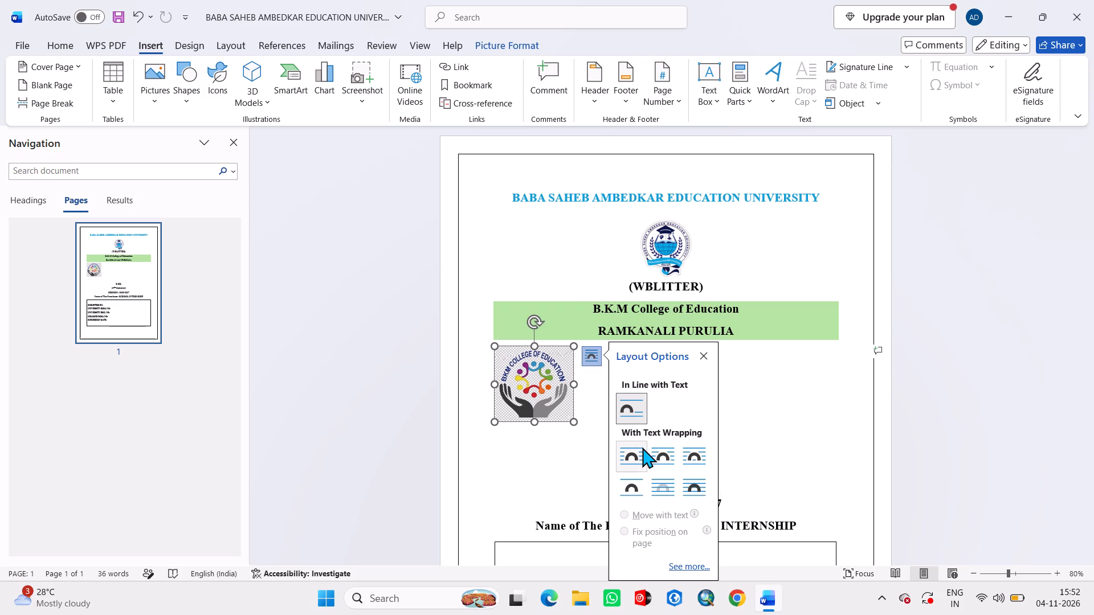
{"action": "left_click", "coordinate": [642, 447]}
{"action": "left_click", "coordinate": [814, 402]}
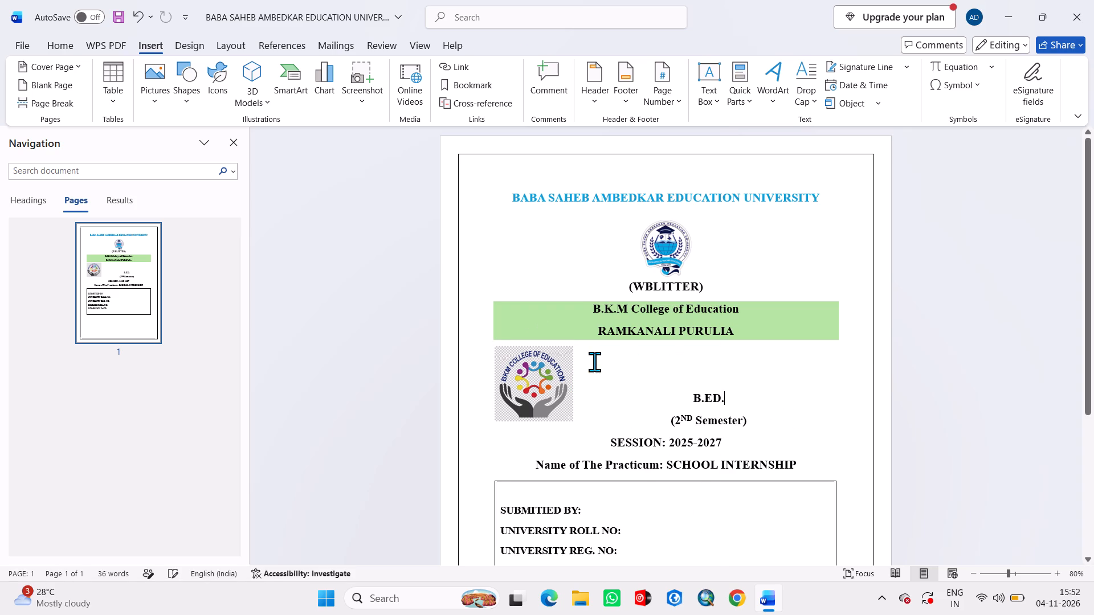
{"action": "left_click_drag", "start_coordinate": [538, 372], "coordinate": [731, 364]}
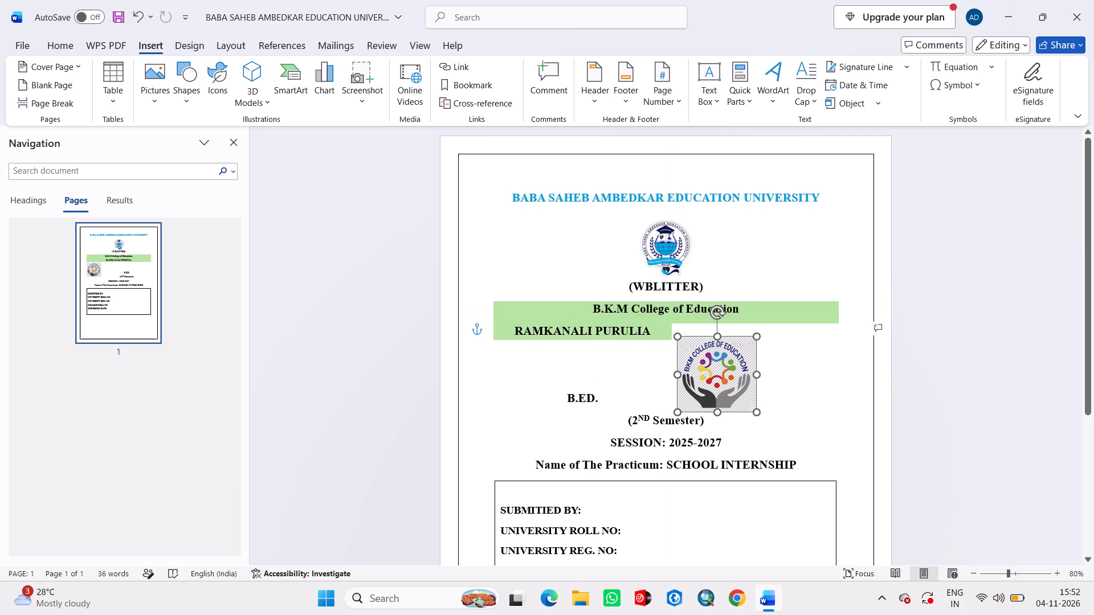
{"action": "left_click_drag", "start_coordinate": [731, 364], "coordinate": [675, 376]}
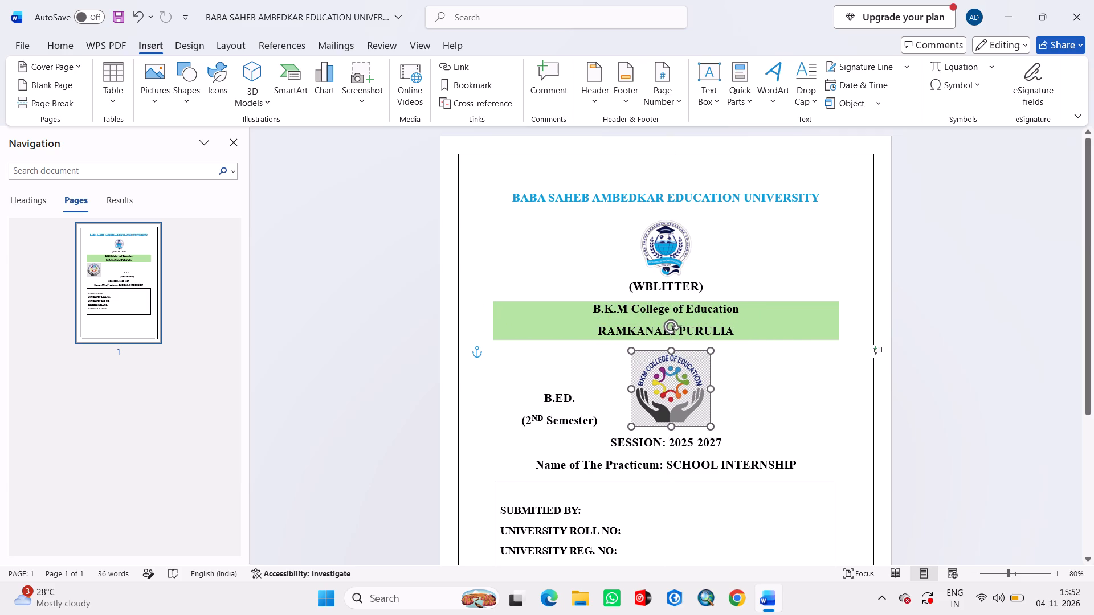
{"action": "left_click_drag", "start_coordinate": [675, 376], "coordinate": [675, 371]}
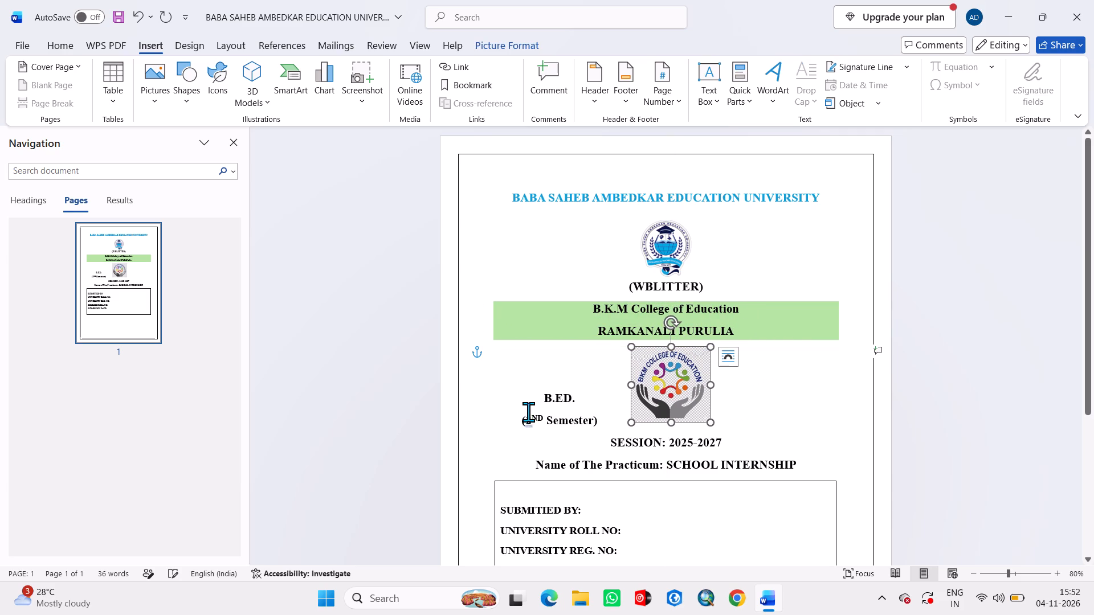
Add three blank lines before B.ED. so the course details sit below the college logo.
{"action": "left_click", "coordinate": [533, 407]}
{"action": "key", "text": "Return"}
{"action": "key", "text": "Return"}
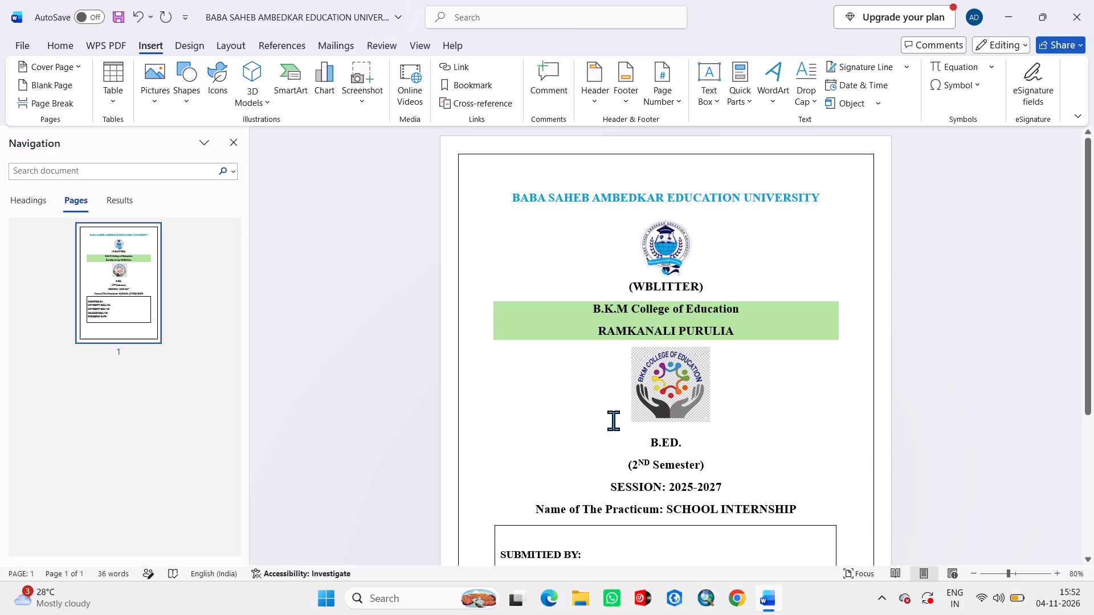
{"action": "key", "text": "Return"}
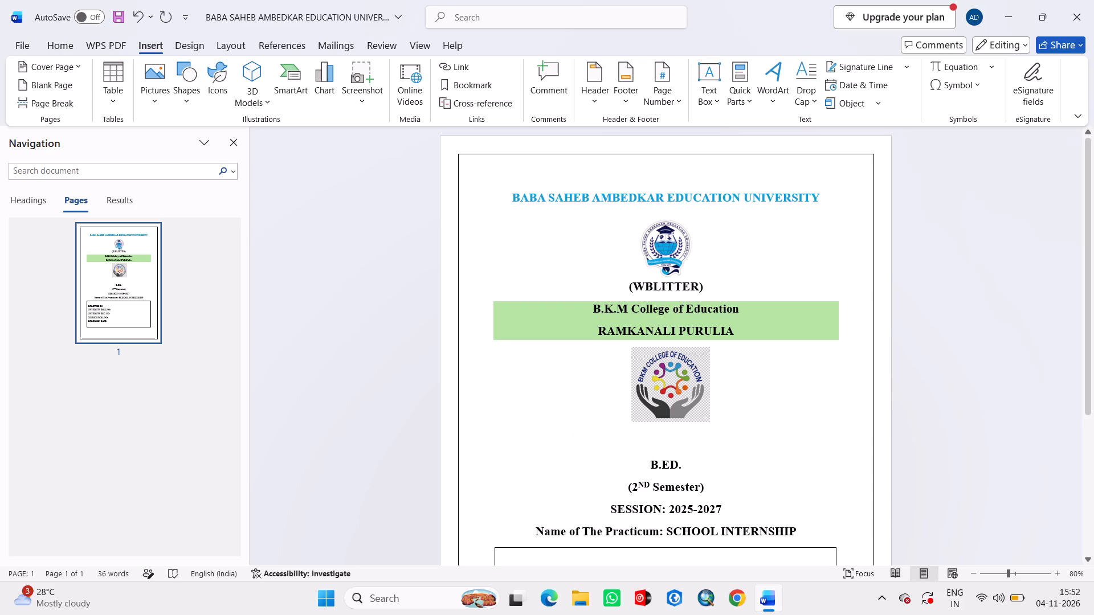
Move the college logo slightly lower and align it with the page's vertical centre line.
{"action": "left_click_drag", "start_coordinate": [684, 378], "coordinate": [677, 392]}
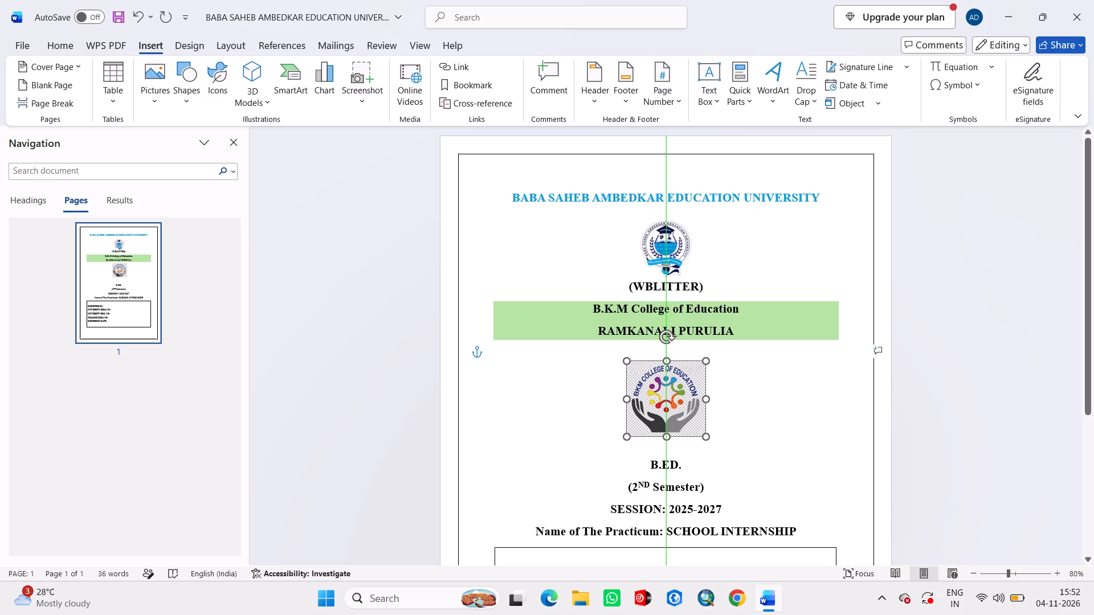
{"action": "left_click_drag", "start_coordinate": [677, 392], "coordinate": [675, 392]}
{"action": "left_click", "coordinate": [754, 391]}
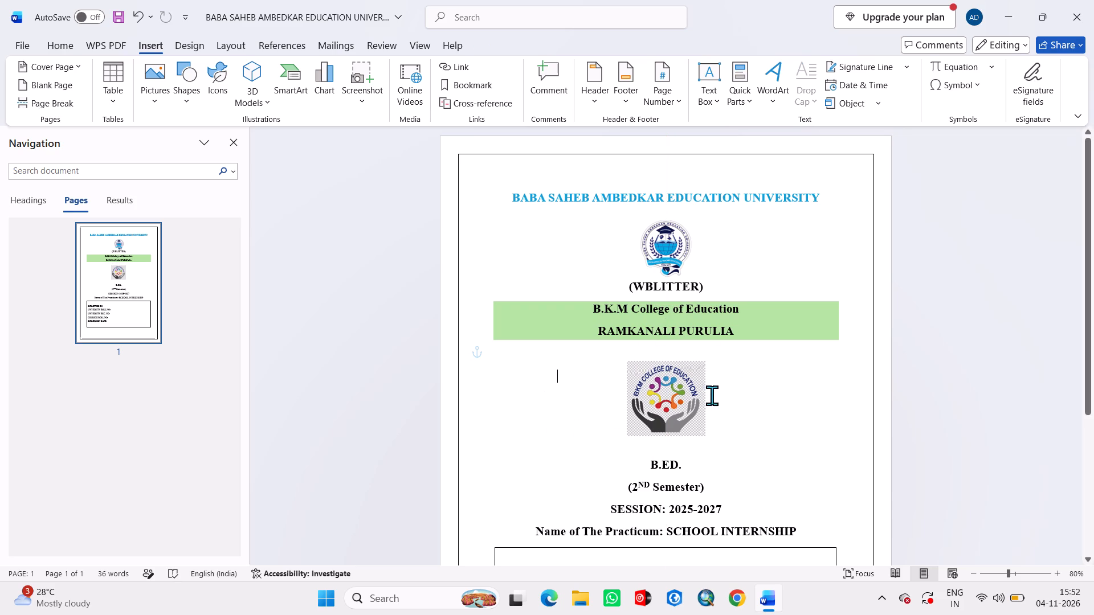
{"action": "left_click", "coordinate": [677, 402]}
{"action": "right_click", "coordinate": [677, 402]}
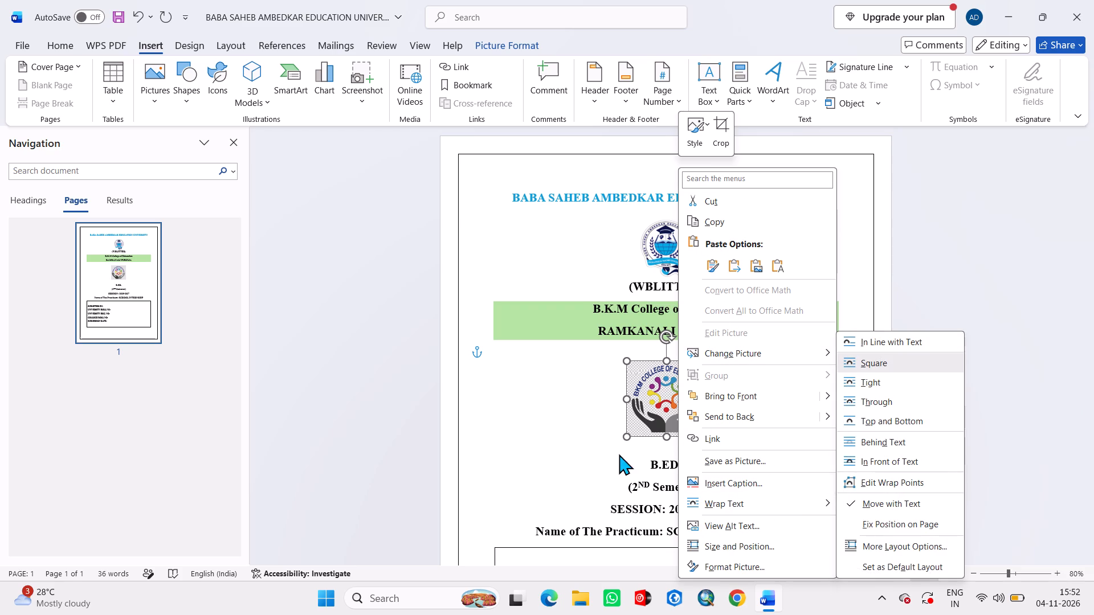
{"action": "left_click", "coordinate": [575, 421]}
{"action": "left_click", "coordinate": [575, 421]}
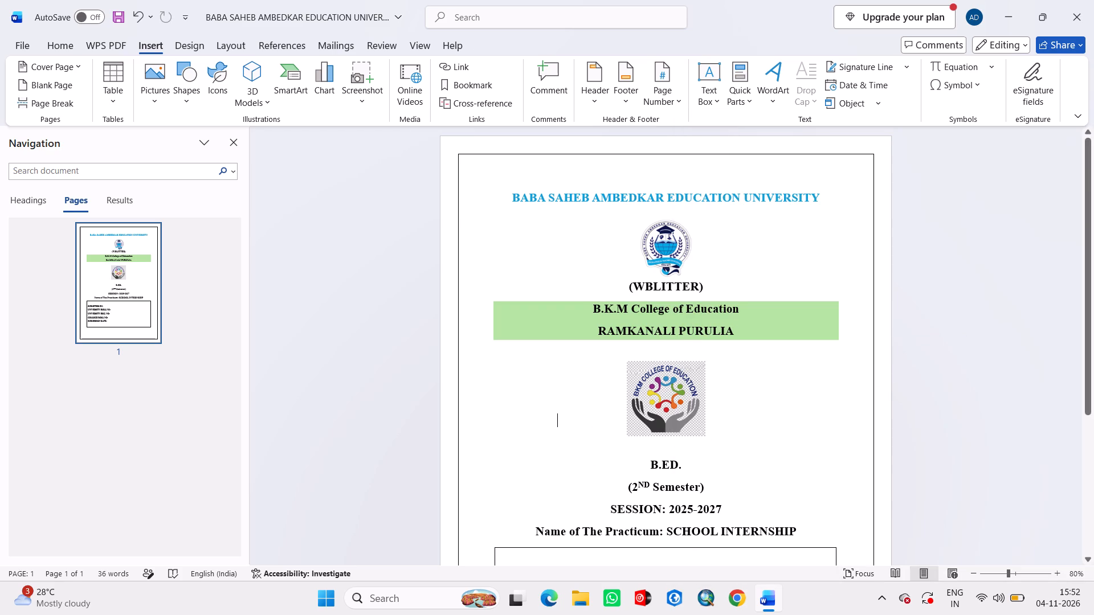
Switch to Chrome, search for "bg remover" and open the remove.bg website.
{"action": "left_click", "coordinate": [749, 596]}
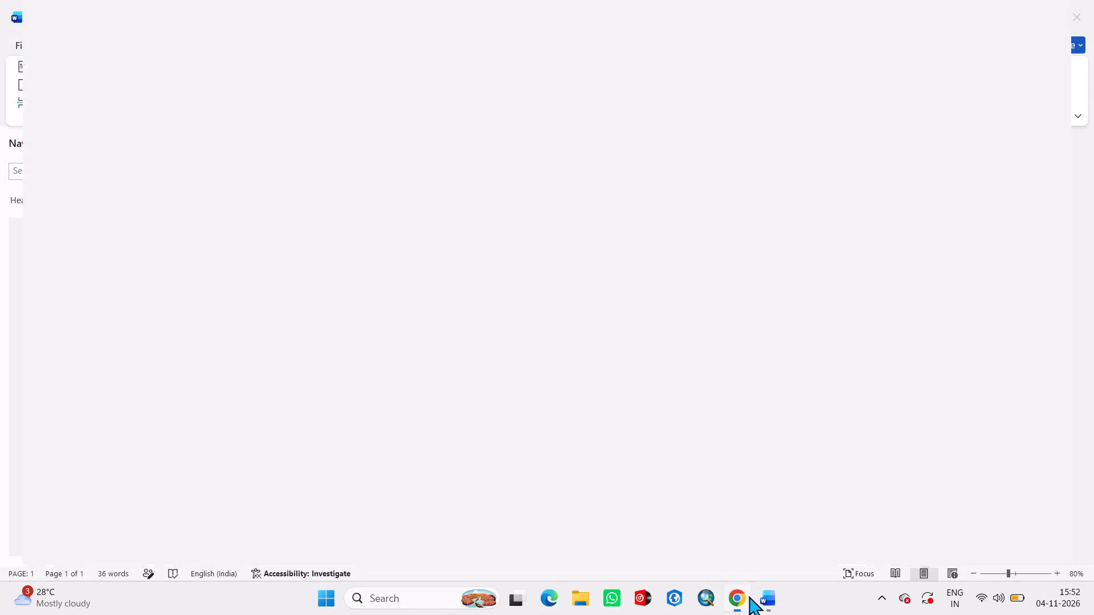
{"action": "left_click", "coordinate": [414, 291]}
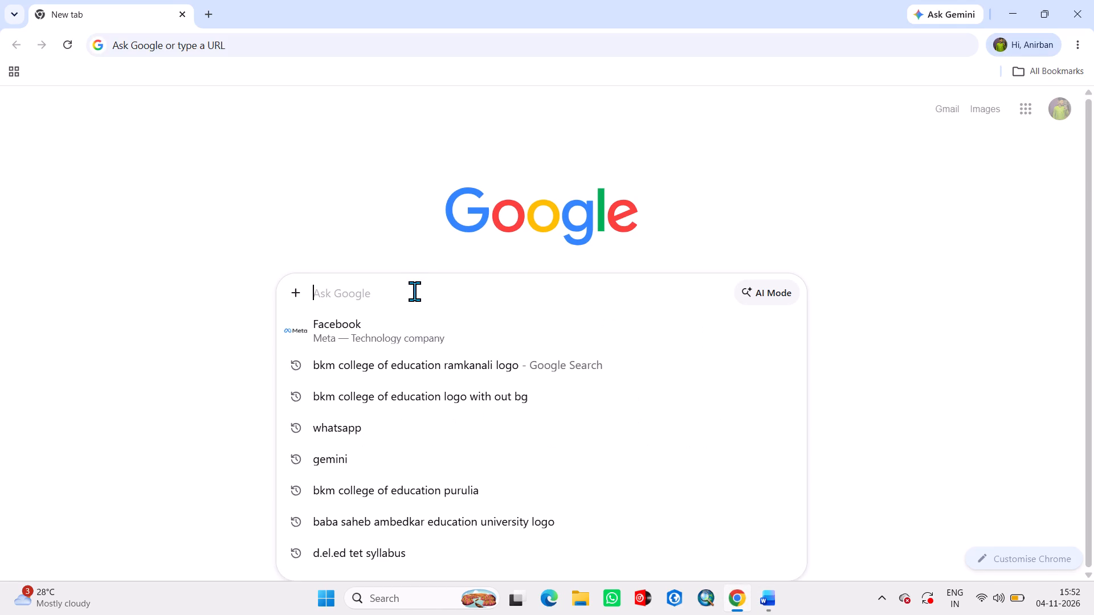
{"action": "type", "text": "BG"}
{"action": "key", "text": "space"}
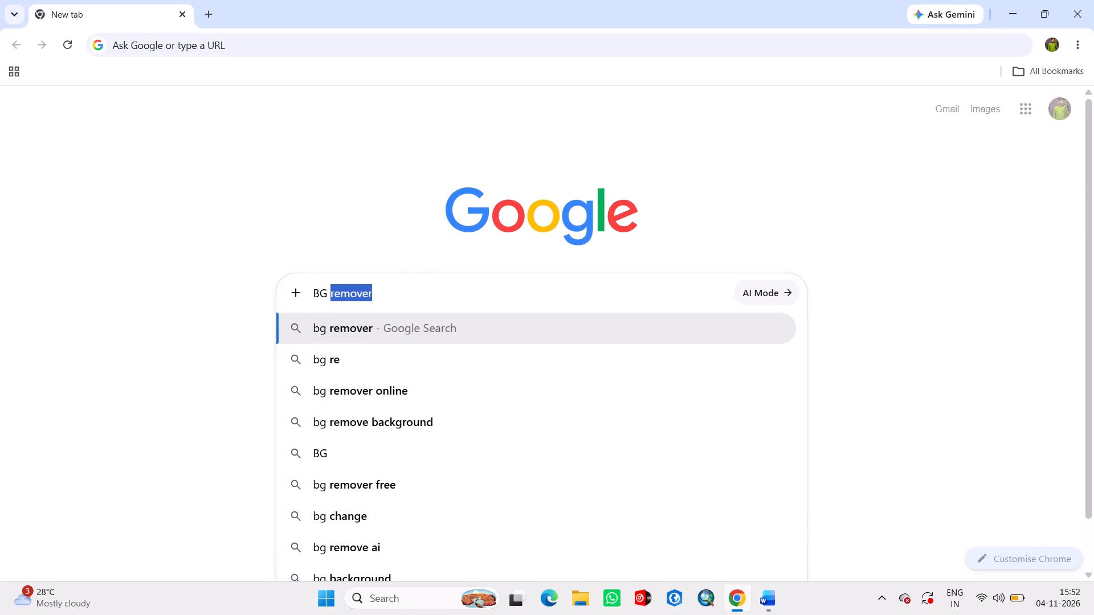
{"action": "left_click", "coordinate": [369, 327]}
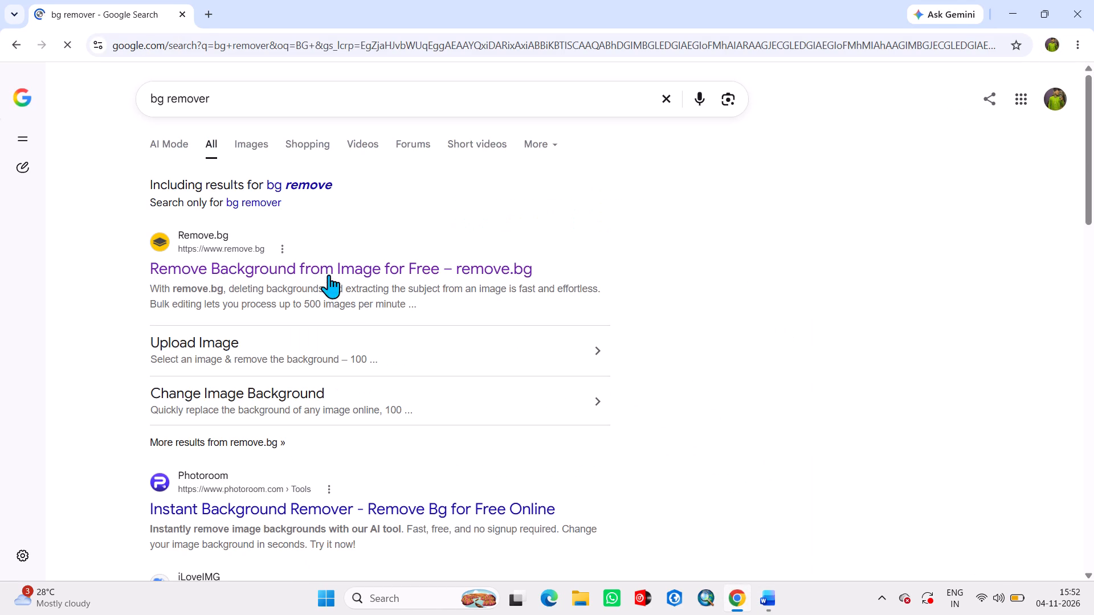
{"action": "left_click", "coordinate": [217, 277]}
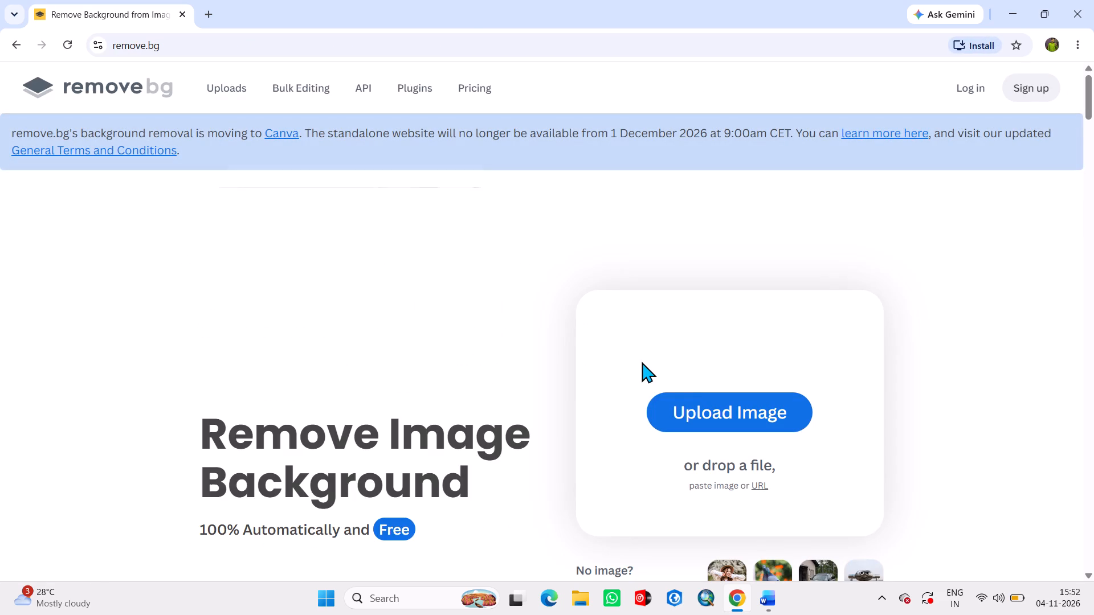
Upload the college logo file "download" from the Downloads folder for background removal.
{"action": "left_click", "coordinate": [690, 415]}
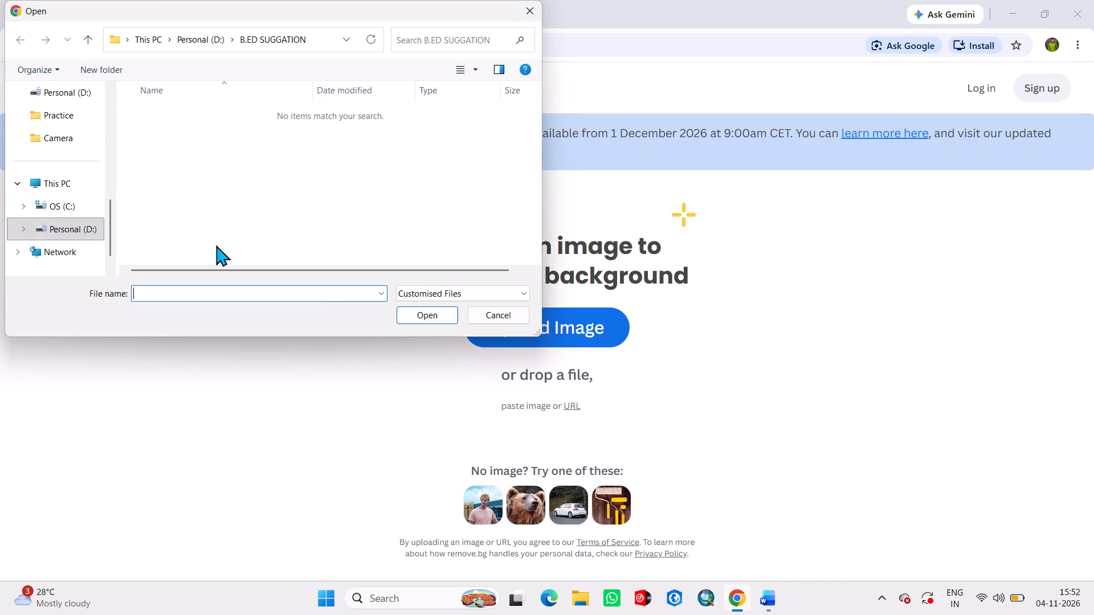
{"action": "scroll", "coordinate": [68, 184], "scroll_direction": "up", "scroll_amount": 5}
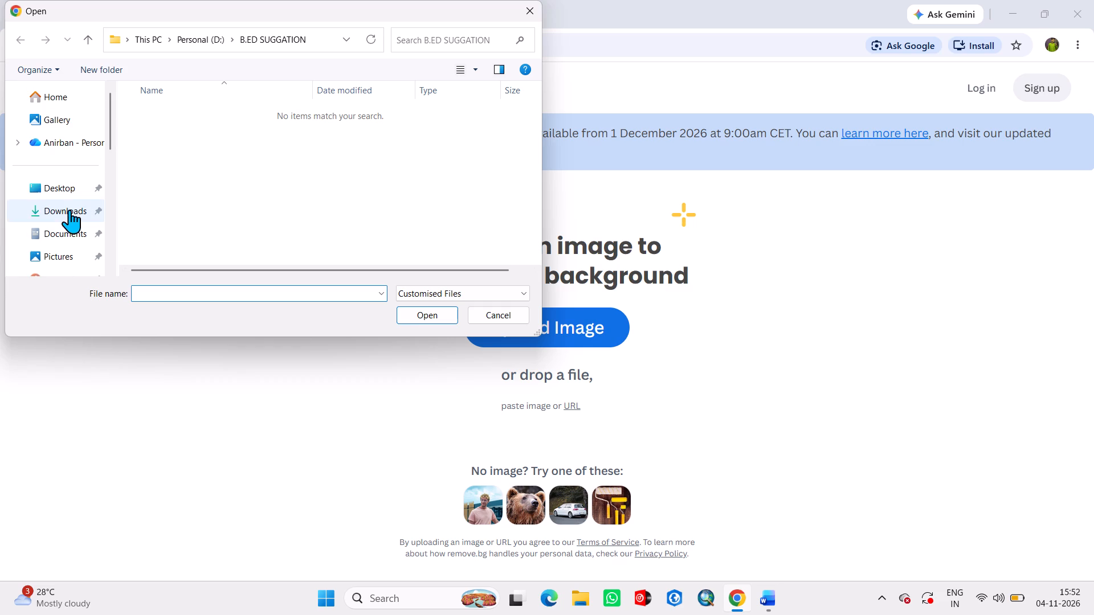
{"action": "left_click", "coordinate": [70, 212]}
{"action": "left_click", "coordinate": [155, 129]}
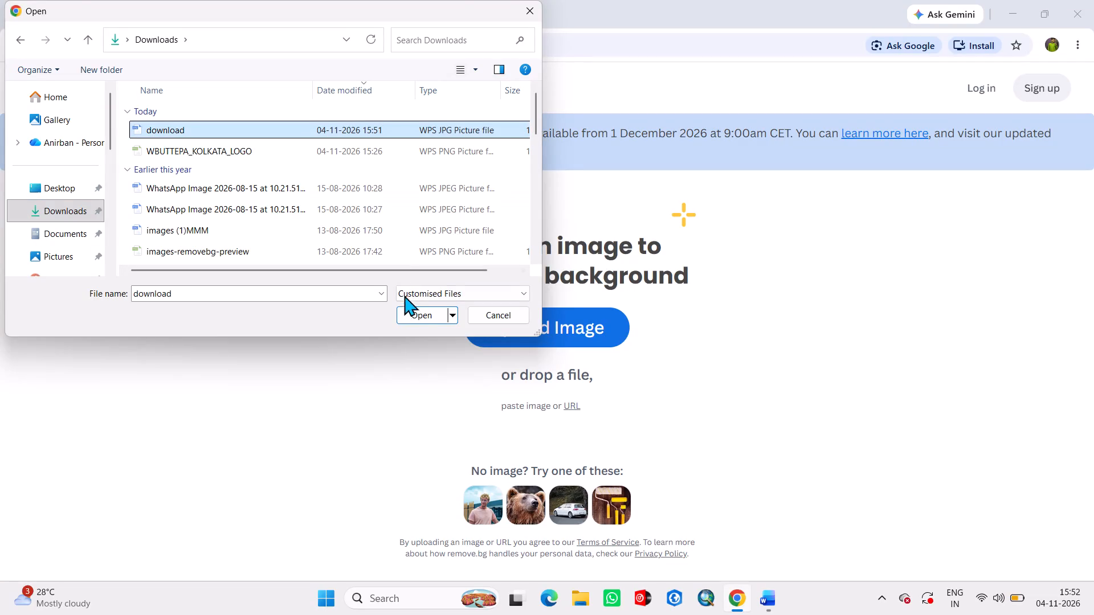
{"action": "left_click", "coordinate": [417, 305]}
{"action": "left_click", "coordinate": [418, 317]}
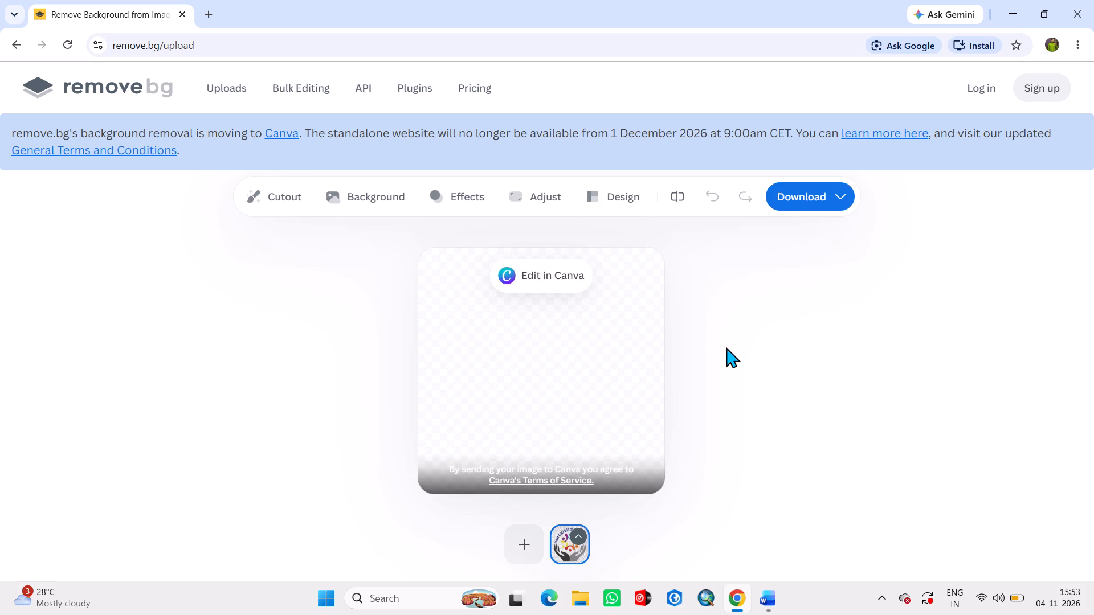
Download the free 500 x 500 preview of the background-free college logo and close the browser.
{"action": "left_click", "coordinate": [798, 195]}
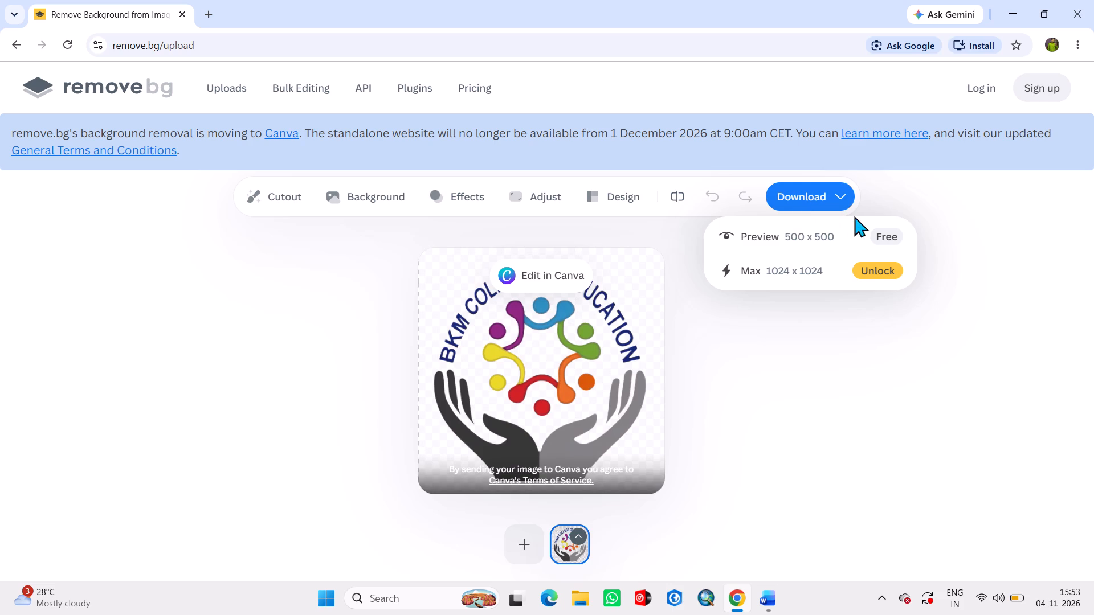
{"action": "left_click", "coordinate": [885, 236]}
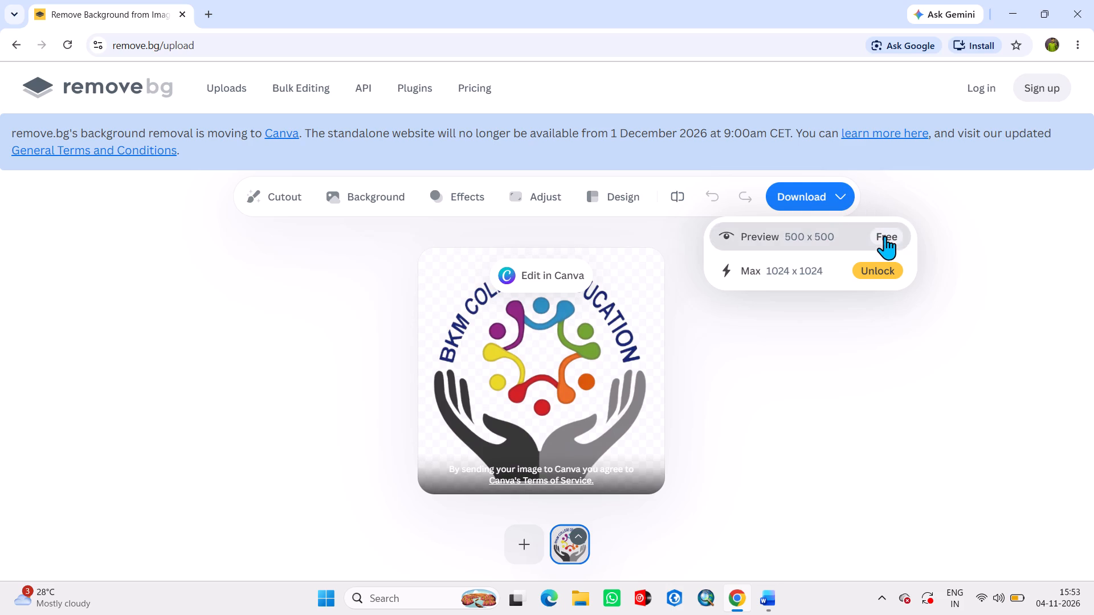
{"action": "left_click", "coordinate": [1079, 8]}
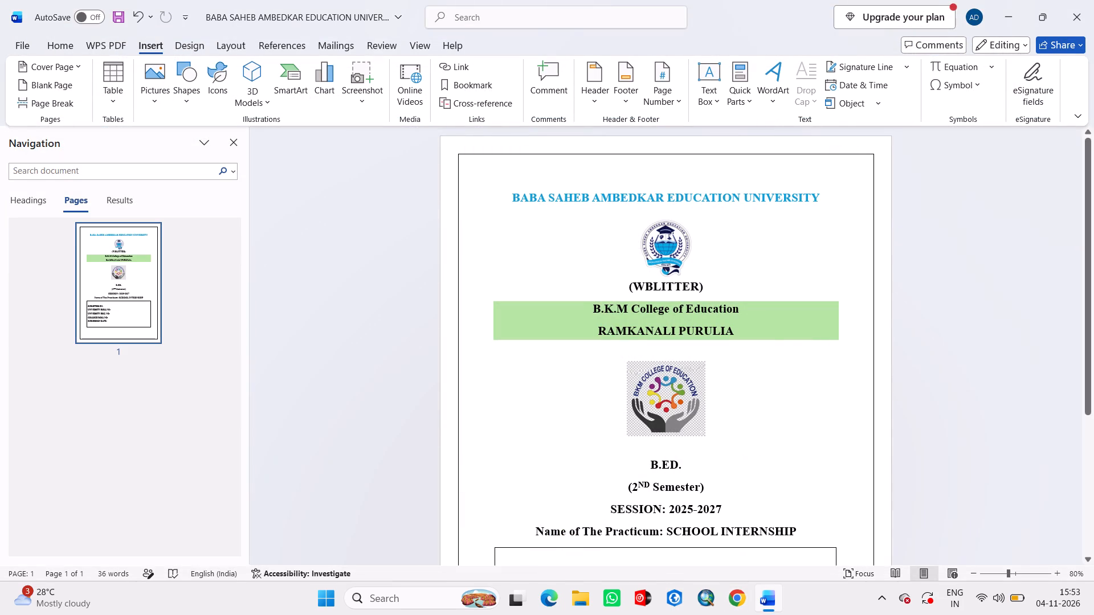
Replace the college logo on the cover page with the picture "download-removebg-preview" from the Downloads folder.
{"action": "right_click", "coordinate": [689, 396]}
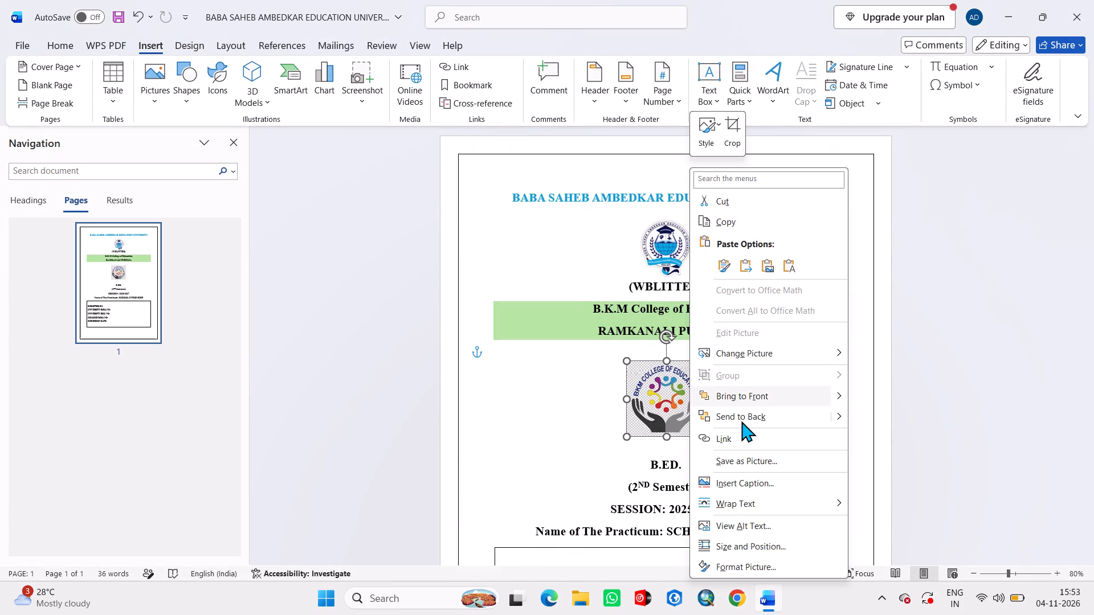
{"action": "left_click", "coordinate": [738, 354]}
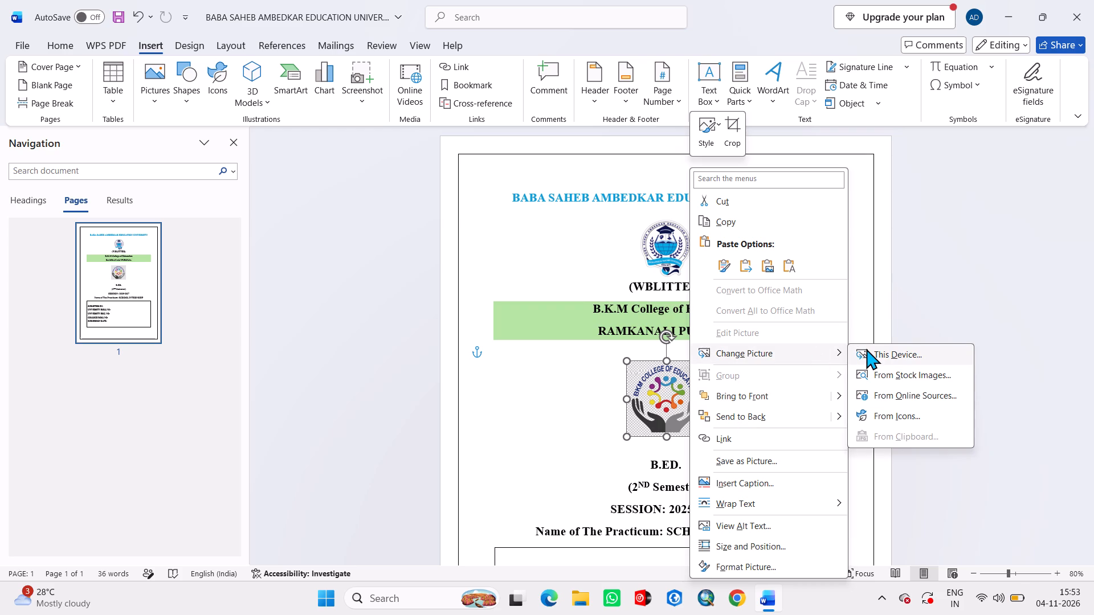
{"action": "left_click", "coordinate": [898, 354]}
{"action": "scroll", "coordinate": [243, 183], "scroll_direction": "up", "scroll_amount": 2}
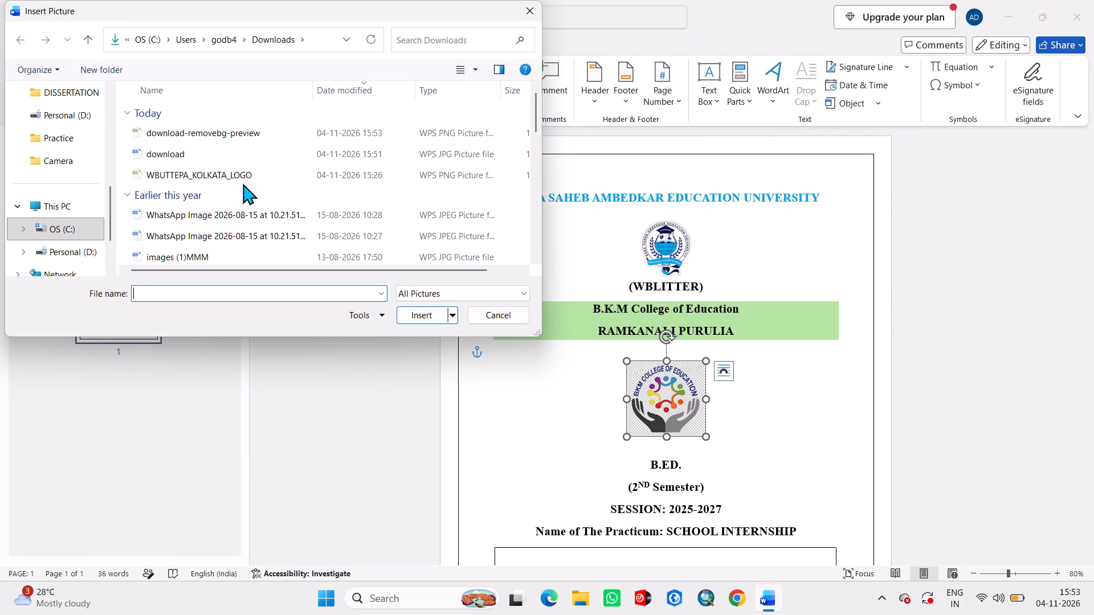
{"action": "left_click", "coordinate": [243, 132]}
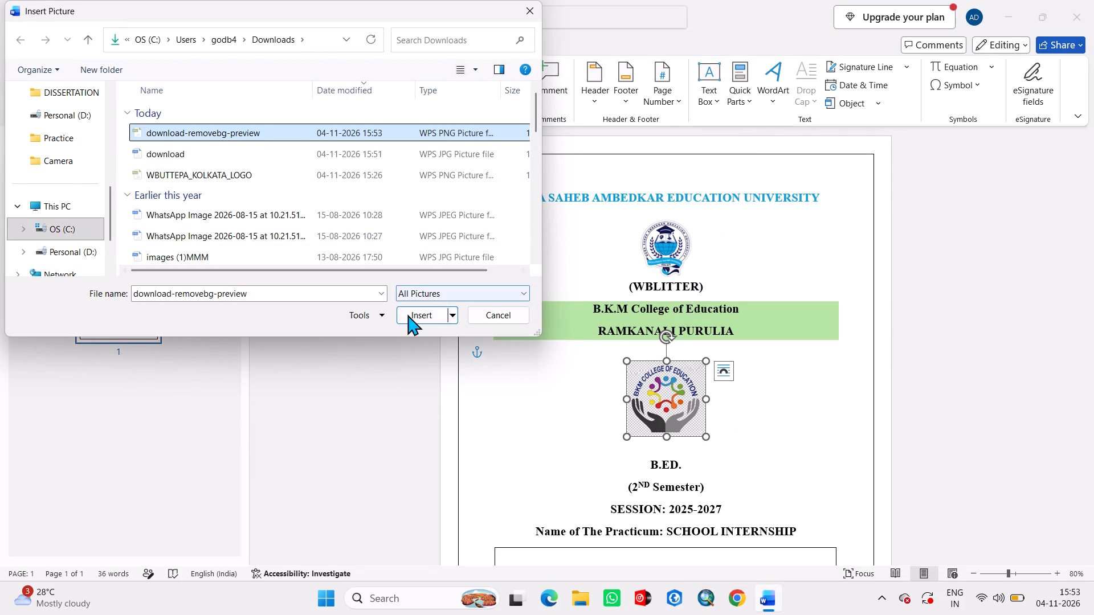
{"action": "left_click", "coordinate": [407, 314]}
{"action": "left_click", "coordinate": [559, 393]}
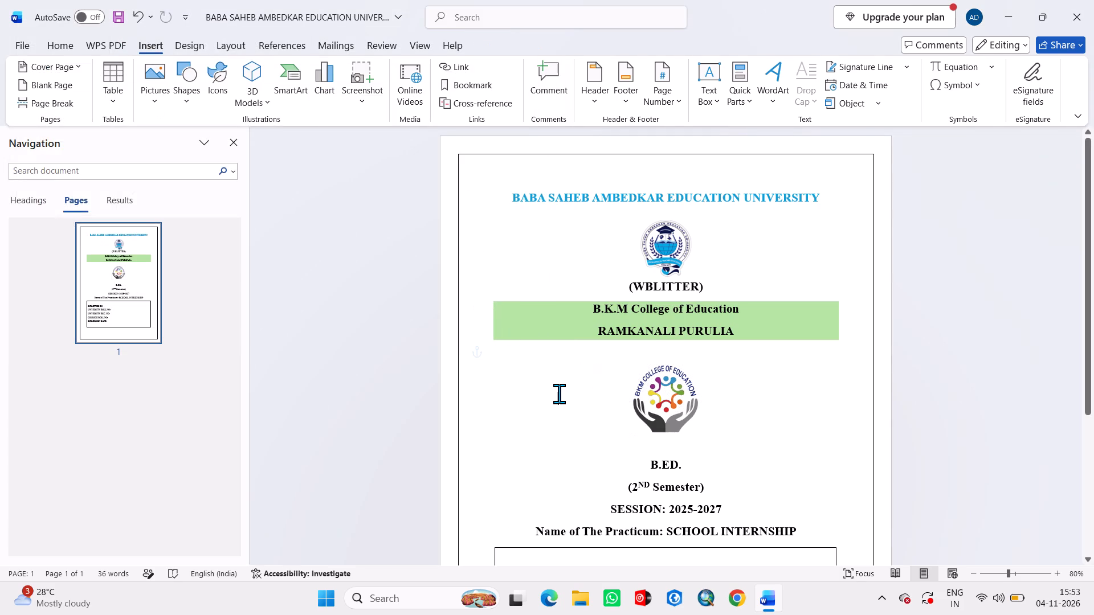
Shrink the college logo slightly and realign it with the page's vertical centre line below RAMKANALI PURULIA.
{"action": "left_click", "coordinate": [688, 408]}
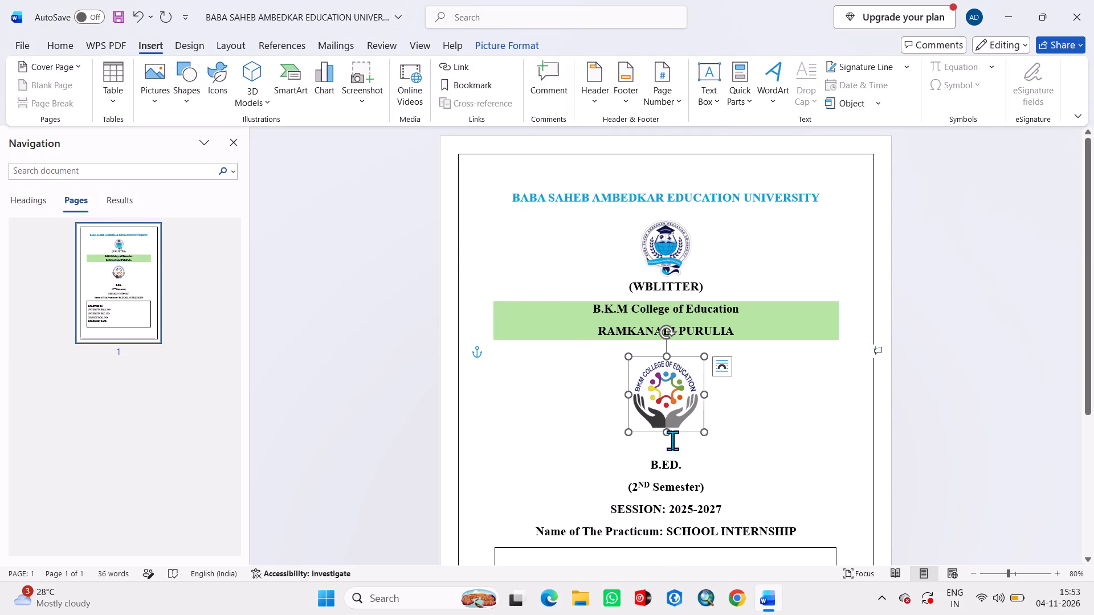
{"action": "left_click_drag", "start_coordinate": [705, 430], "coordinate": [695, 426]}
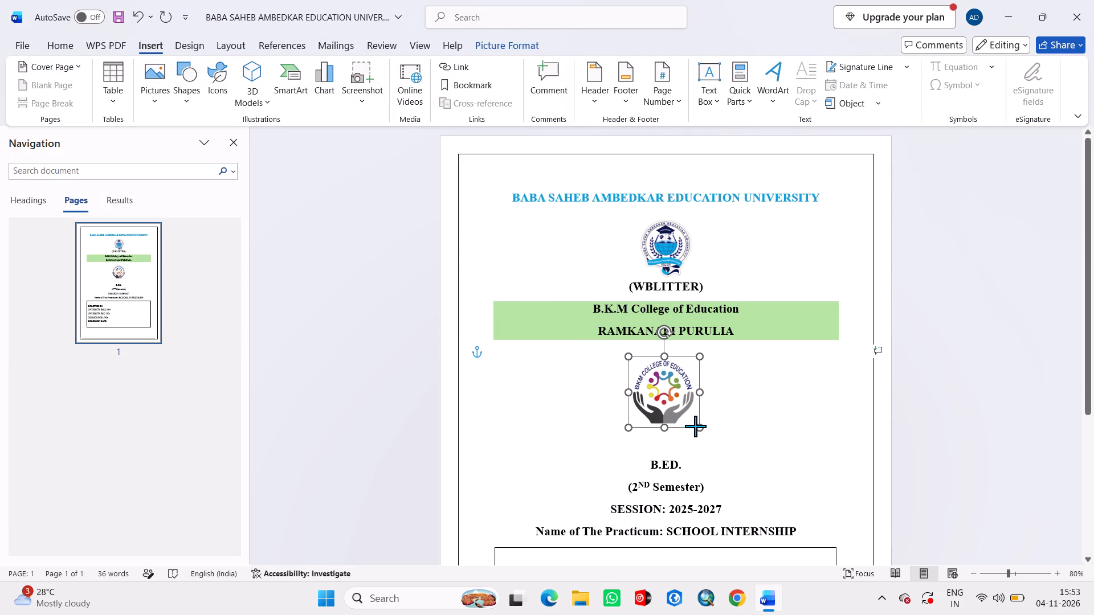
{"action": "left_click_drag", "start_coordinate": [695, 426], "coordinate": [695, 424]}
{"action": "left_click_drag", "start_coordinate": [658, 413], "coordinate": [662, 421]}
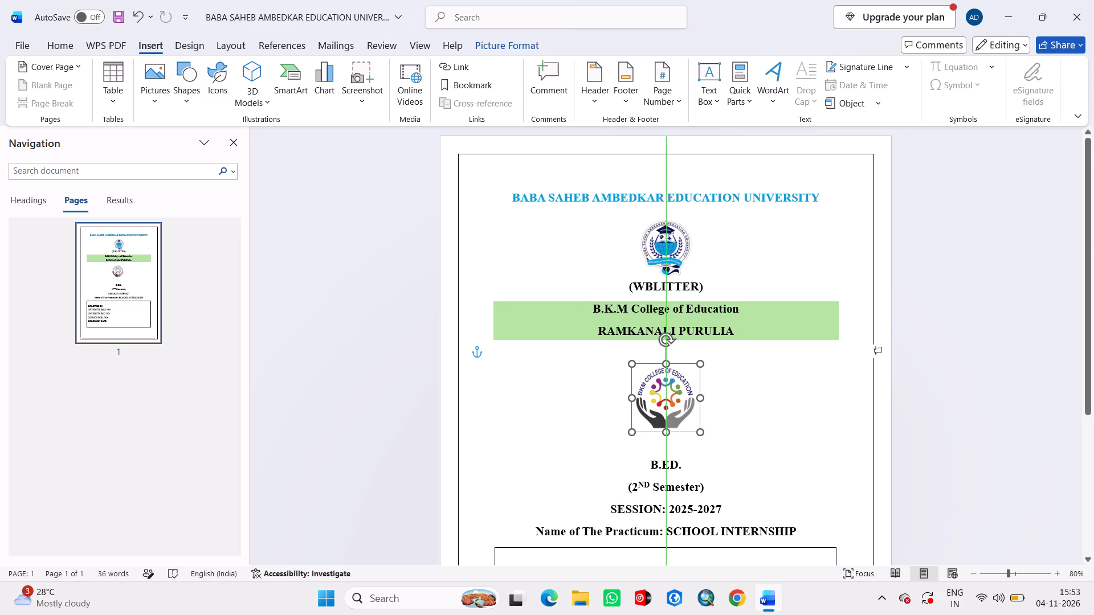
{"action": "left_click_drag", "start_coordinate": [662, 421], "coordinate": [667, 417]}
{"action": "left_click", "coordinate": [783, 404]}
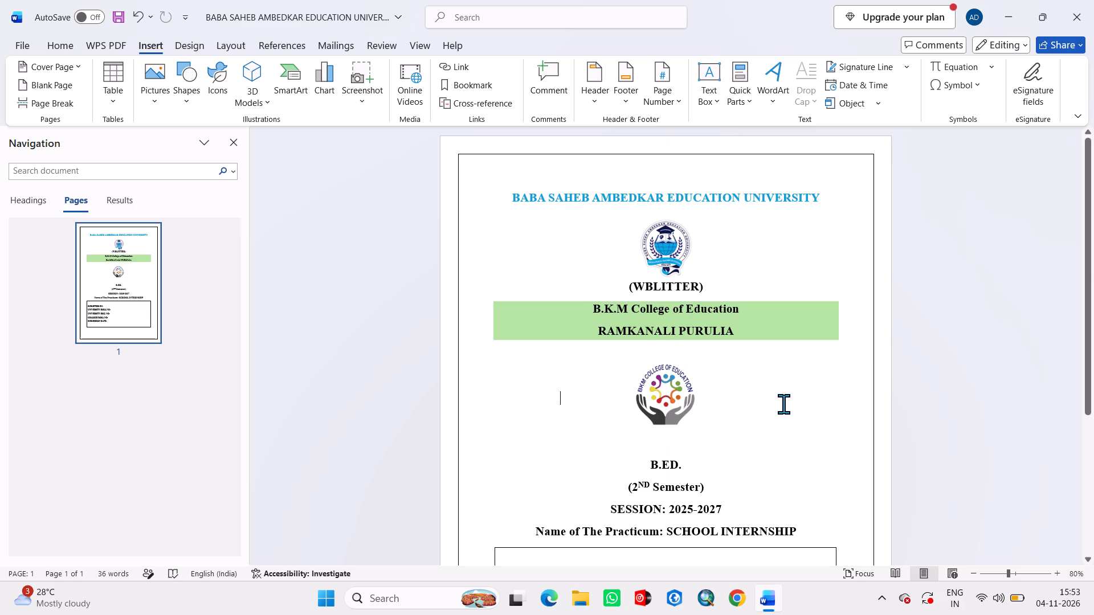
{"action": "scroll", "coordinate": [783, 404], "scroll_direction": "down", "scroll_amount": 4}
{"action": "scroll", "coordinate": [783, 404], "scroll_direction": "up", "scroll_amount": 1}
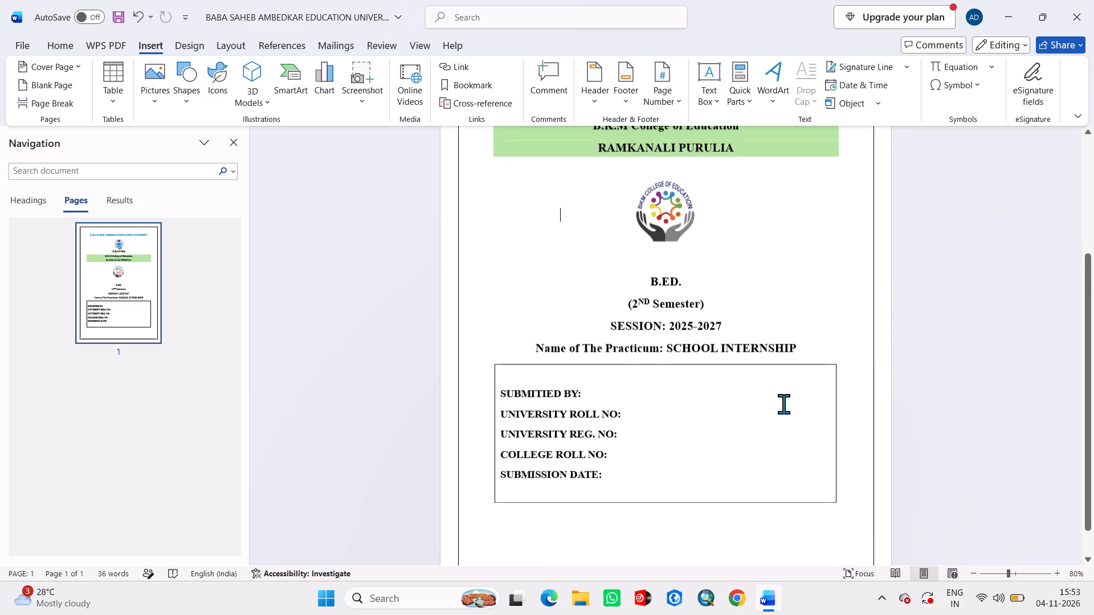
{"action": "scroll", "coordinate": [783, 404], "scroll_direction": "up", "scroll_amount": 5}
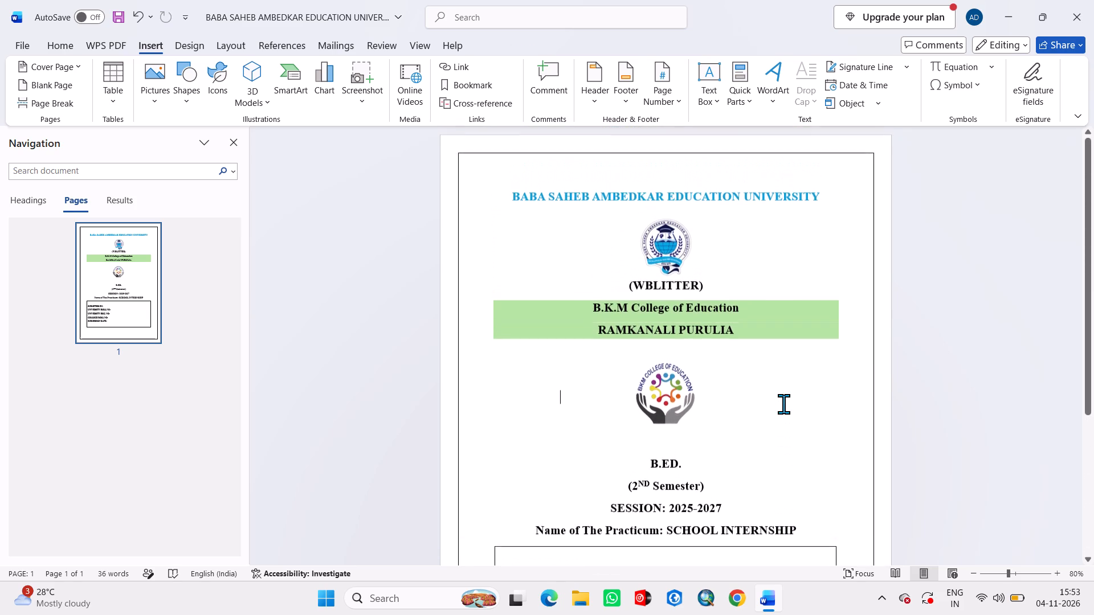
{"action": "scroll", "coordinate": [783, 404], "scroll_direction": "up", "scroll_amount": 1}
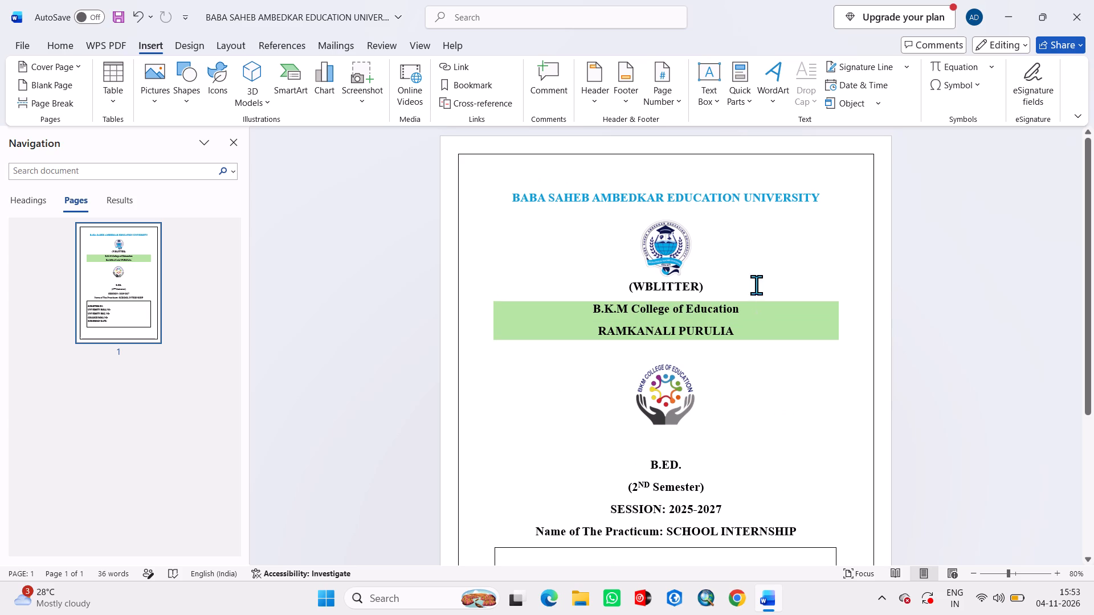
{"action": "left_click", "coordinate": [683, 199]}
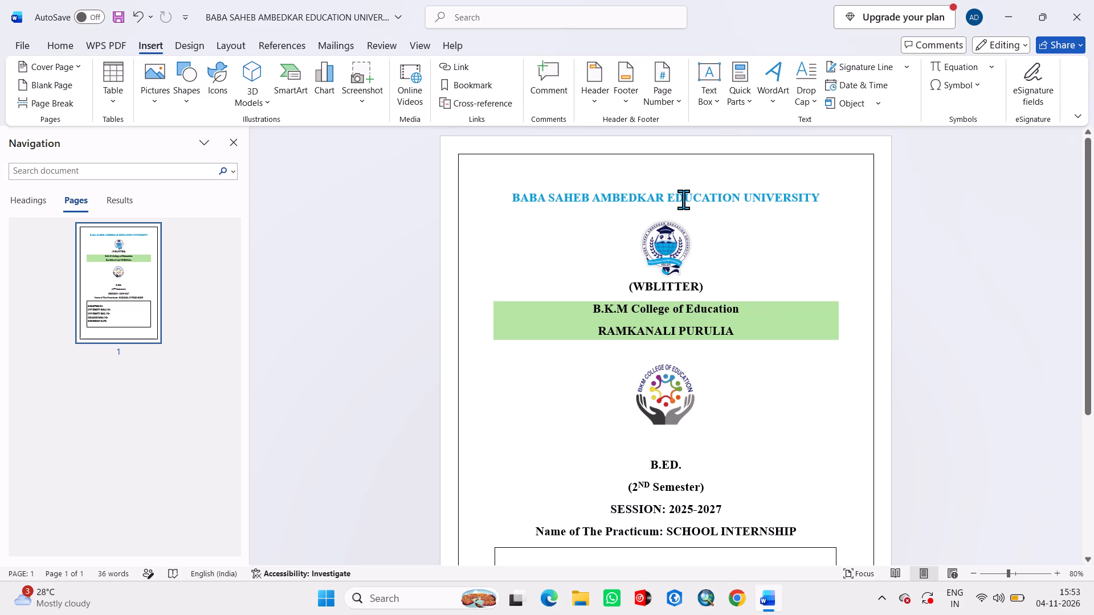
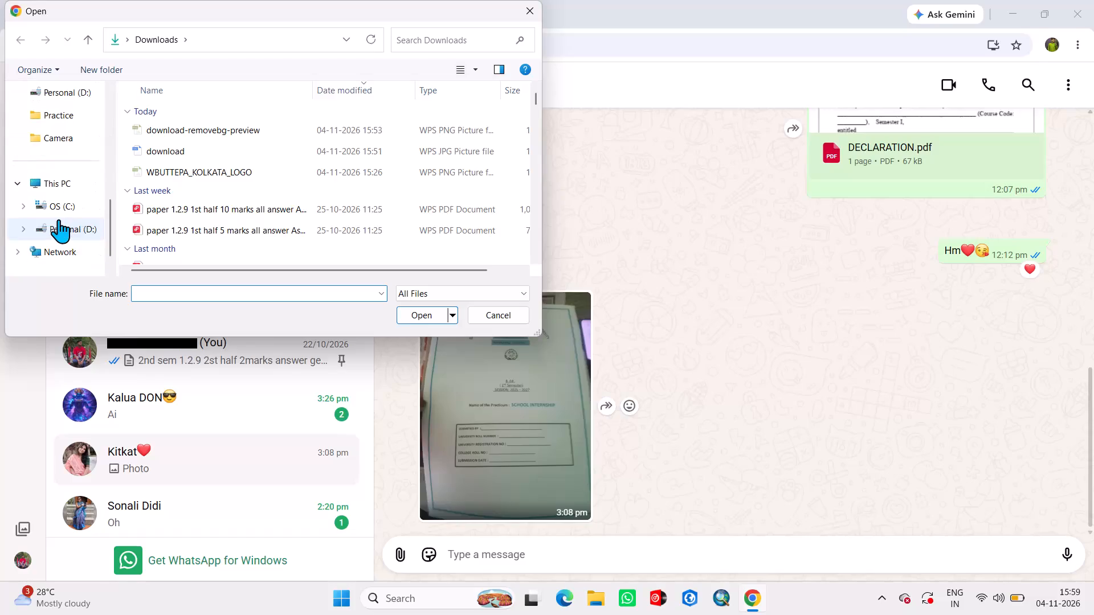
Select the PDF "BABA SAHEB AMBEDKAR EDUCATION UNIVERSITY" from the B.ED SUGGATION folder on Personal (D:) as the WhatsApp chat attachment.
{"action": "left_click", "coordinate": [59, 219]}
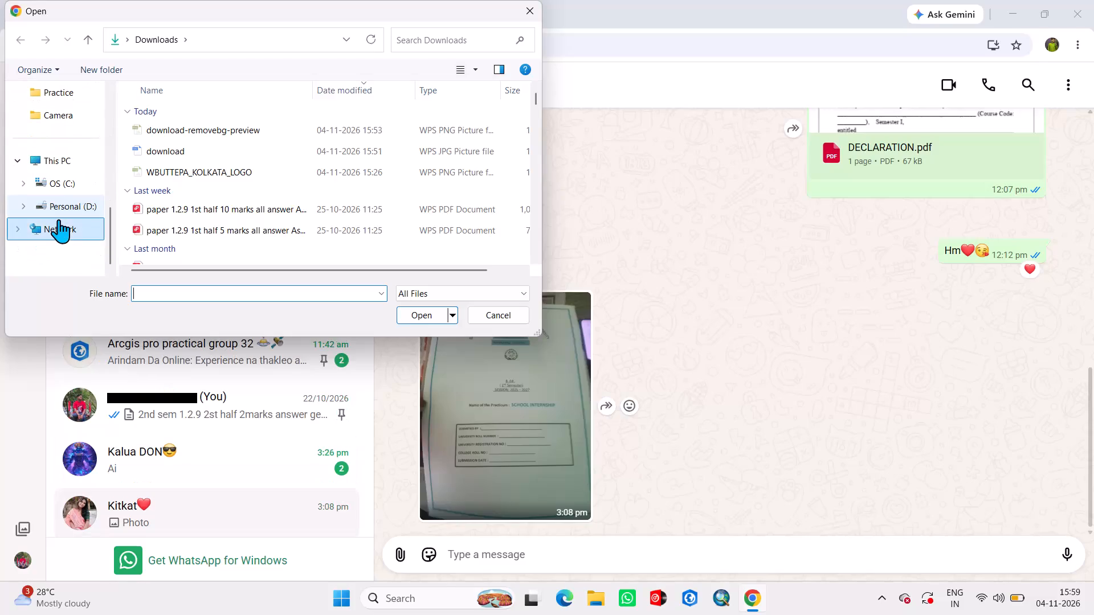
{"action": "left_click", "coordinate": [59, 206]}
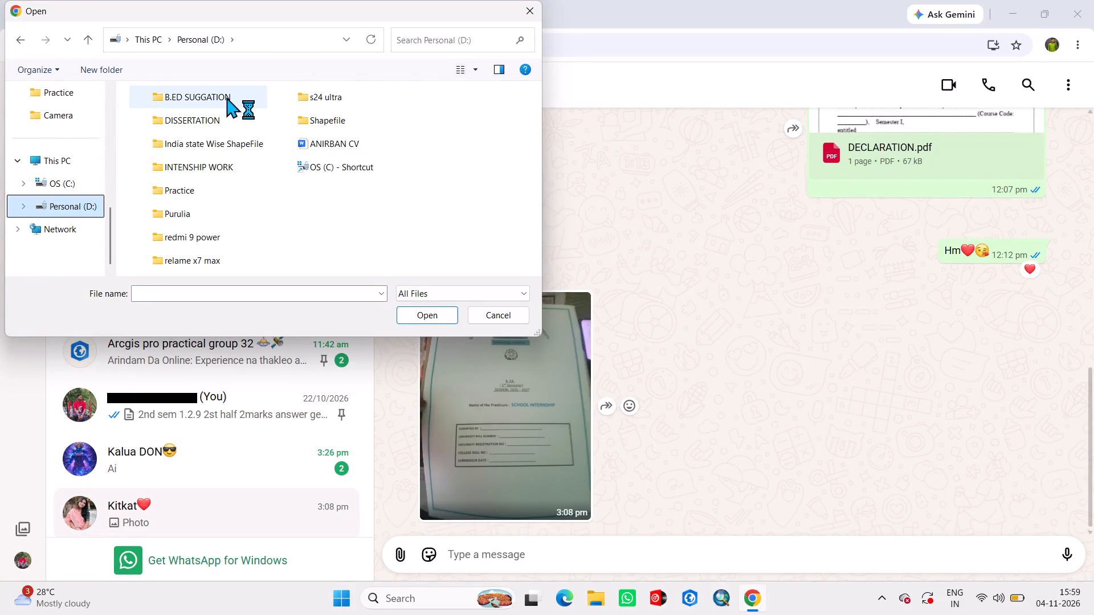
{"action": "double_click", "coordinate": [226, 97]}
{"action": "scroll", "coordinate": [246, 184], "scroll_direction": "down", "scroll_amount": 2}
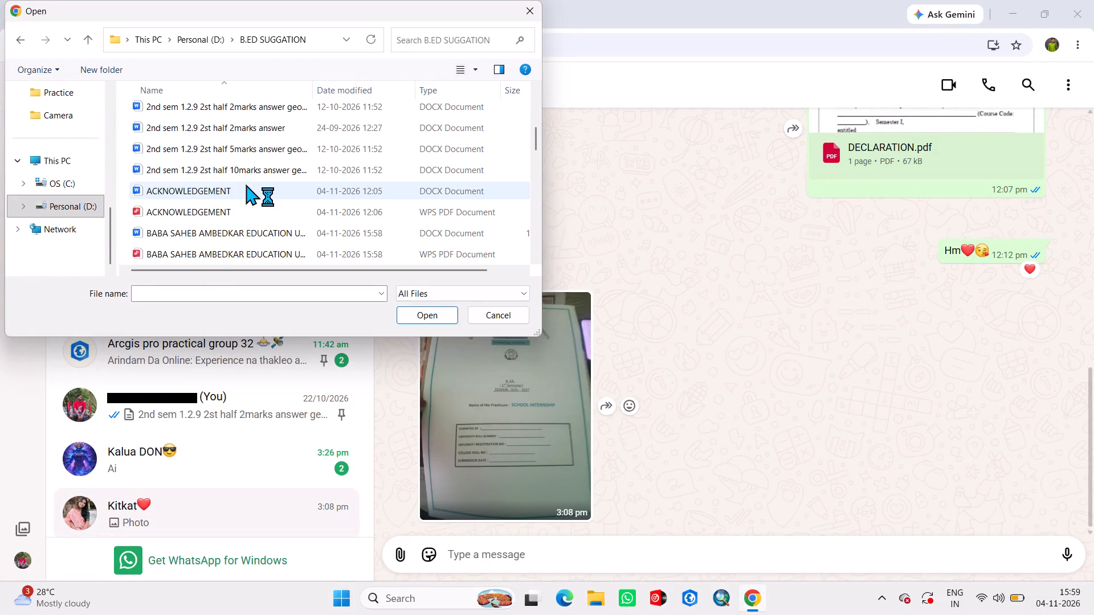
{"action": "scroll", "coordinate": [246, 184], "scroll_direction": "down", "scroll_amount": 1}
{"action": "left_click", "coordinate": [248, 167]}
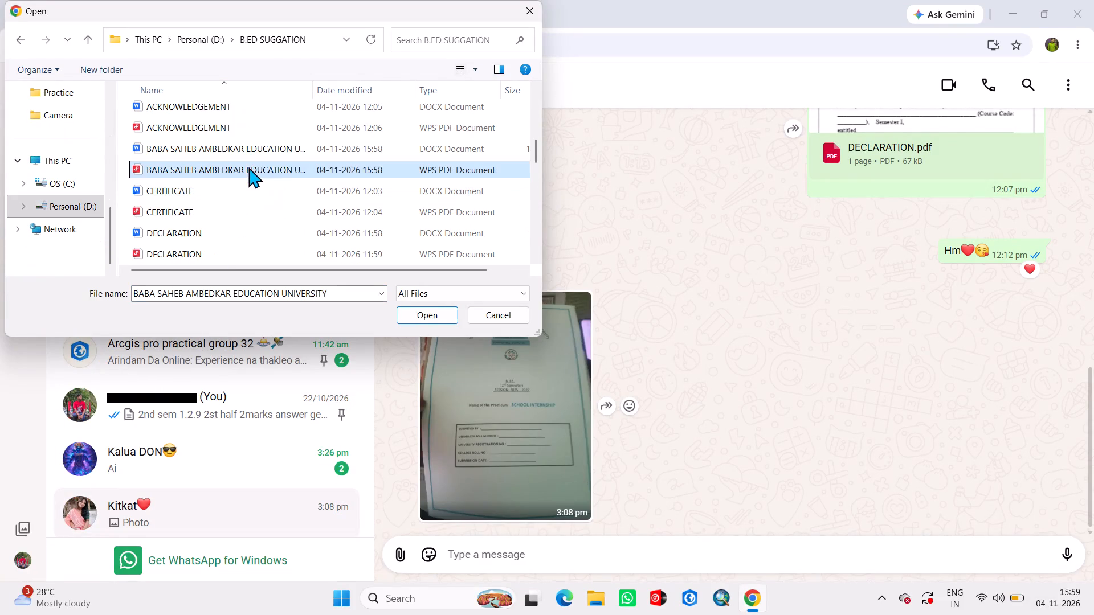